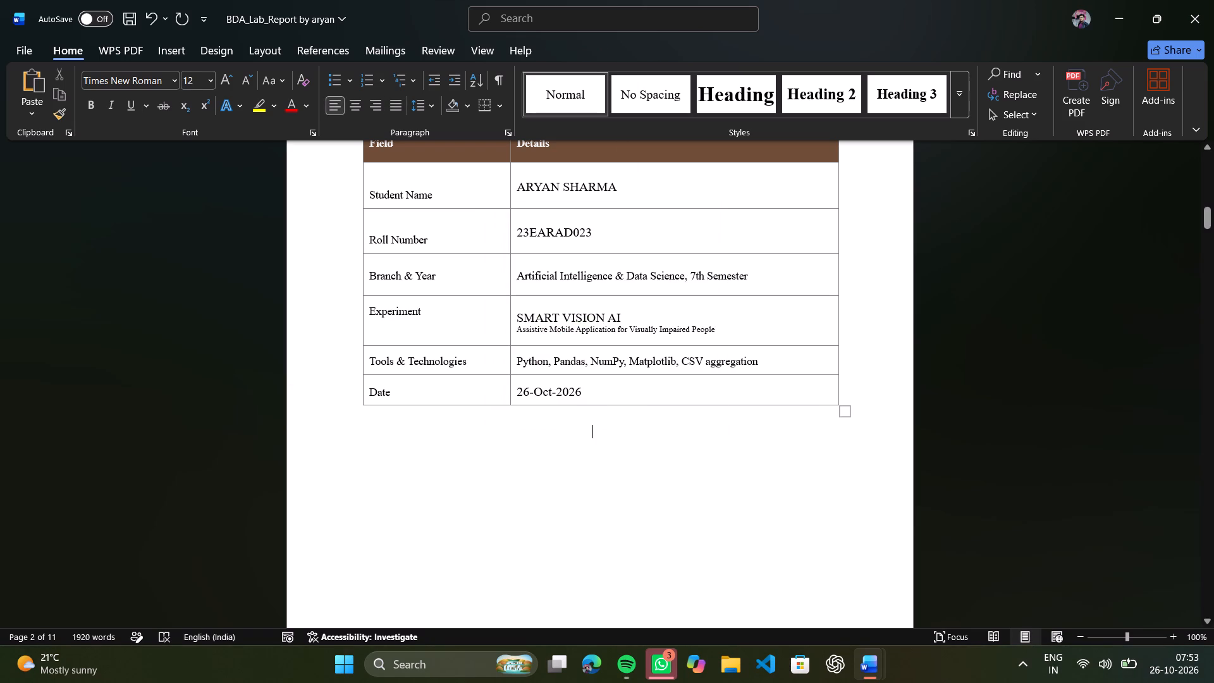
Set the font size of the subtitle "Assistive Mobile Application for Visually Impaired People" in the Experiment row to 10.
drag(525, 317, 606, 350)
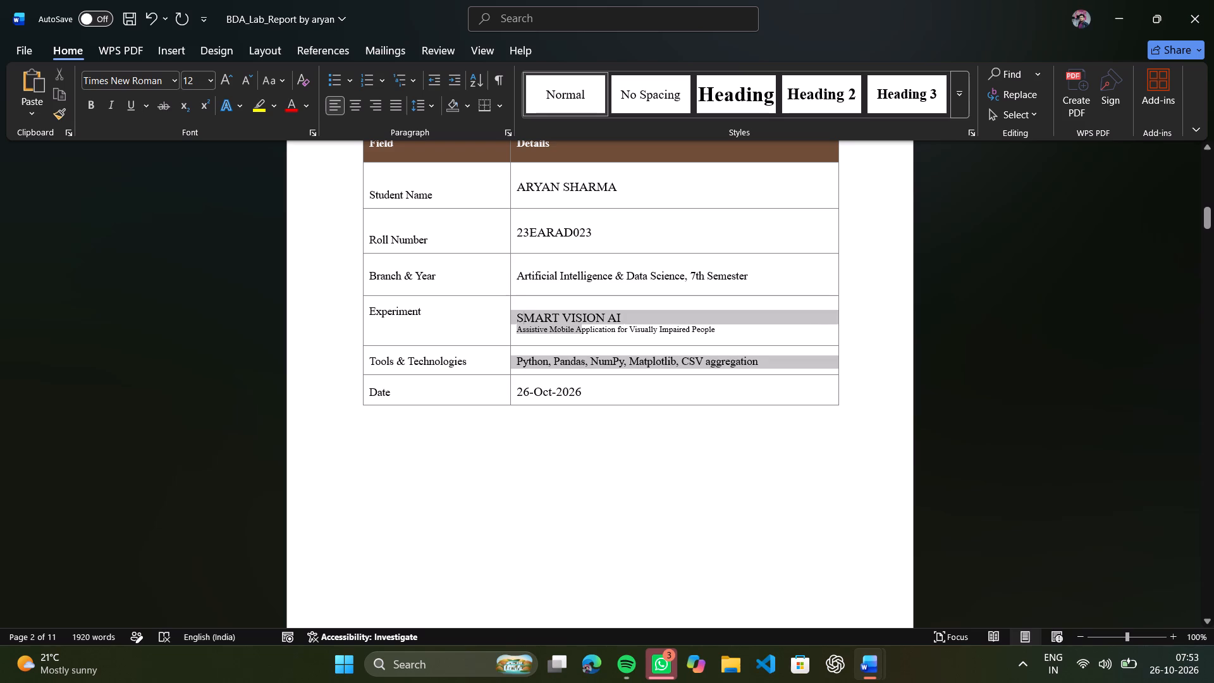
drag(606, 350, 701, 325)
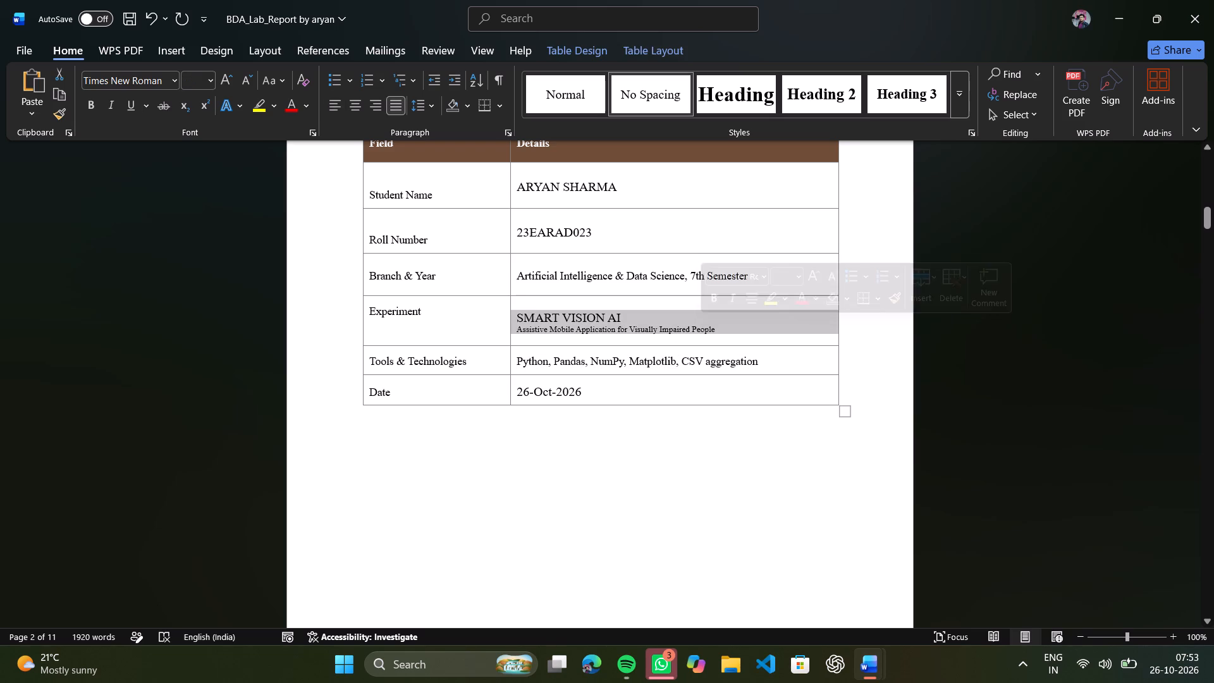
triple_click(667, 367)
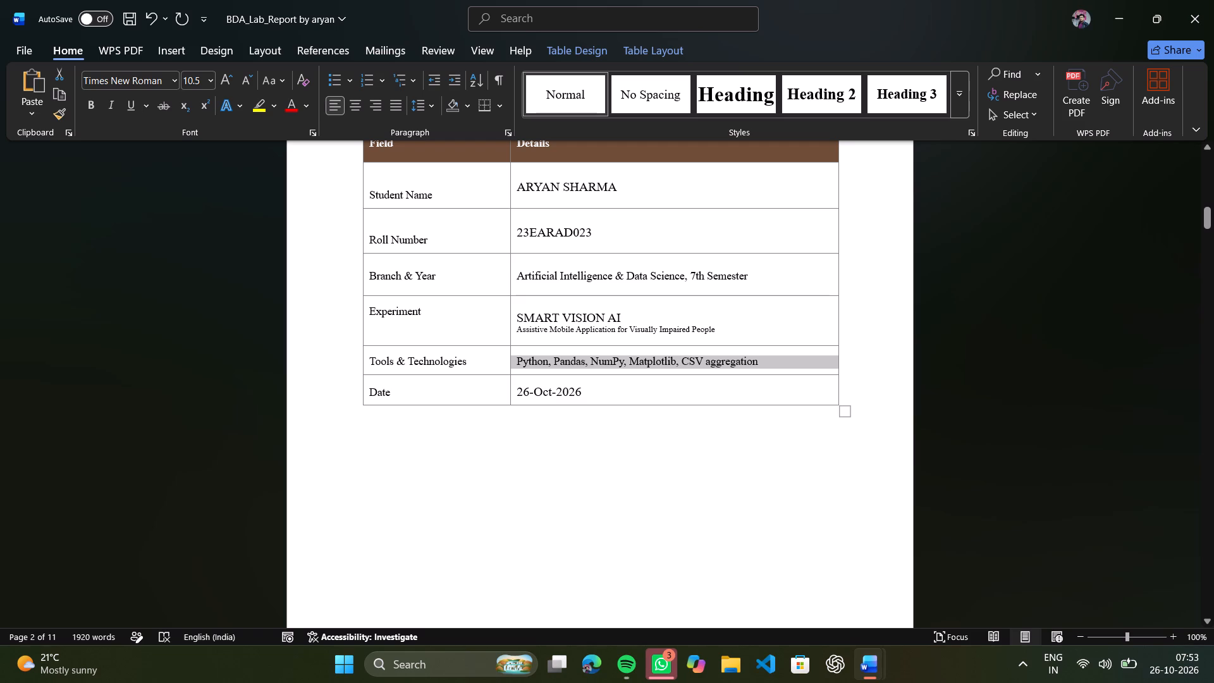
drag(518, 331, 681, 337)
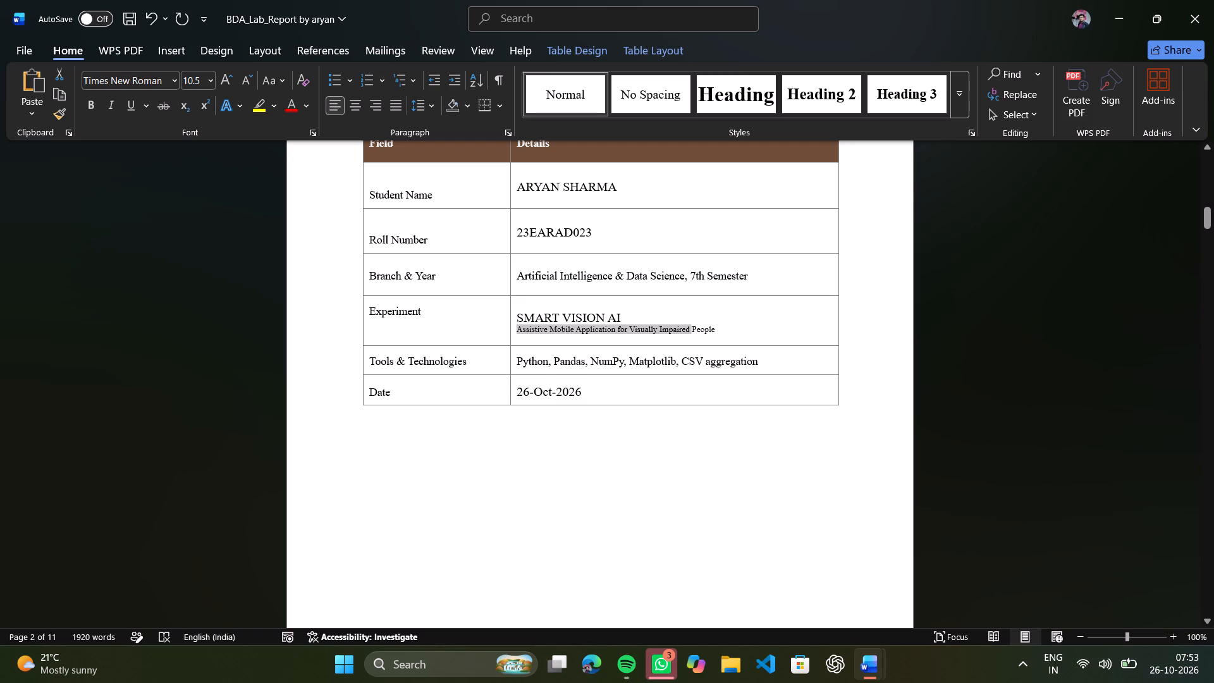
drag(681, 337, 714, 338)
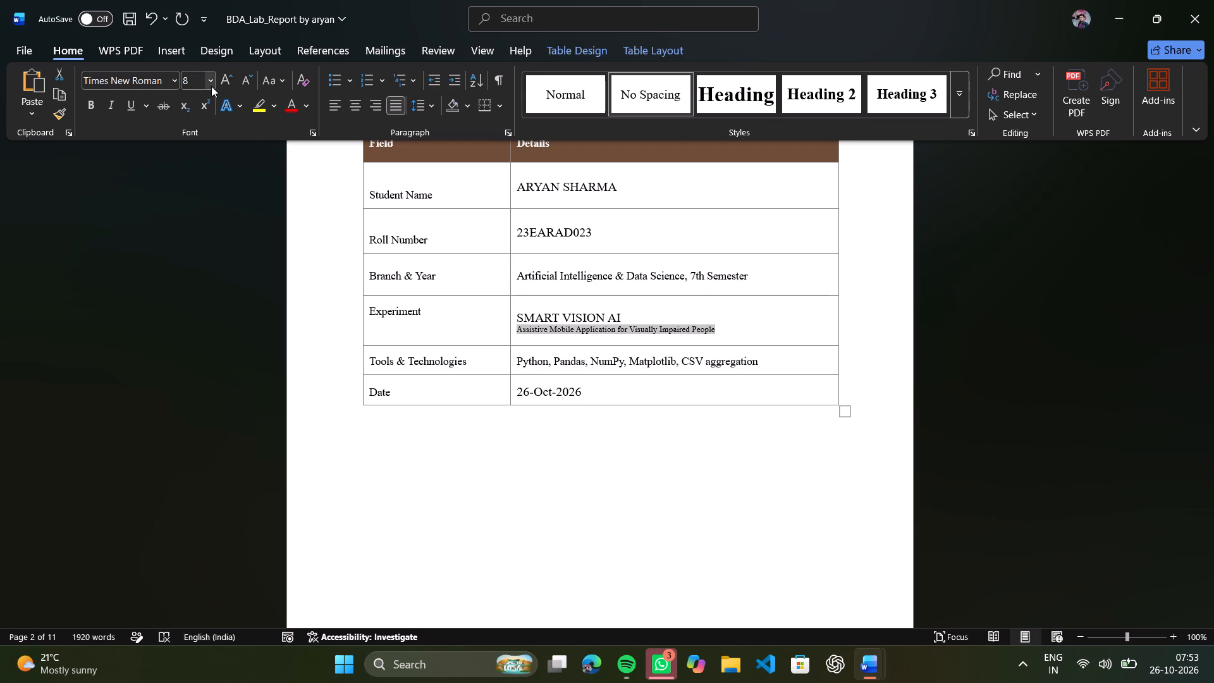
click(211, 85)
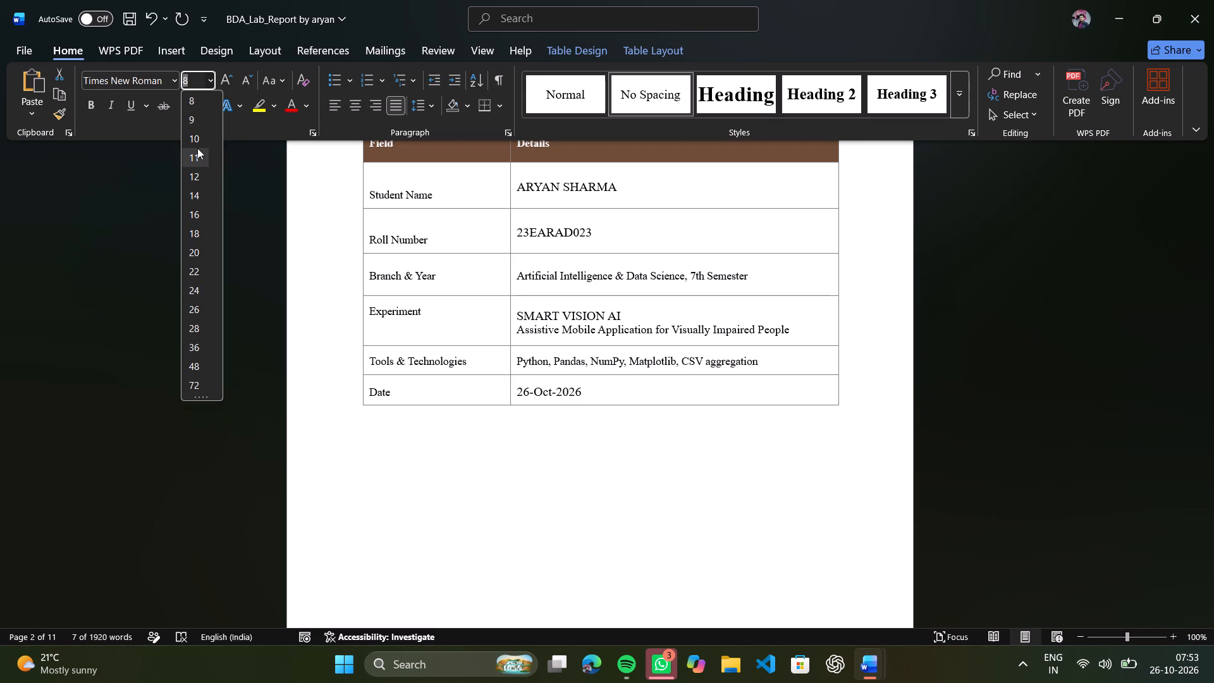
click(197, 147)
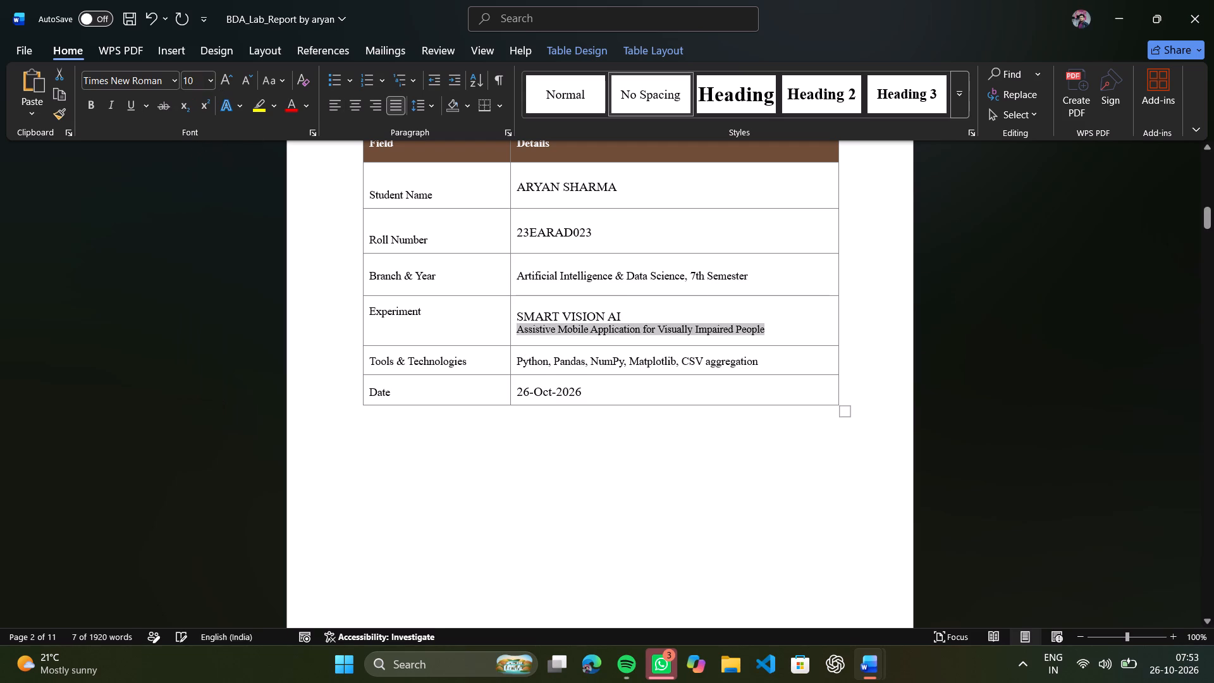
click(506, 469)
Select the report body from the "1. Aim" heading through the last entry in the References section.
scroll(506, 469, down, 1)
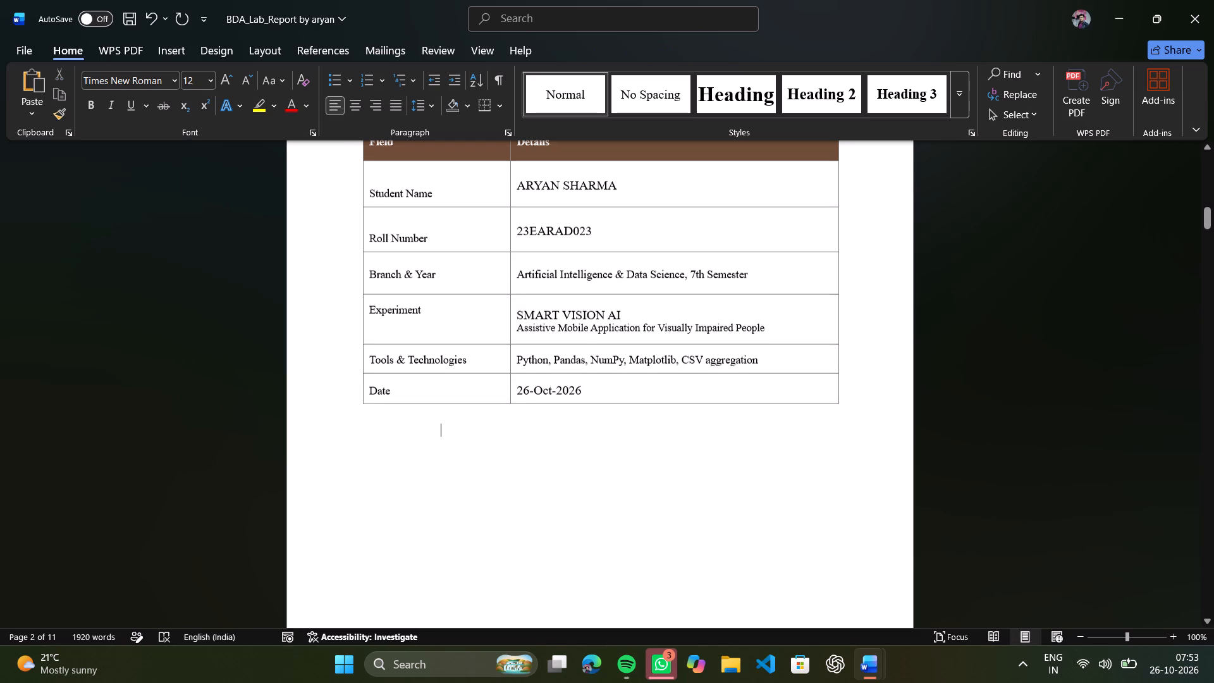
scroll(506, 469, down, 4)
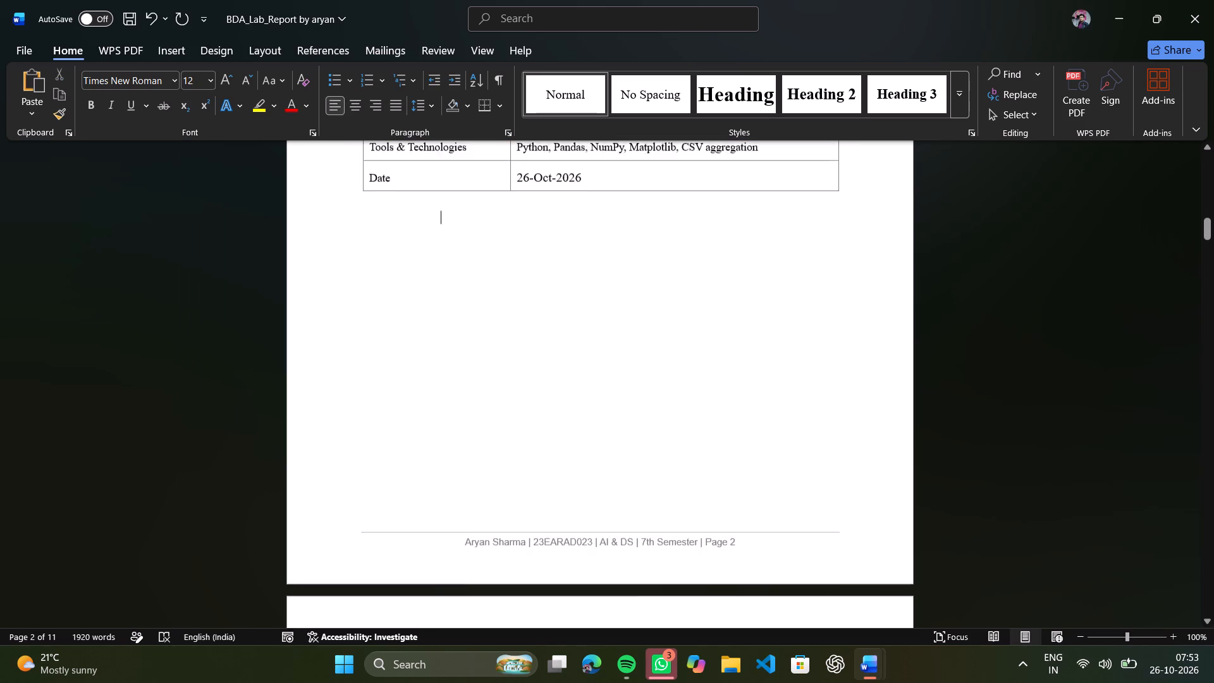
scroll(506, 469, down, 2)
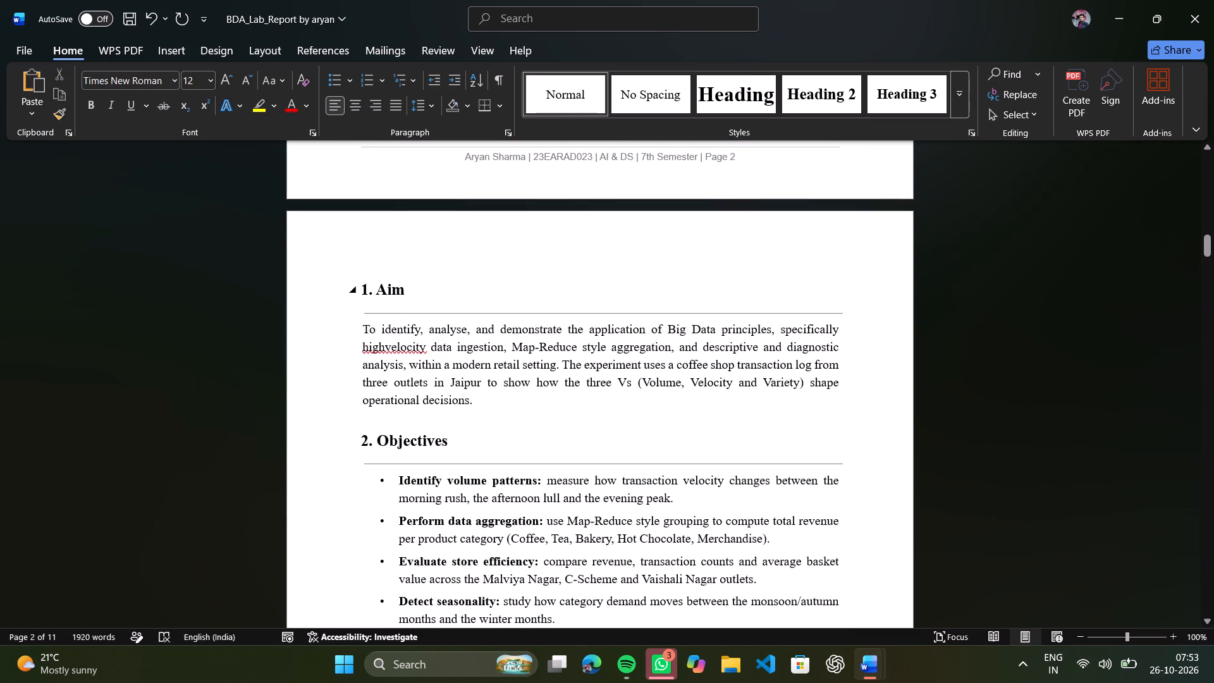
drag(360, 289, 544, 670)
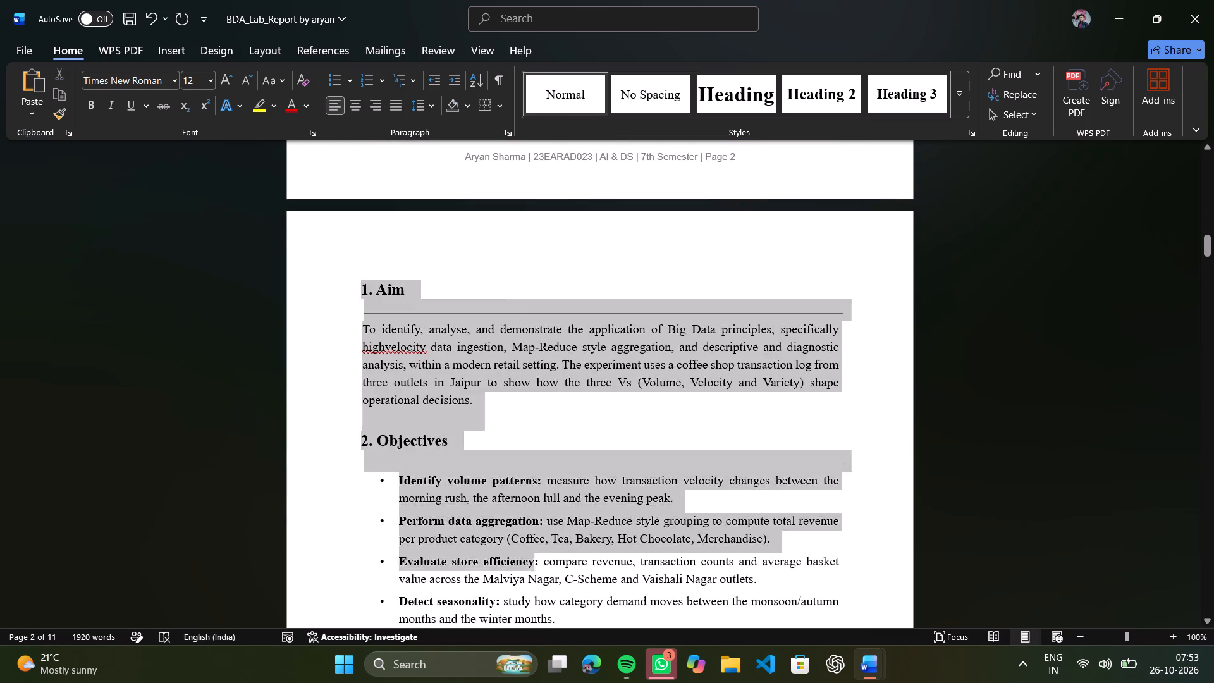
drag(544, 670, 571, 680)
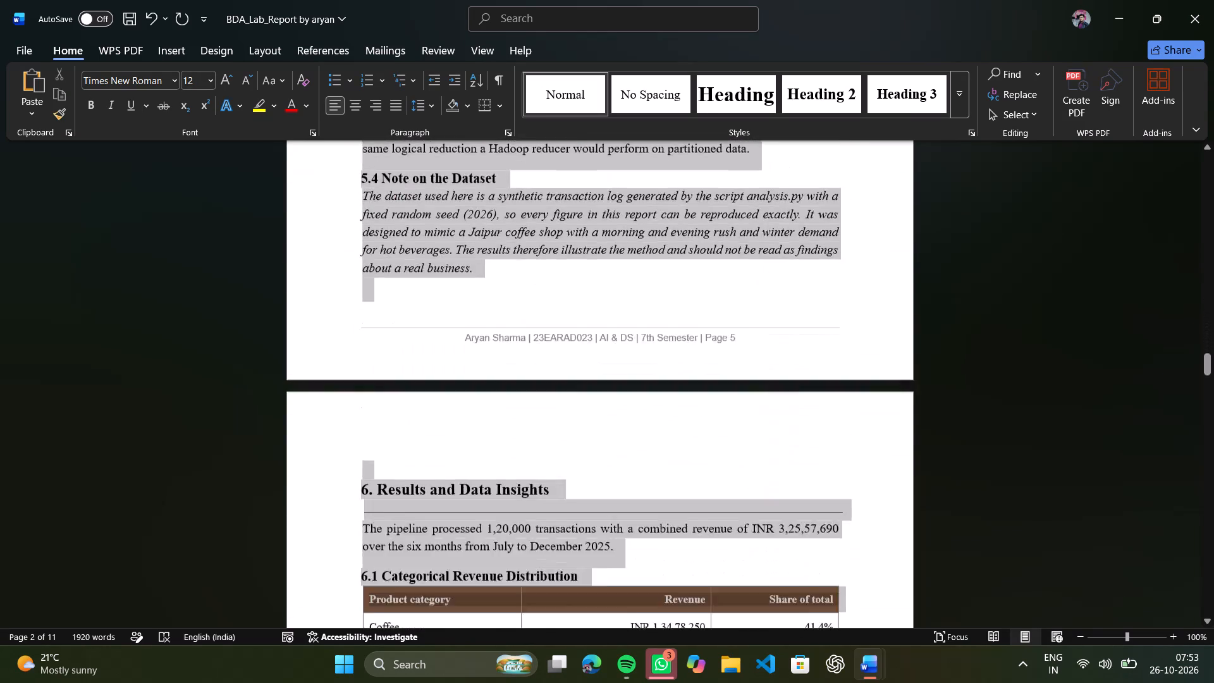
drag(571, 680, 571, 682)
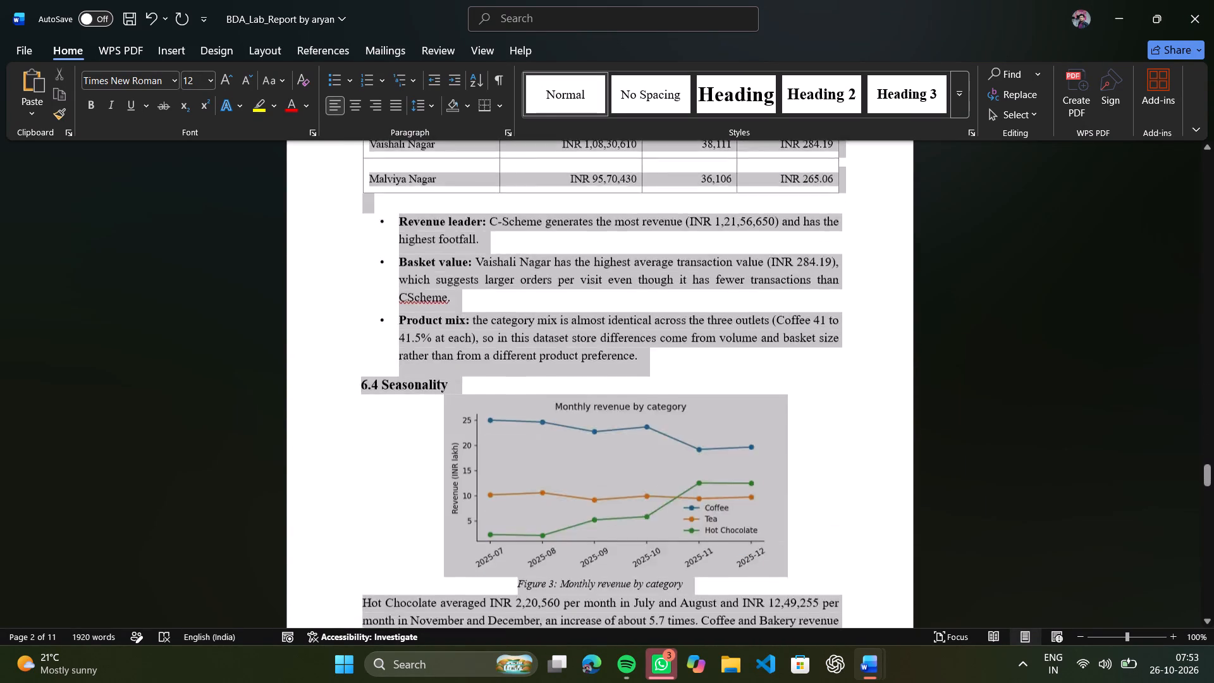
drag(571, 682, 571, 679)
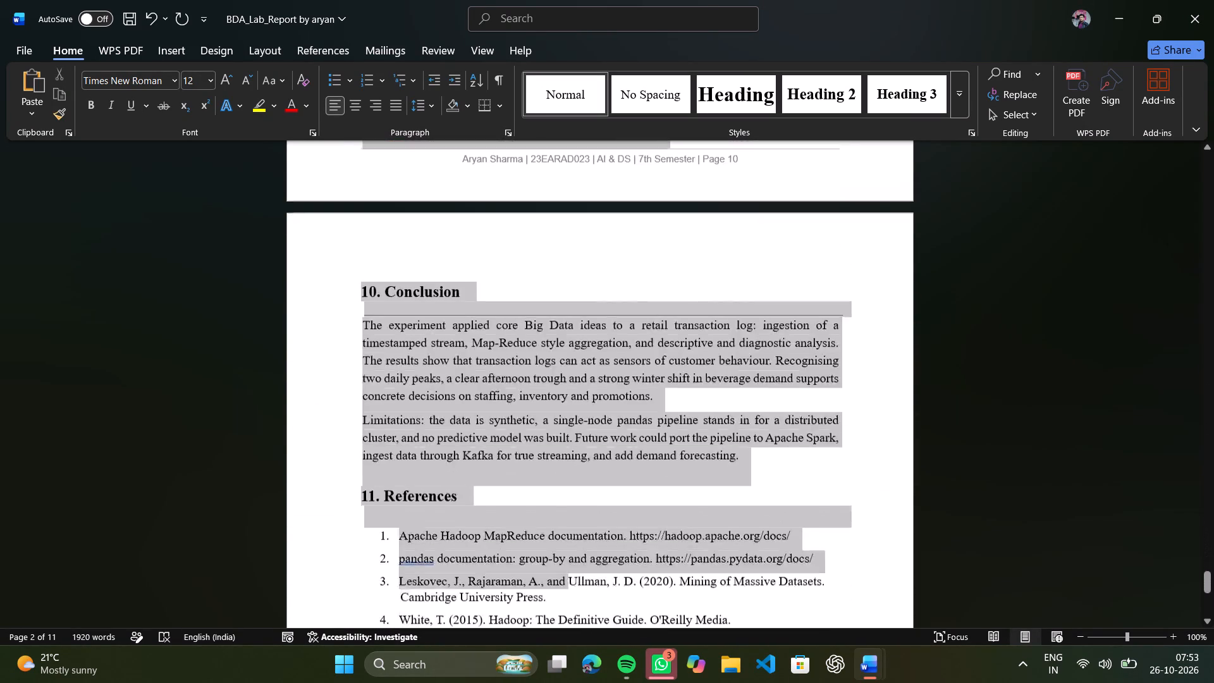
drag(571, 679, 522, 160)
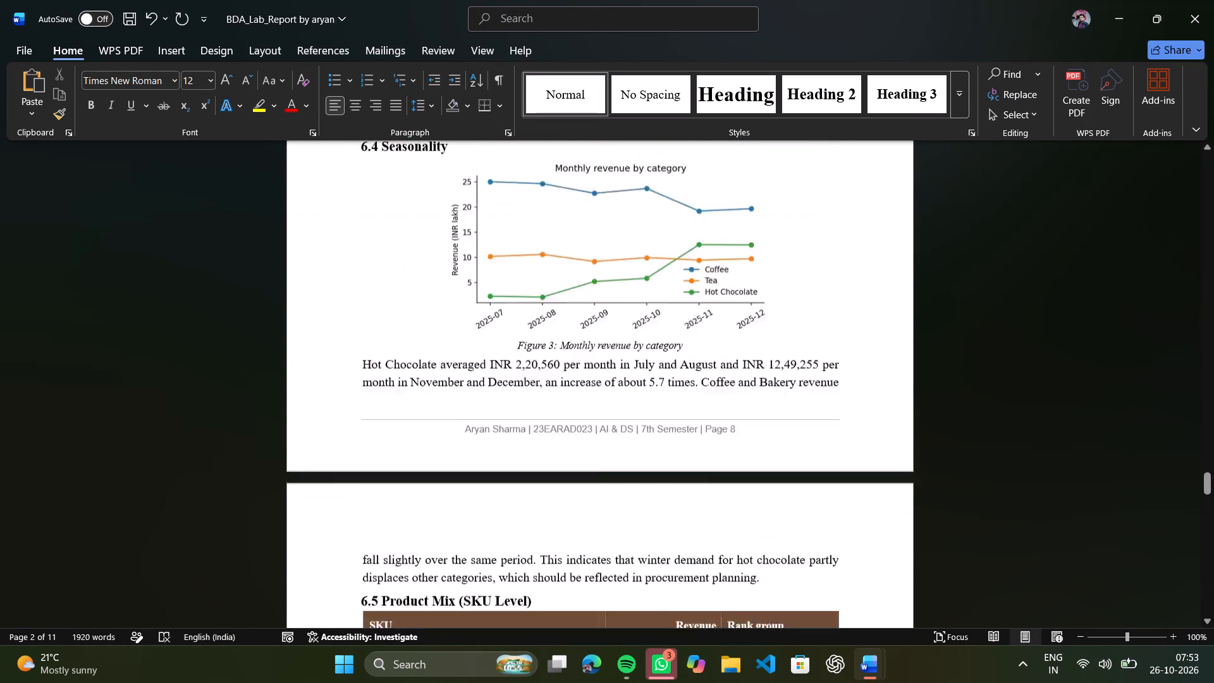
drag(522, 160, 526, 183)
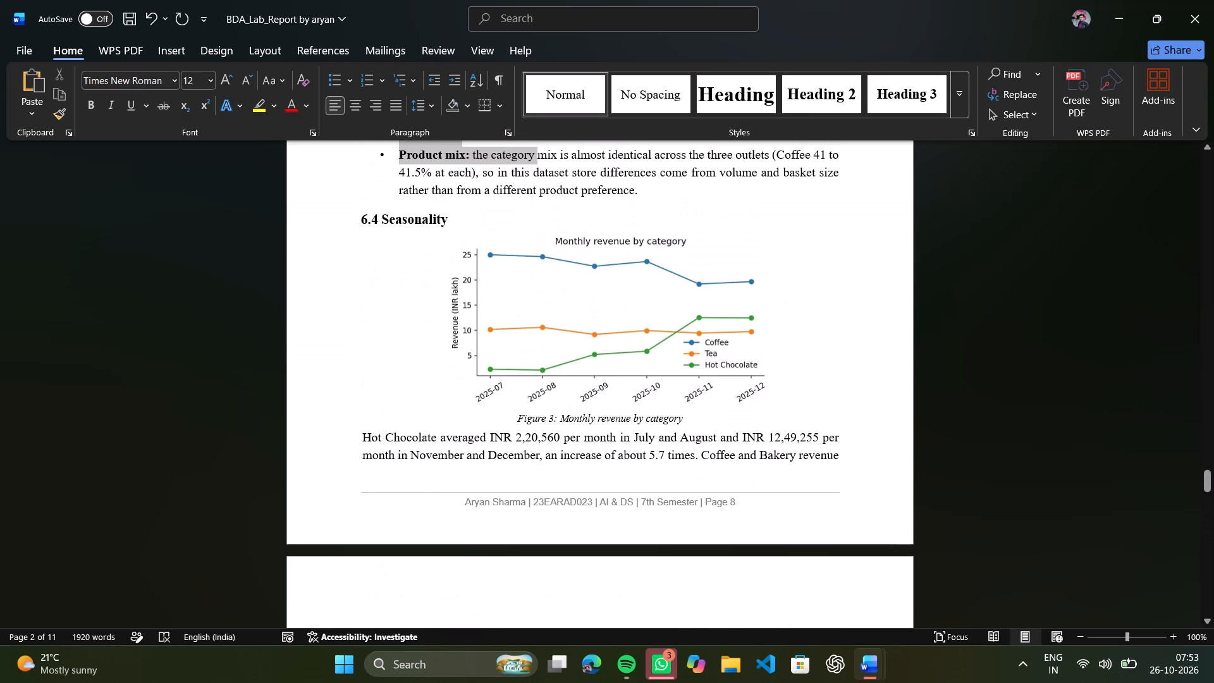
drag(526, 183, 642, 194)
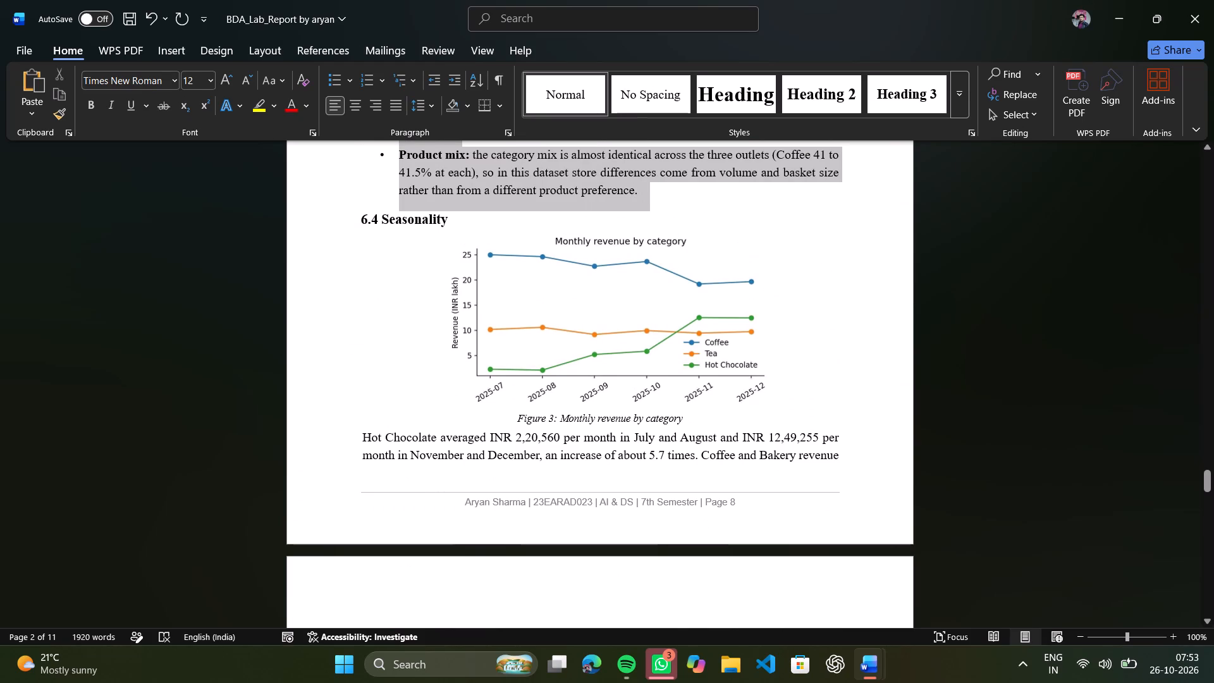
drag(642, 194, 642, 199)
drag(642, 199, 606, 187)
drag(606, 187, 580, 113)
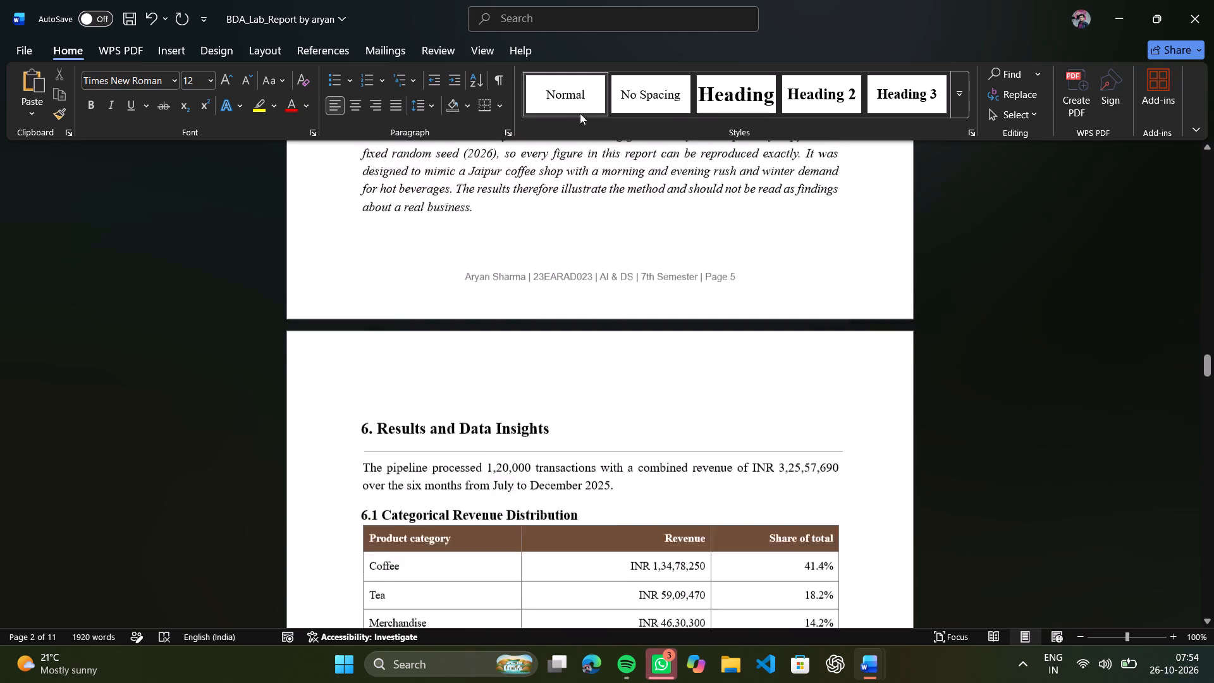
drag(580, 113, 584, 120)
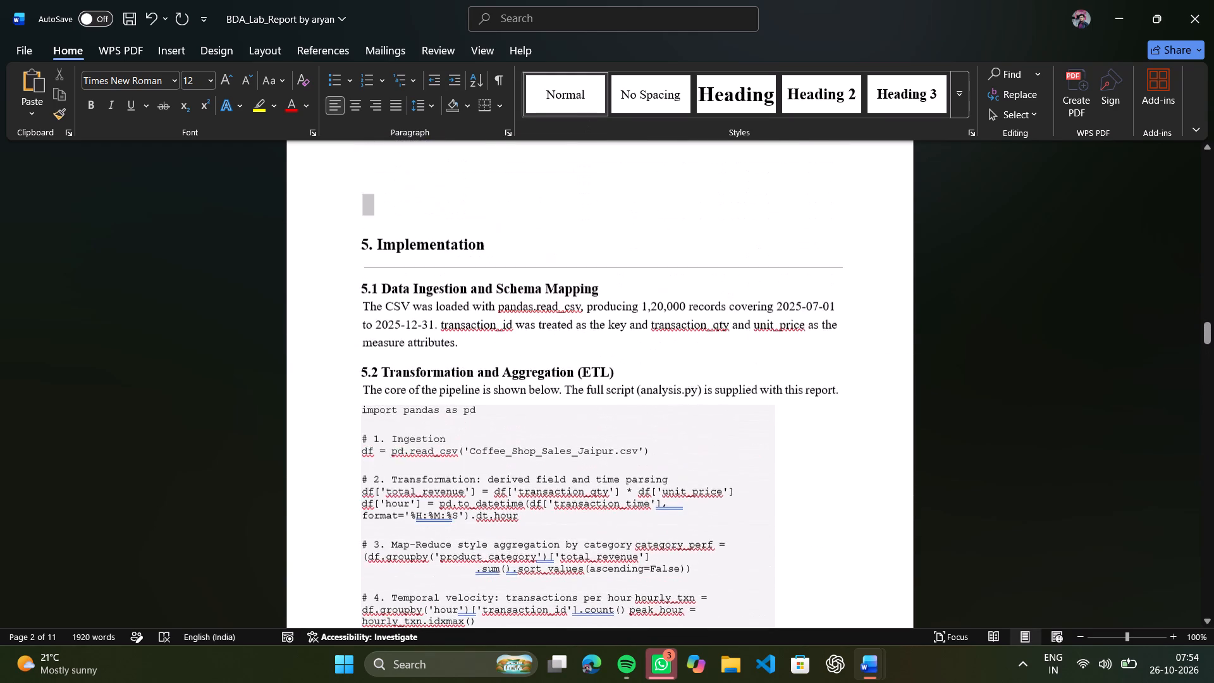
drag(584, 120, 589, 682)
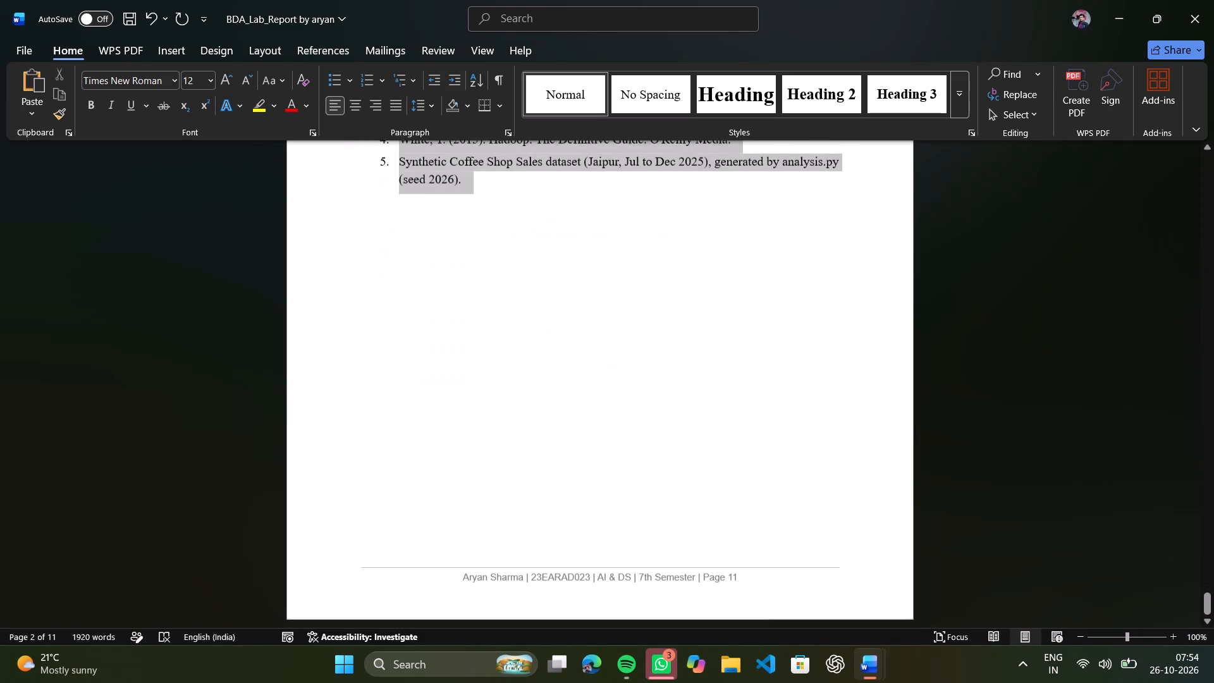
drag(589, 682, 590, 682)
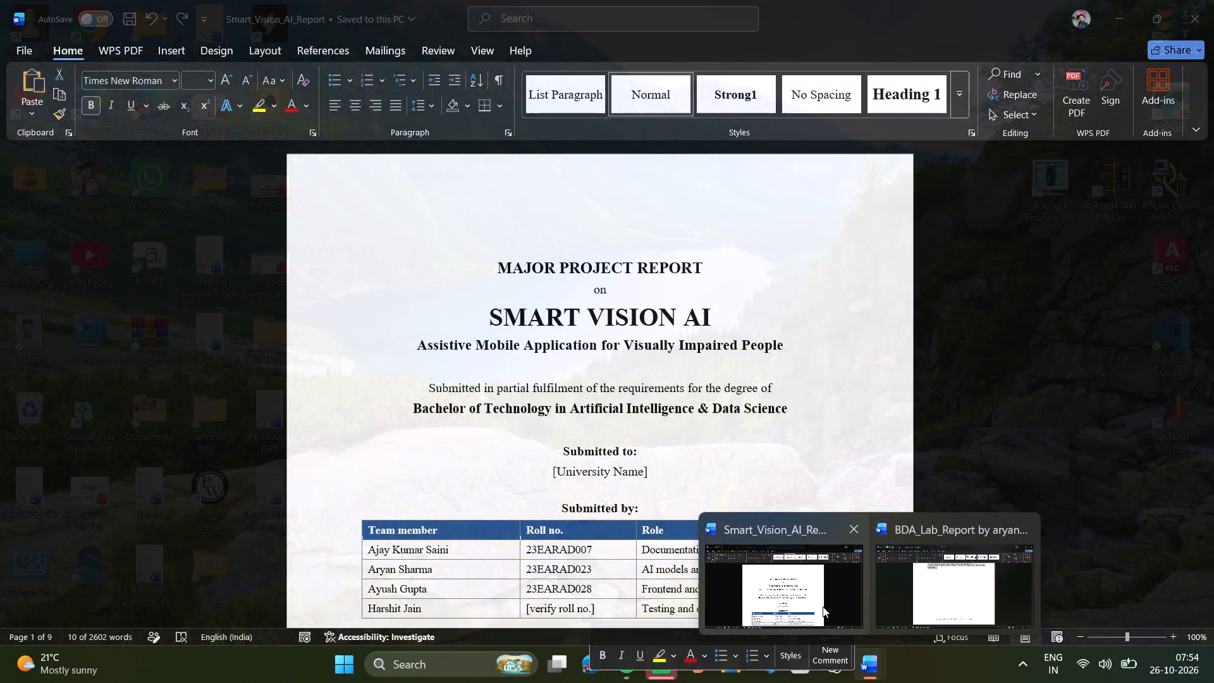
In the Smart_Vision_AI_Report document, copy everything from the Abstract heading through the tenth reference, the OpenCV documentation entry.
click(823, 606)
scroll(570, 431, down, 2)
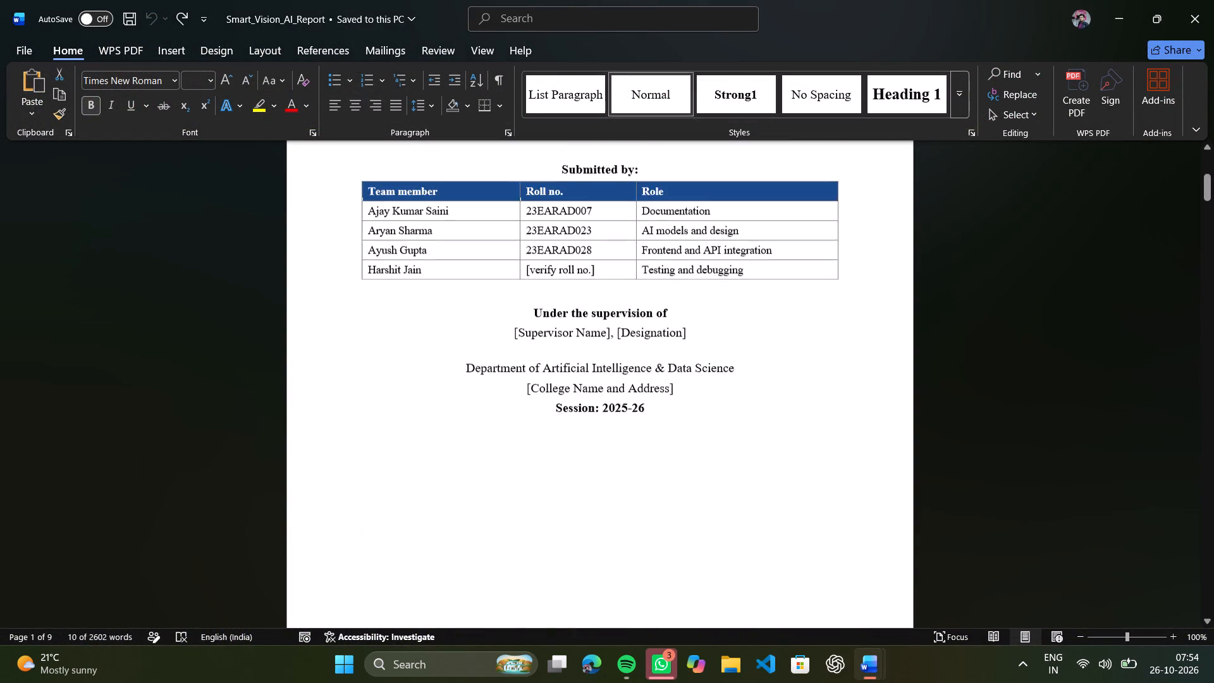
scroll(570, 431, down, 4)
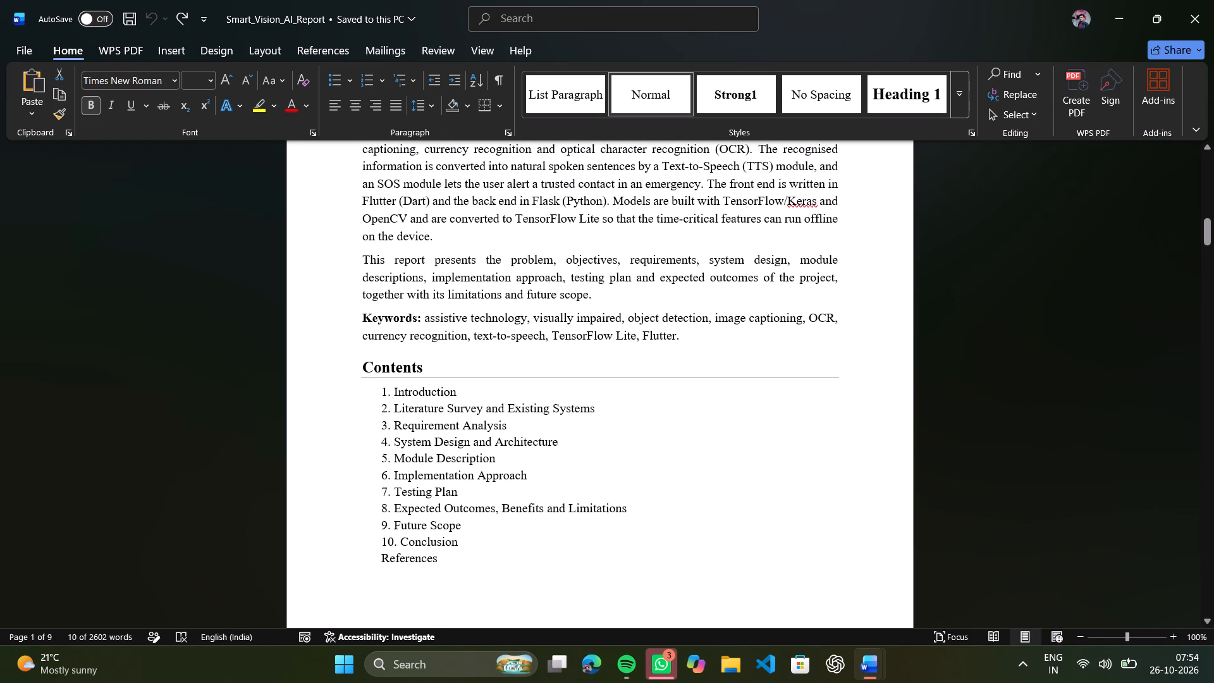
scroll(571, 484, up, 3)
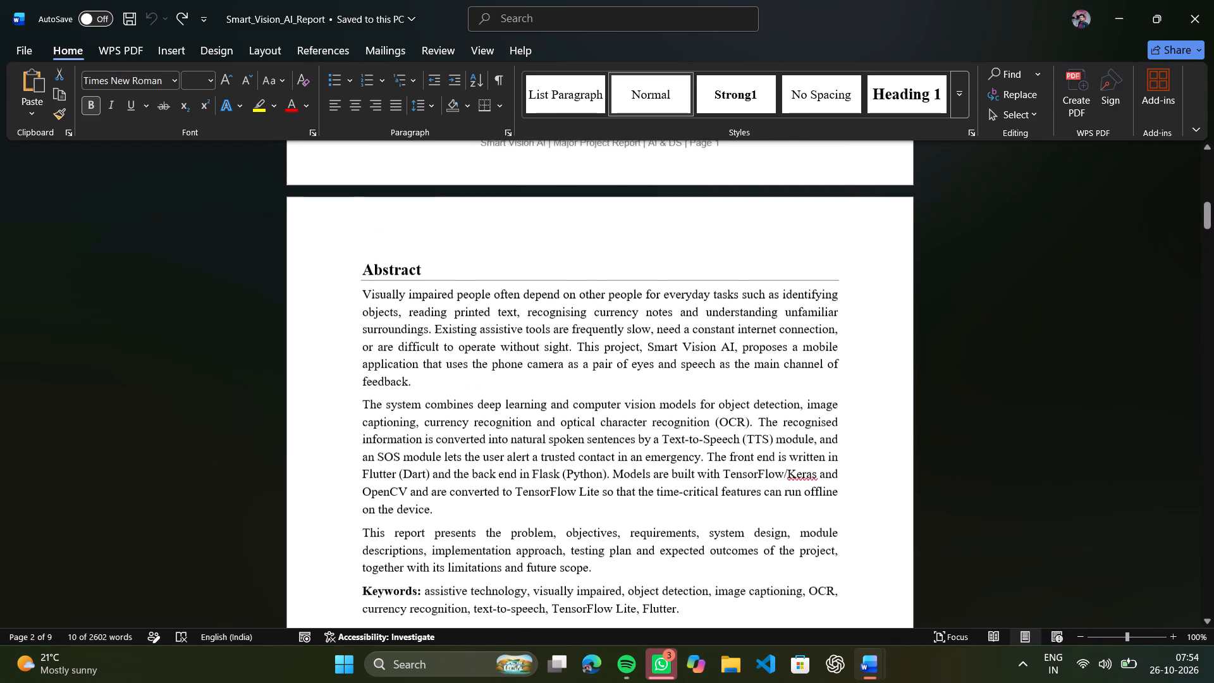
drag(359, 284, 507, 682)
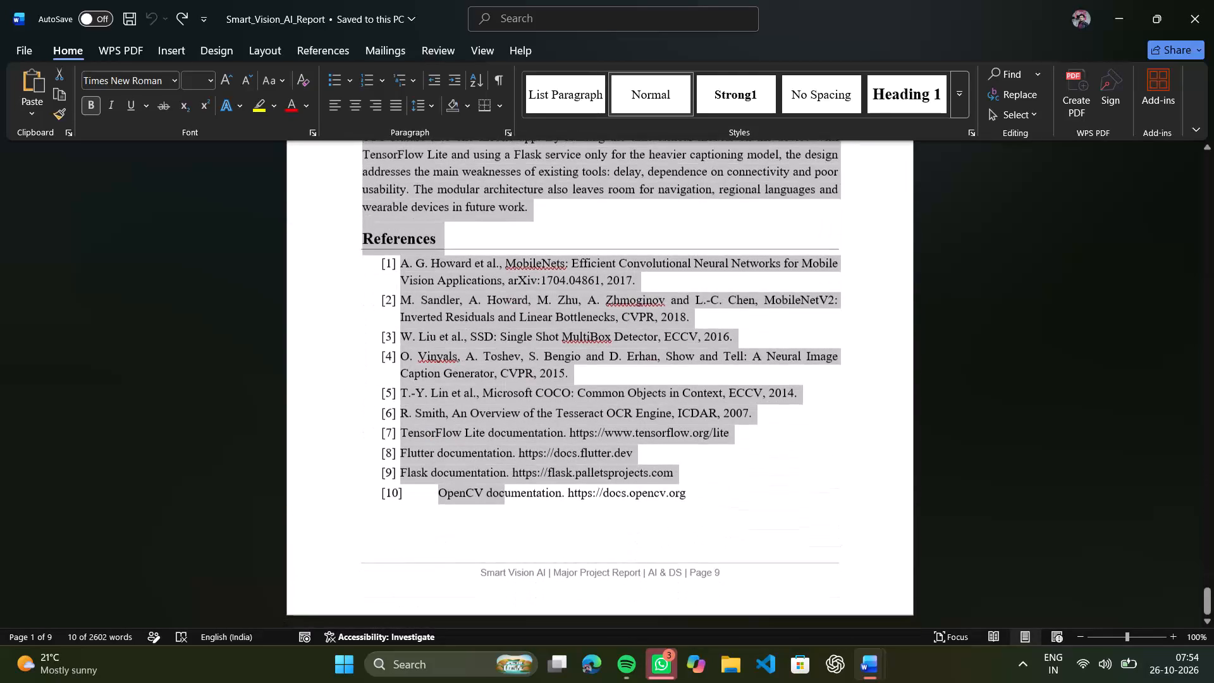
drag(507, 682, 763, 553)
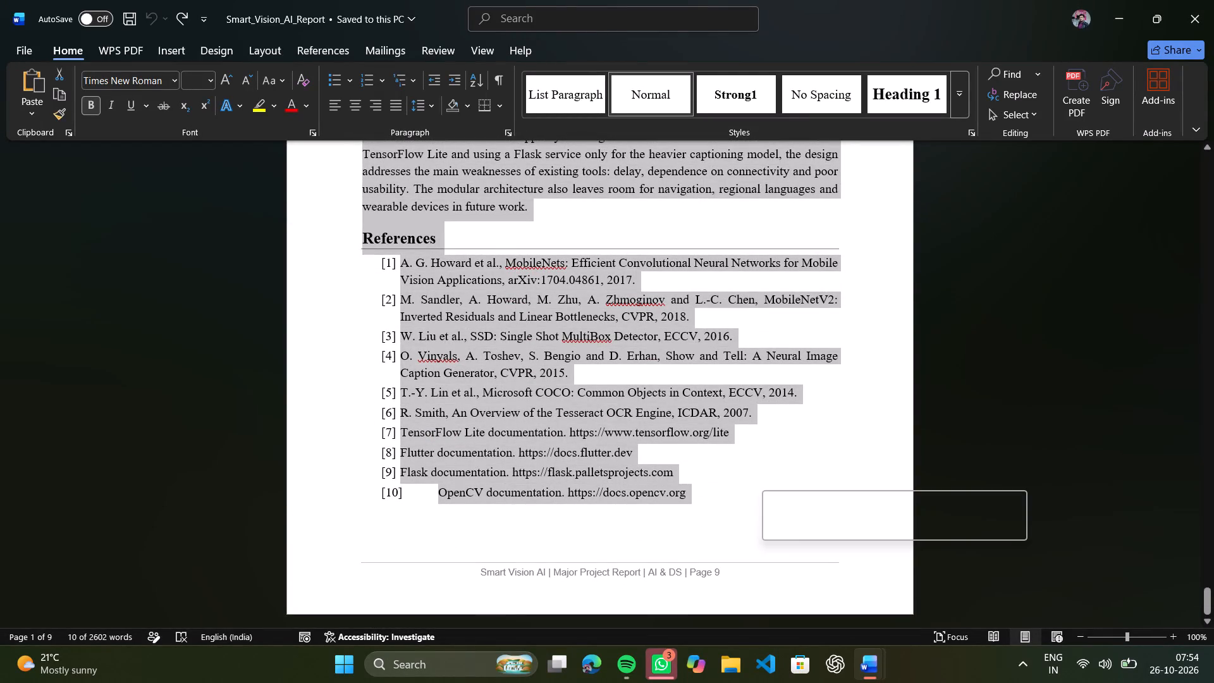
key(ctrl+c)
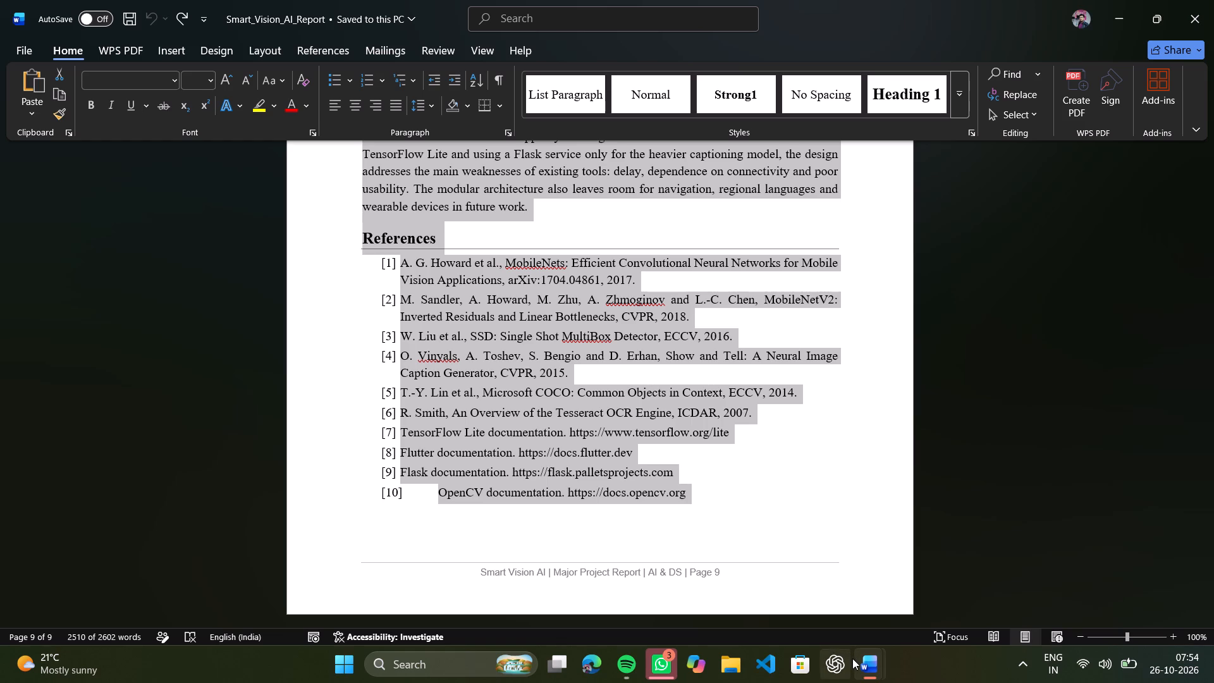
Switch to the BDA_Lab_Report document and replace the selected report body with the copied Smart Vision AI content.
click(774, 600)
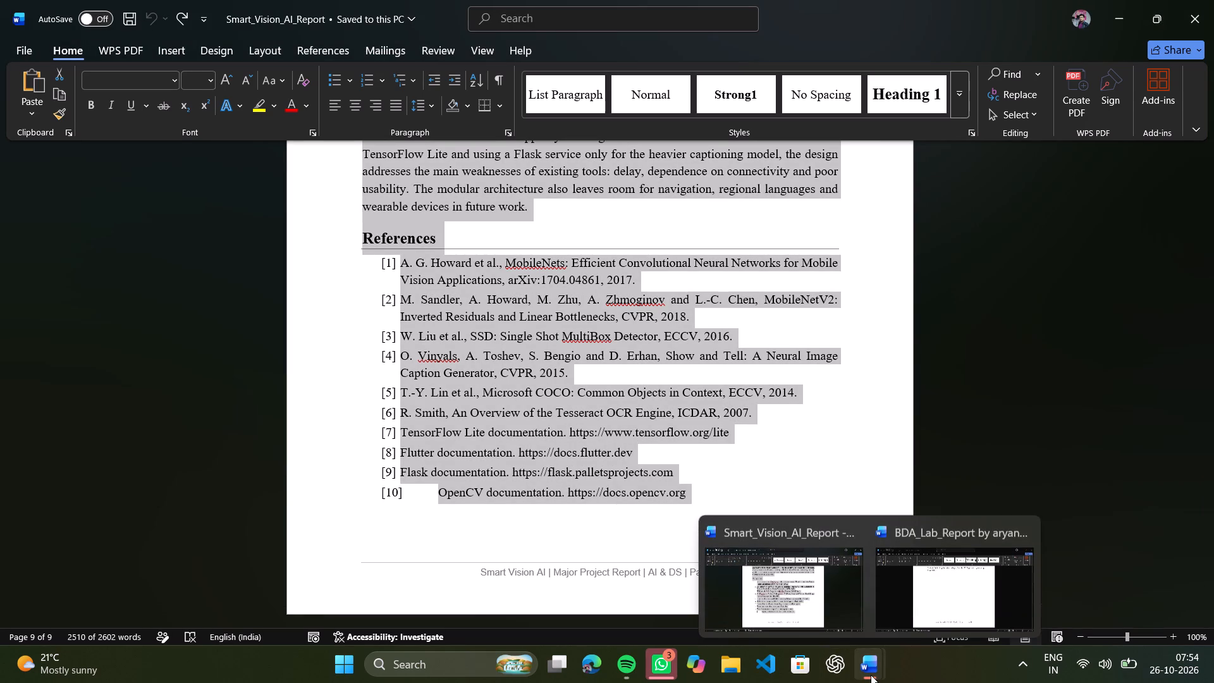
click(895, 623)
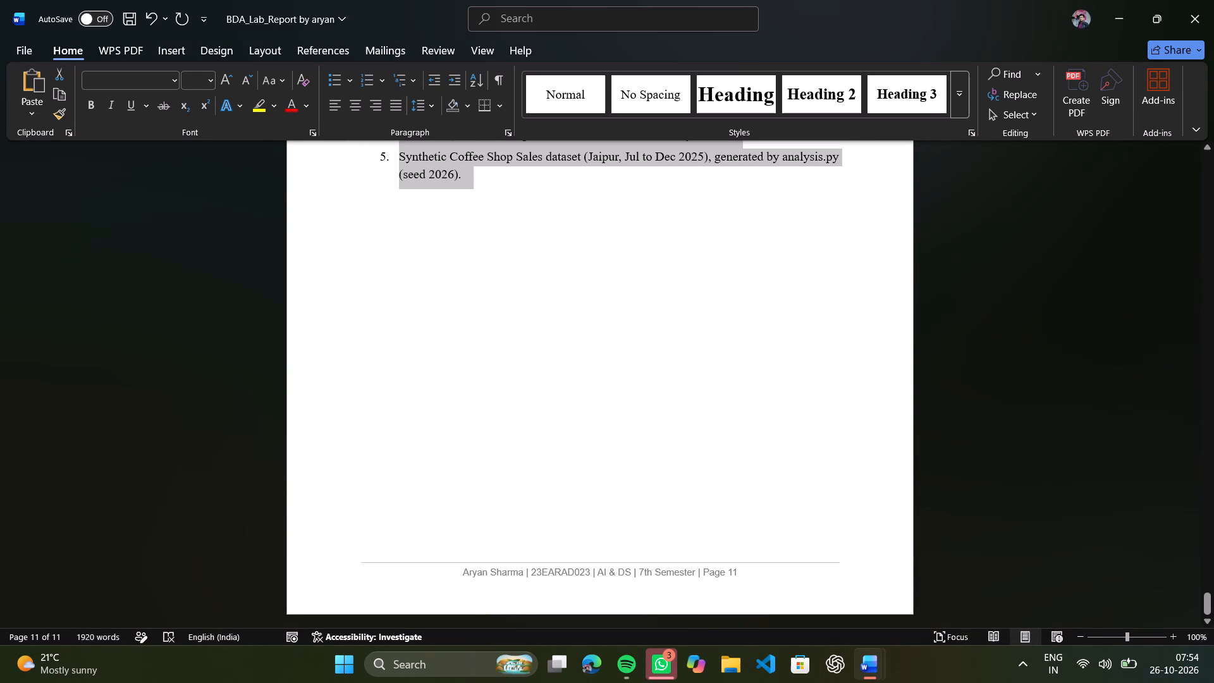
key(ctrl+v)
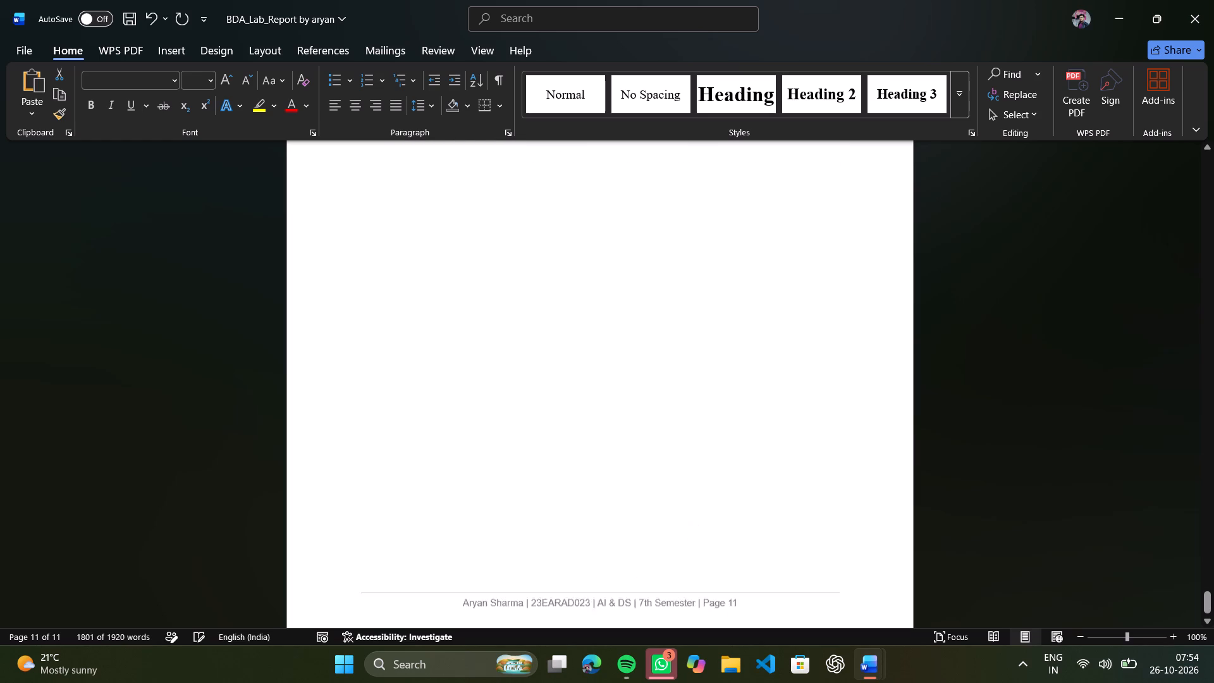
Review the pasted content from the References back to the cover page, checking headings, tables and paragraph formatting.
scroll(694, 531, up, 2)
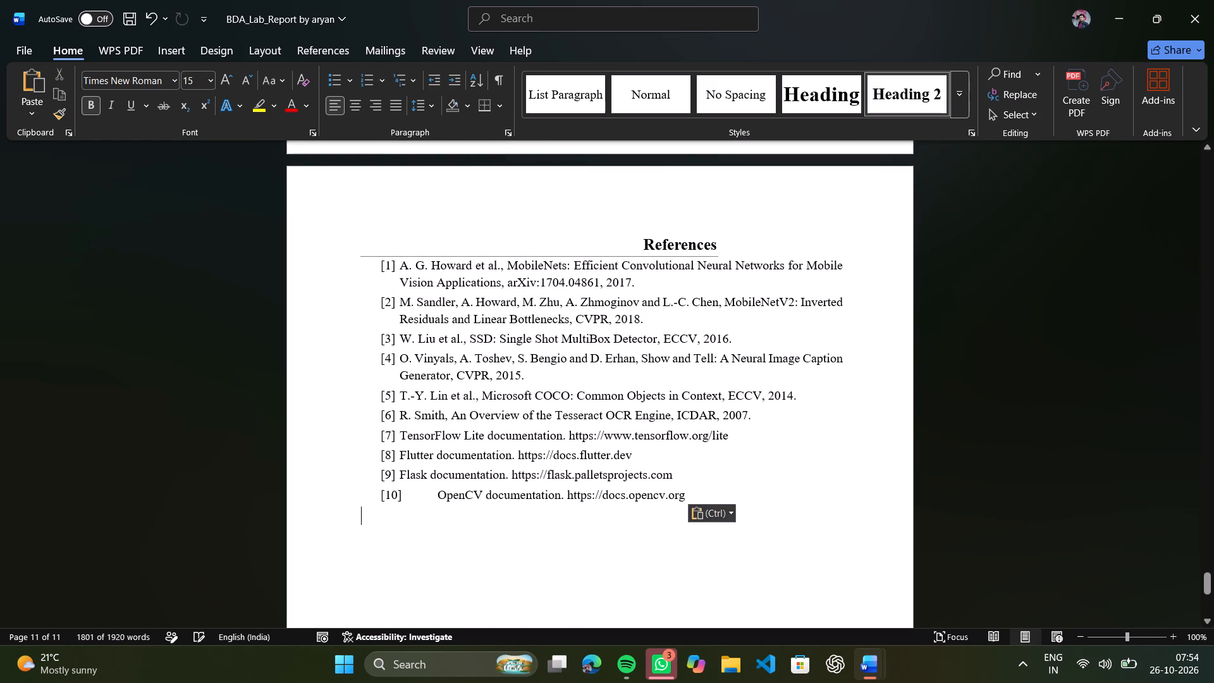
scroll(693, 533, up, 3)
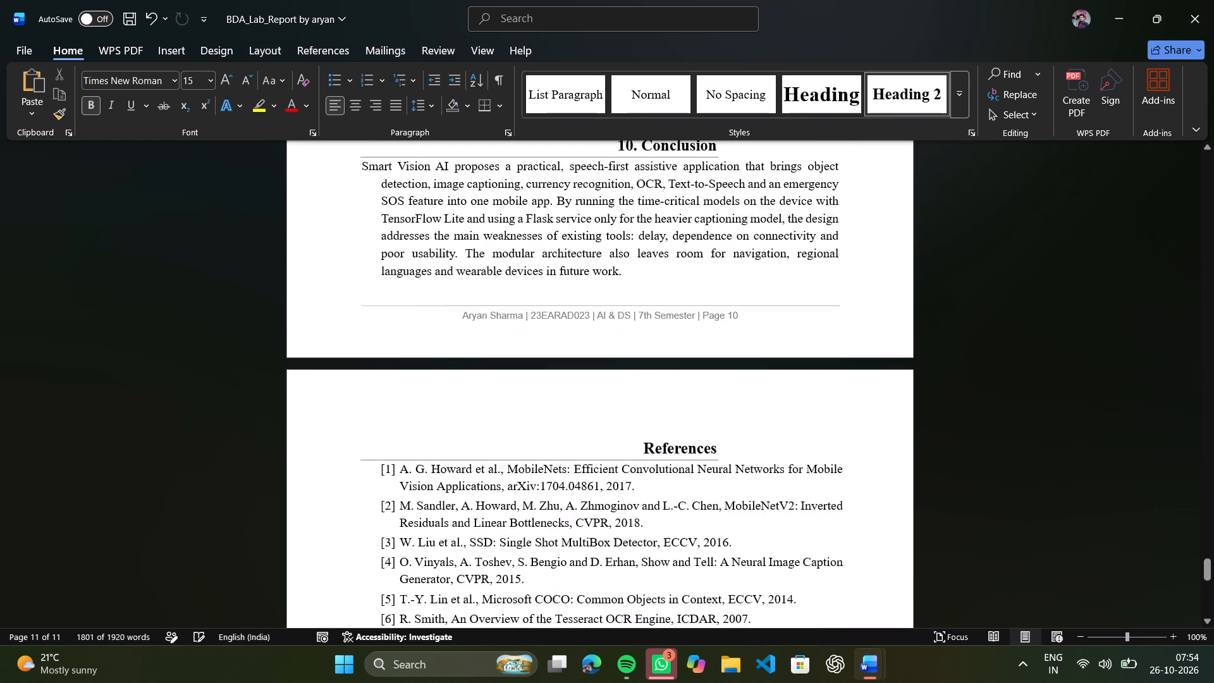
scroll(693, 533, up, 4)
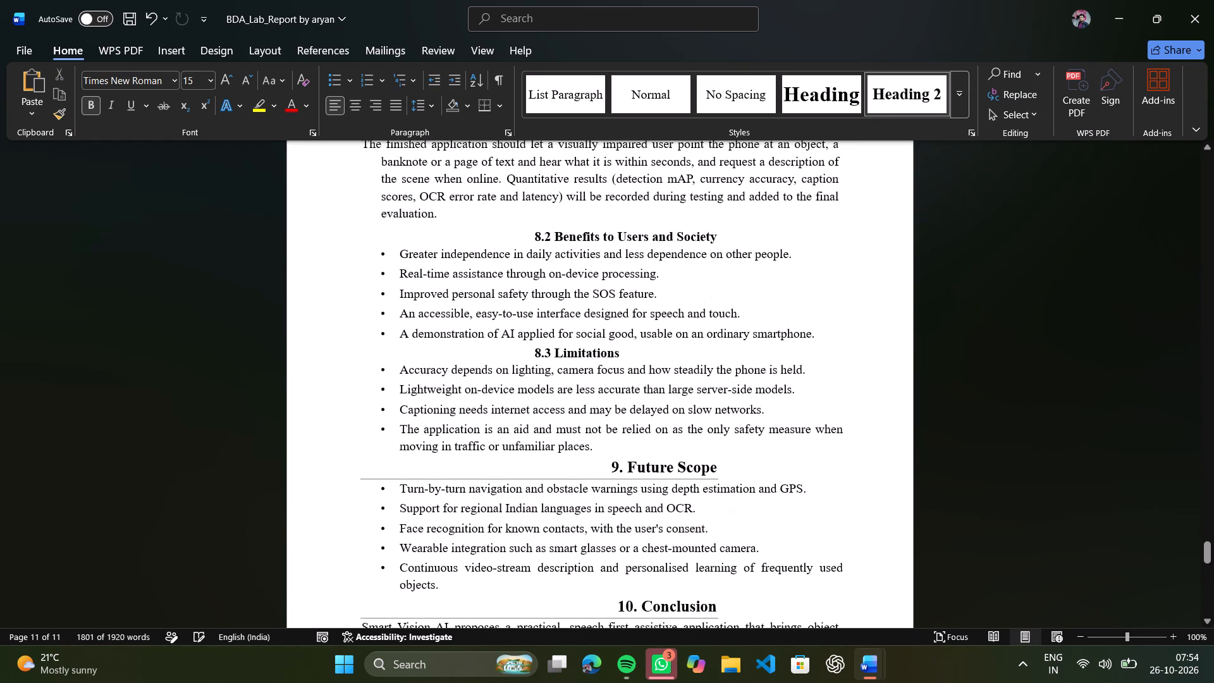
scroll(693, 534, up, 4)
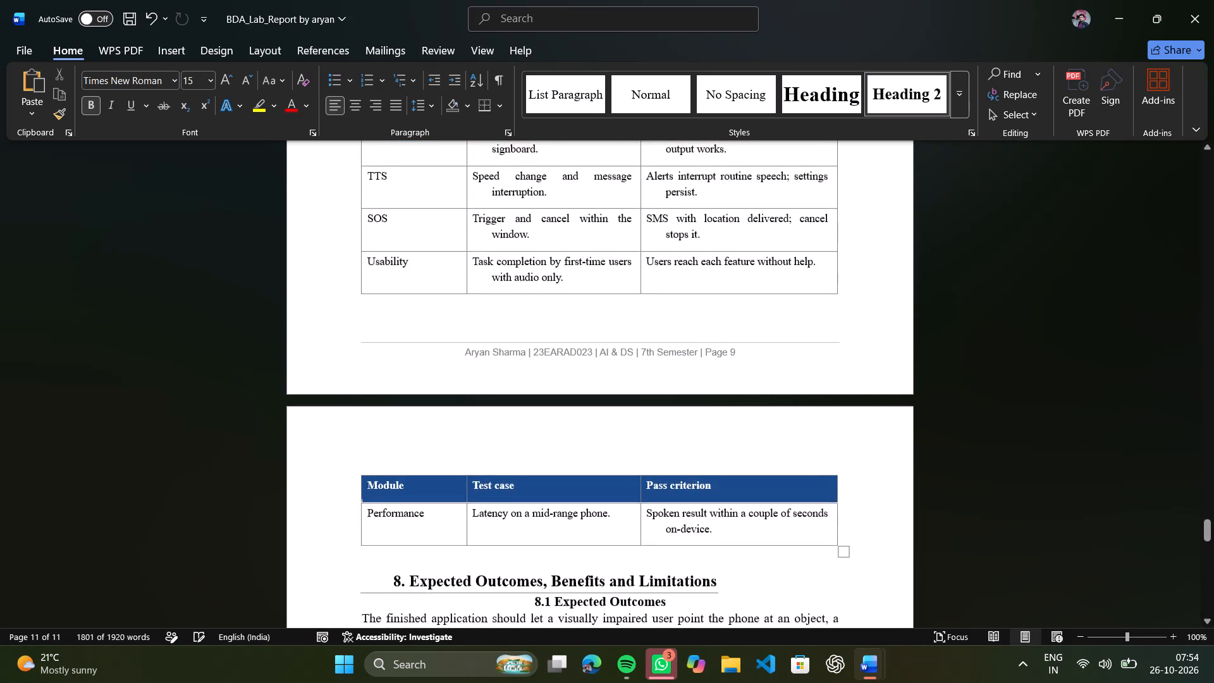
scroll(693, 534, up, 12)
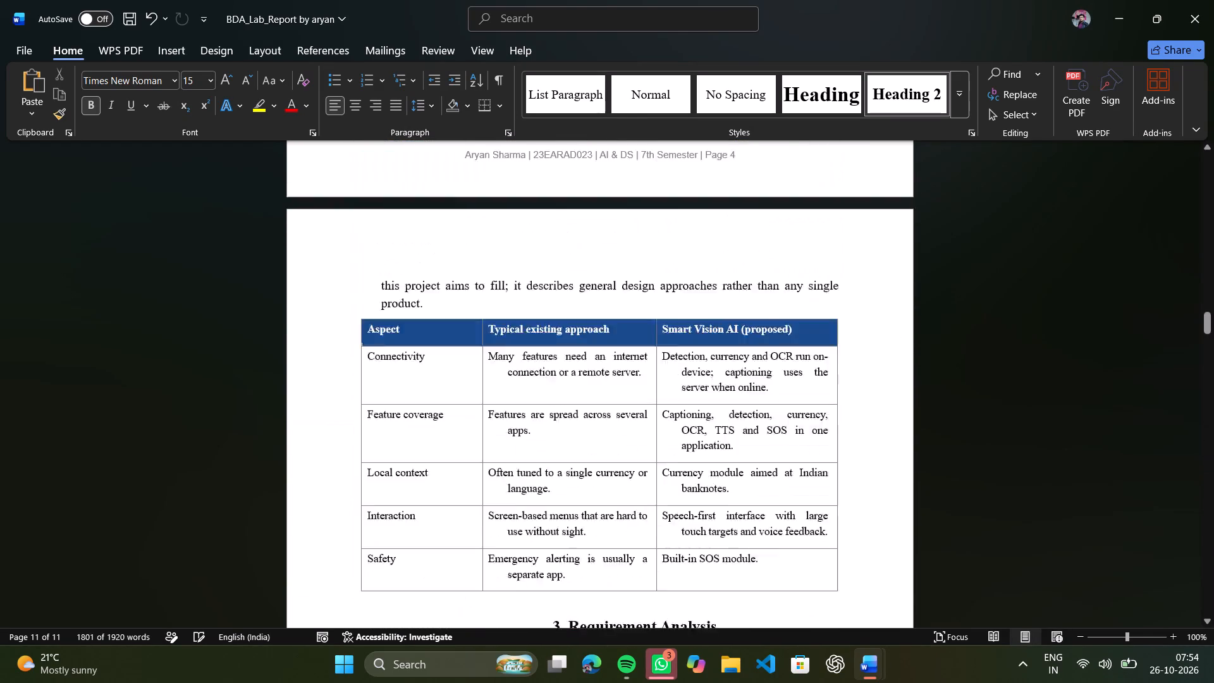
scroll(693, 534, up, 3)
ctrl+scroll(693, 534, down, 1)
ctrl+scroll(693, 534, up, 1)
scroll(693, 534, up, 9)
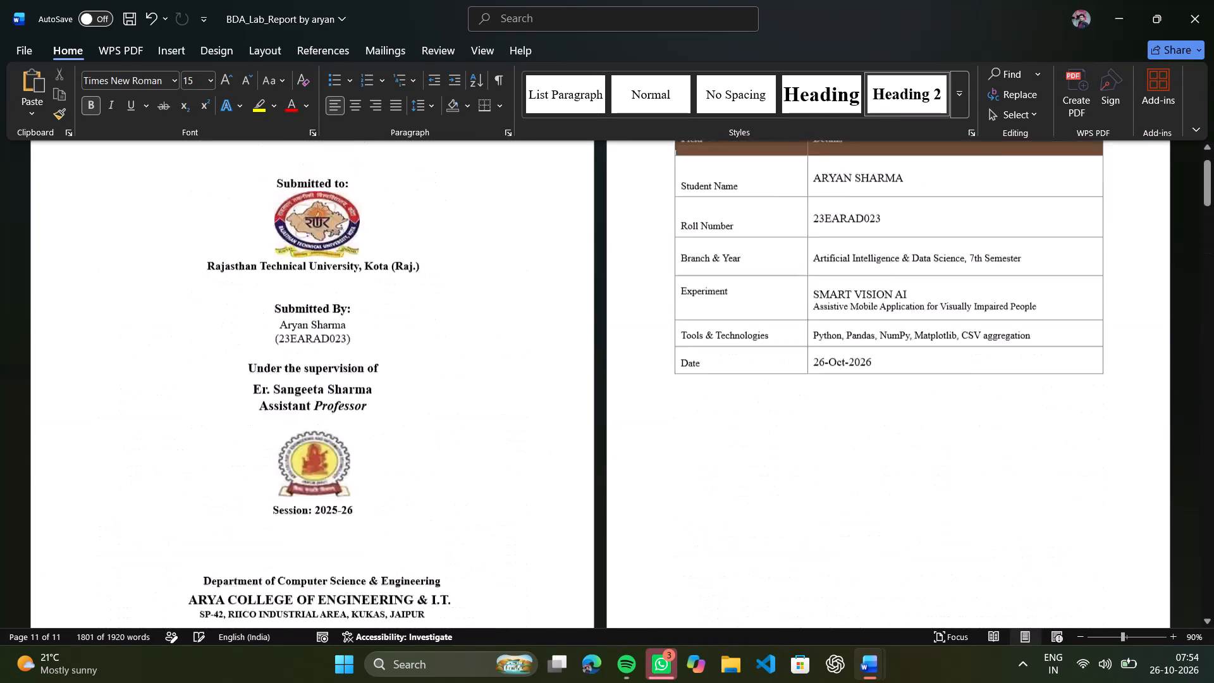
scroll(693, 534, up, 3)
scroll(693, 534, down, 1)
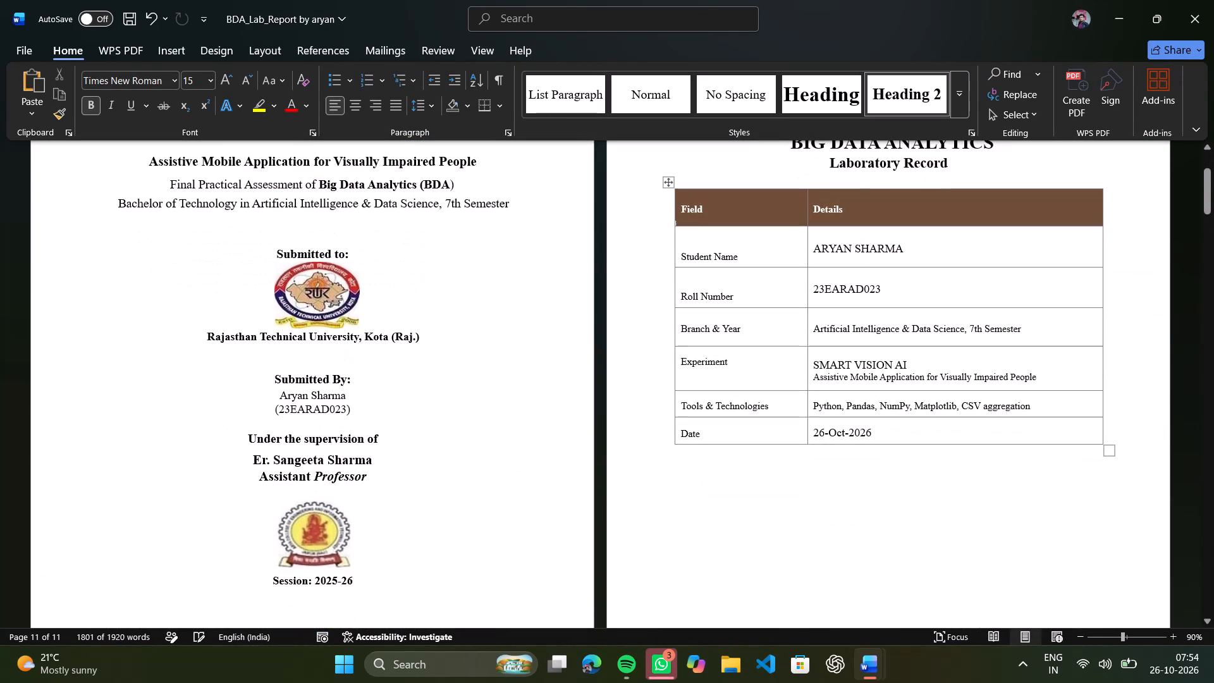
scroll(693, 534, down, 5)
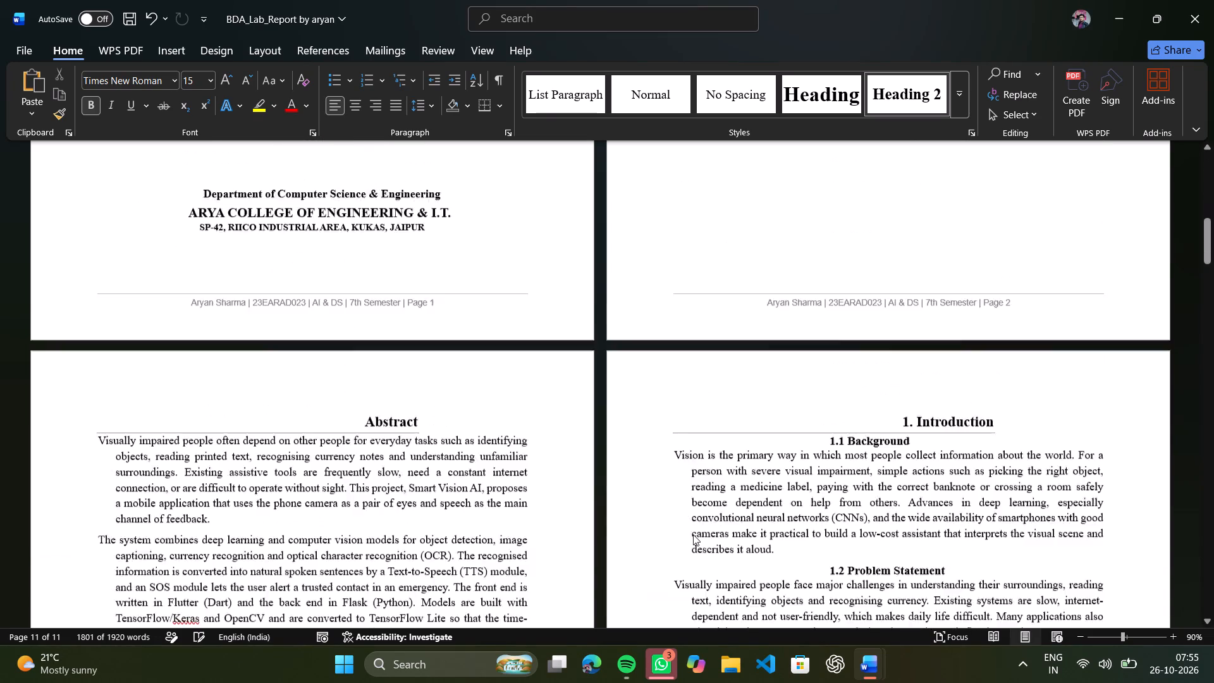
scroll(693, 534, down, 2)
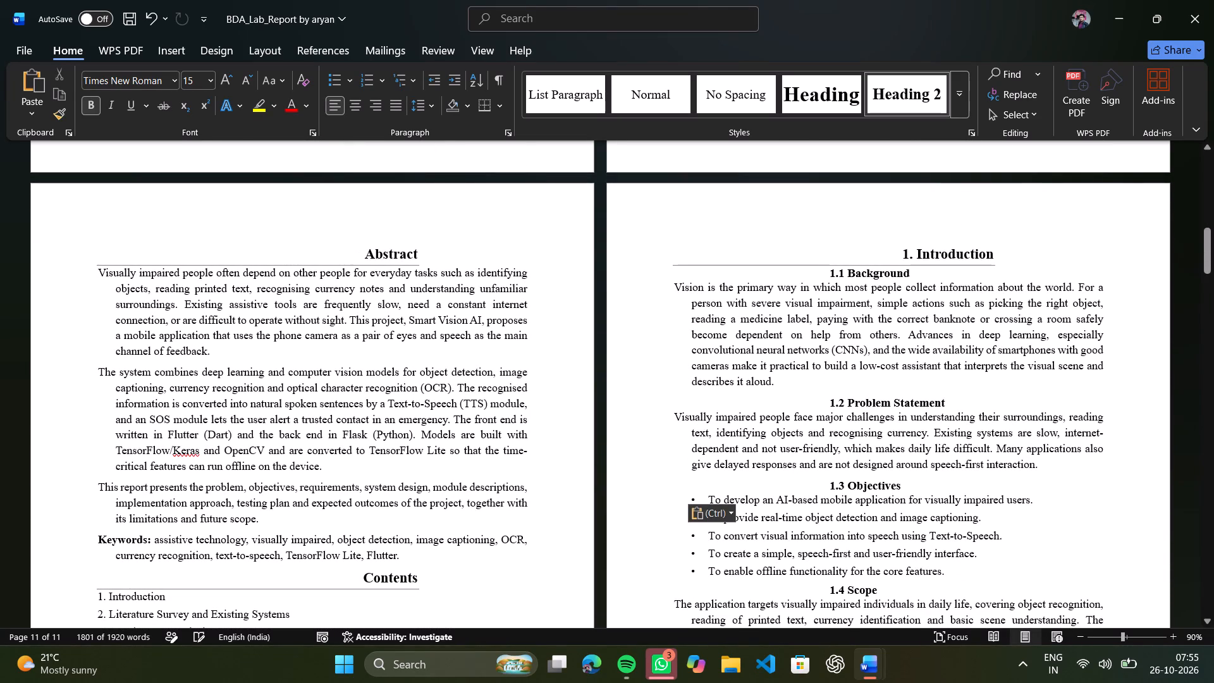
Left-align the "Abstract" heading.
drag(369, 262, 449, 259)
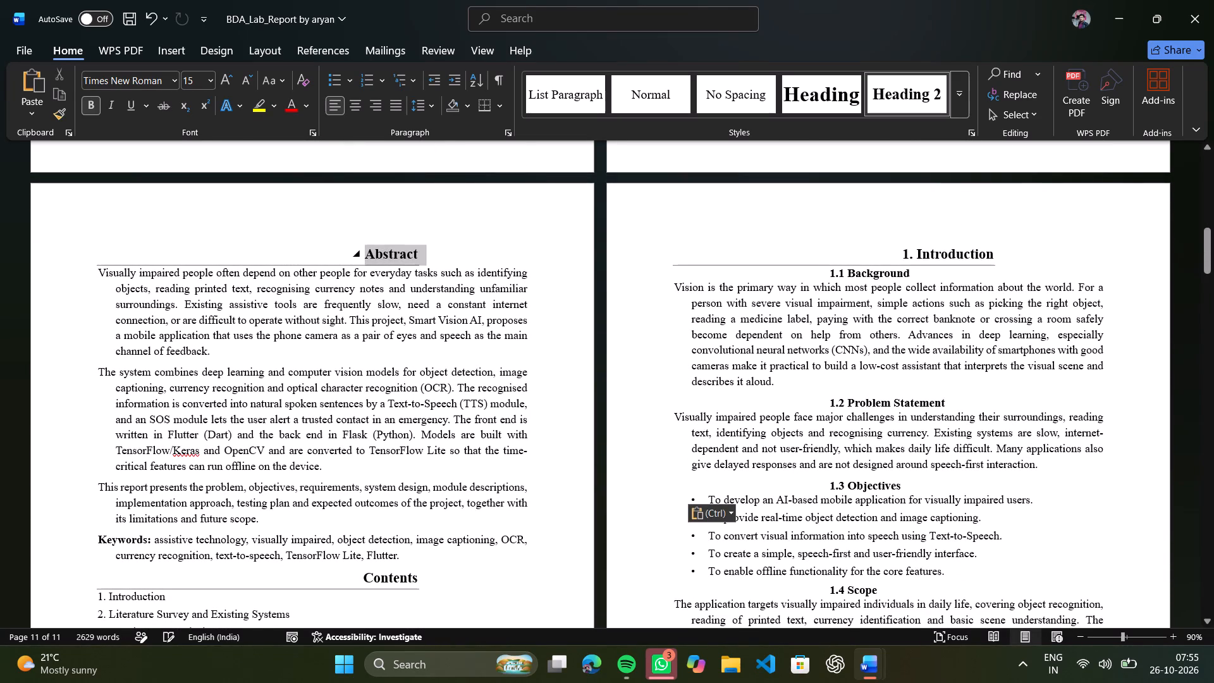
drag(449, 259, 474, 261)
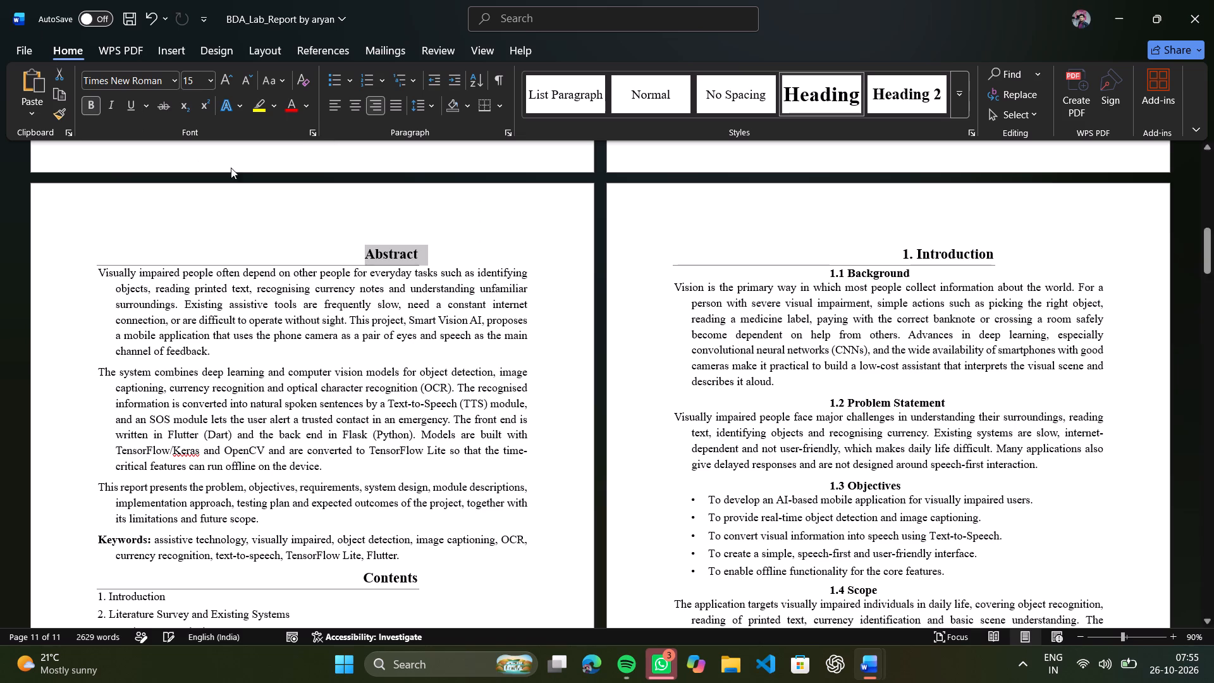
click(329, 108)
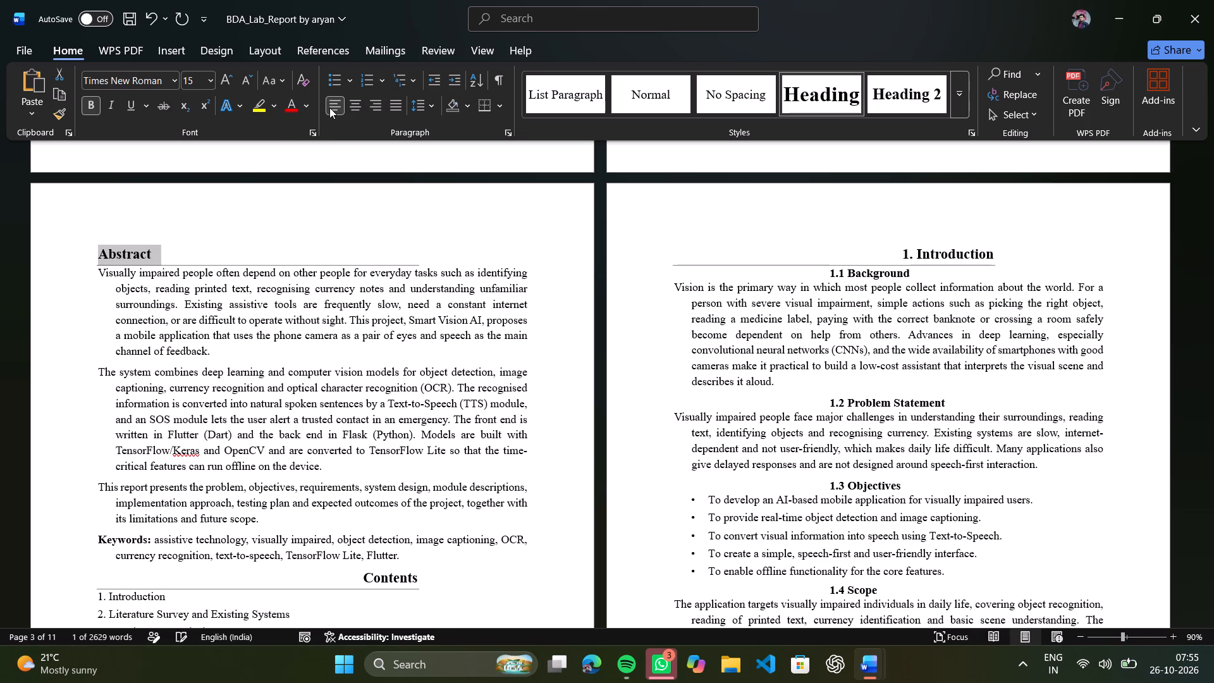
Centre the "Contents" heading above the list of chapters.
scroll(230, 258, up, 1)
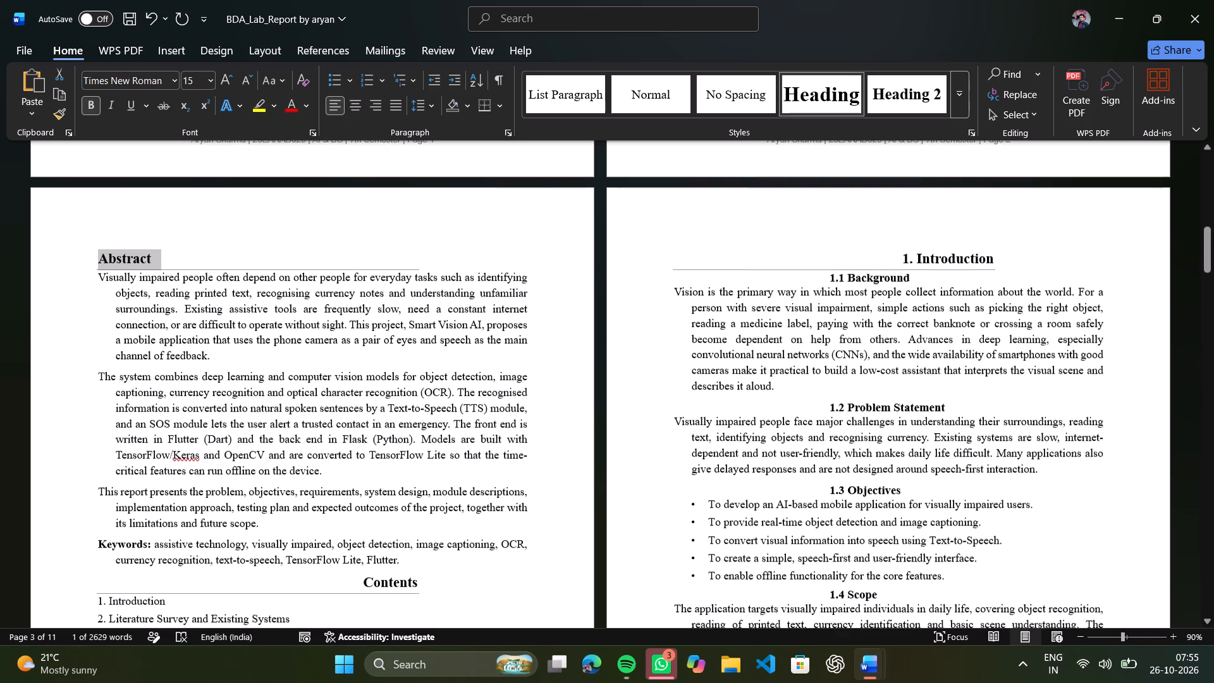
scroll(188, 442, up, 1)
scroll(188, 442, down, 1)
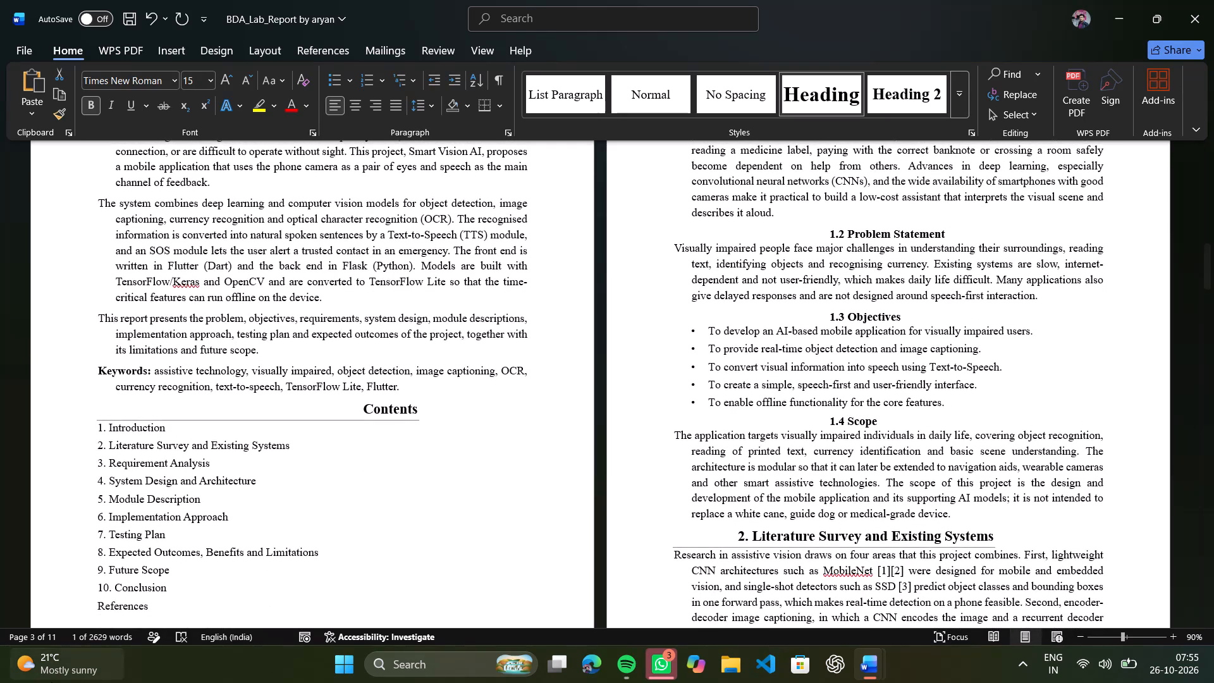
click(352, 410)
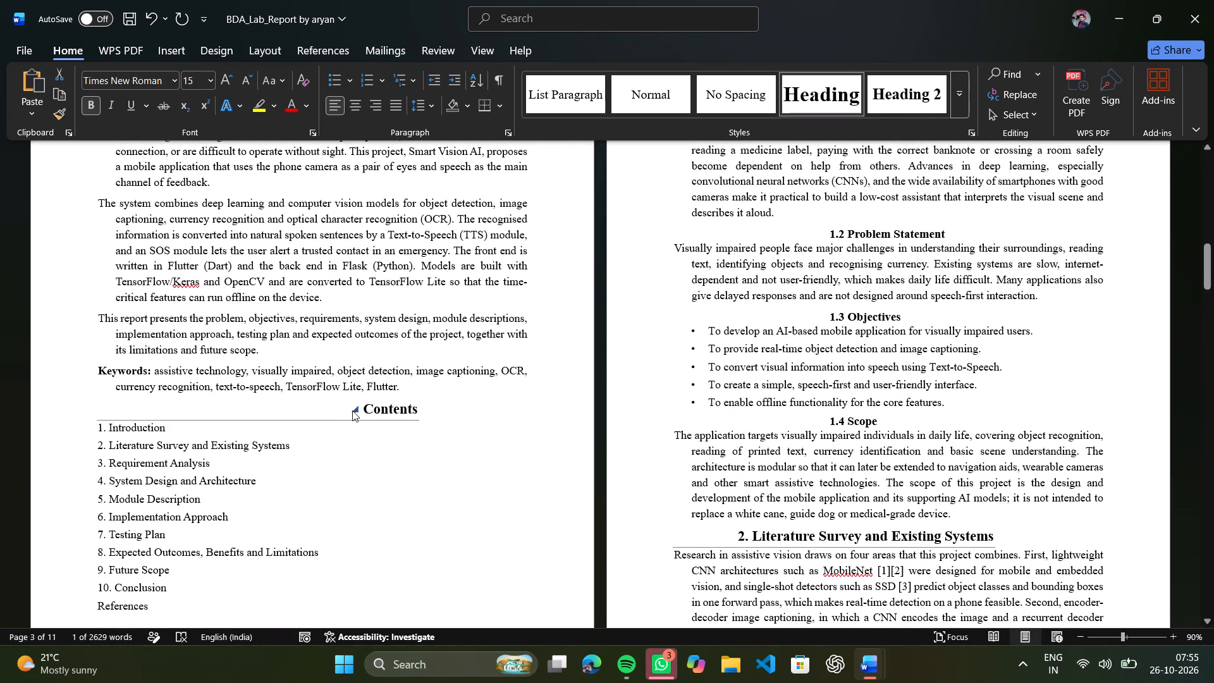
click(352, 410)
drag(365, 406, 455, 406)
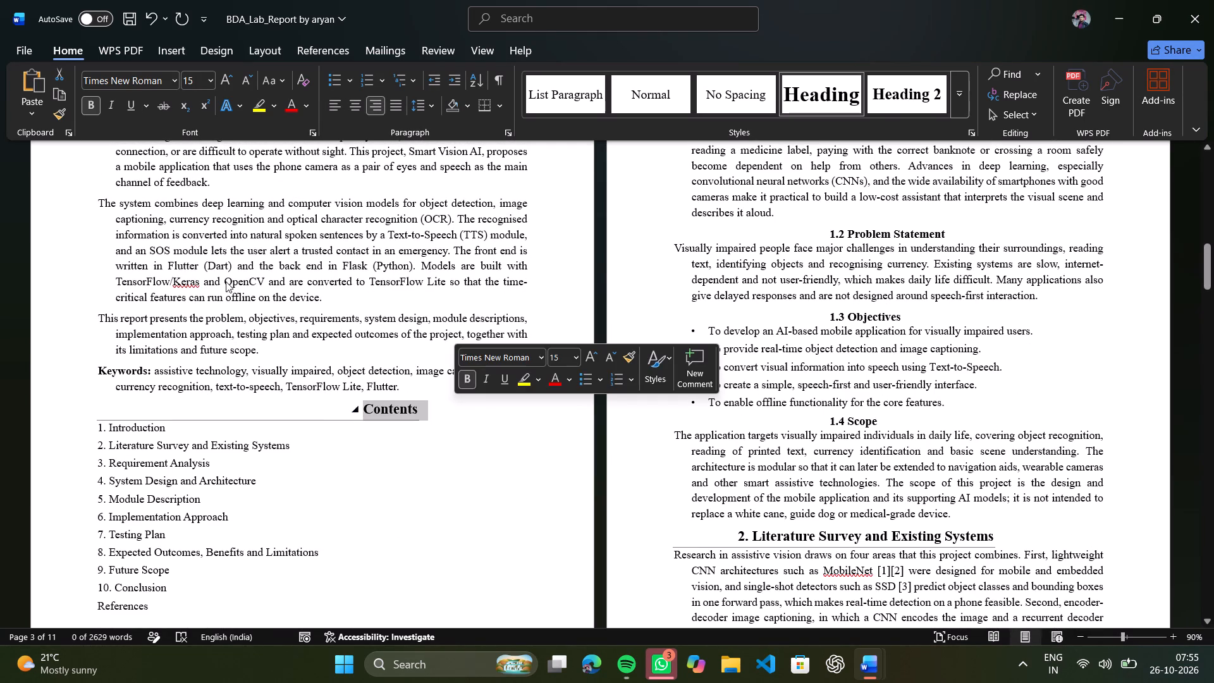
click(352, 108)
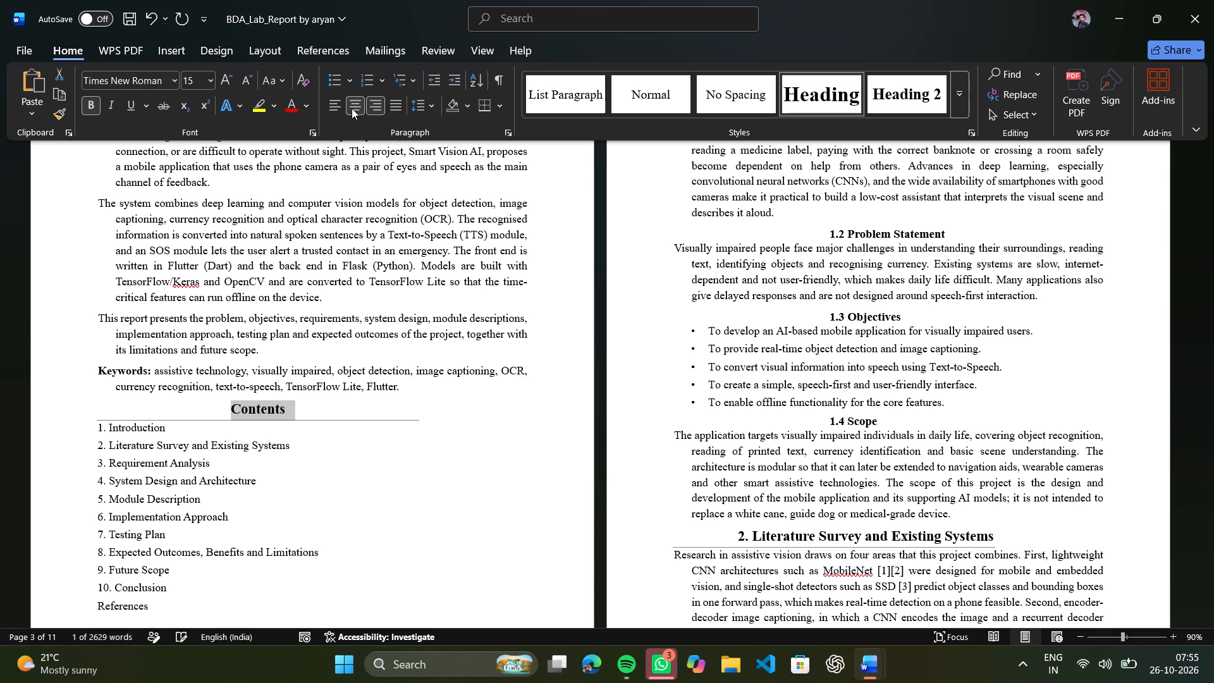
Left-align the "1. Introduction" heading together with the "1.1 Background" subheading and its first paragraph.
scroll(714, 302, up, 2)
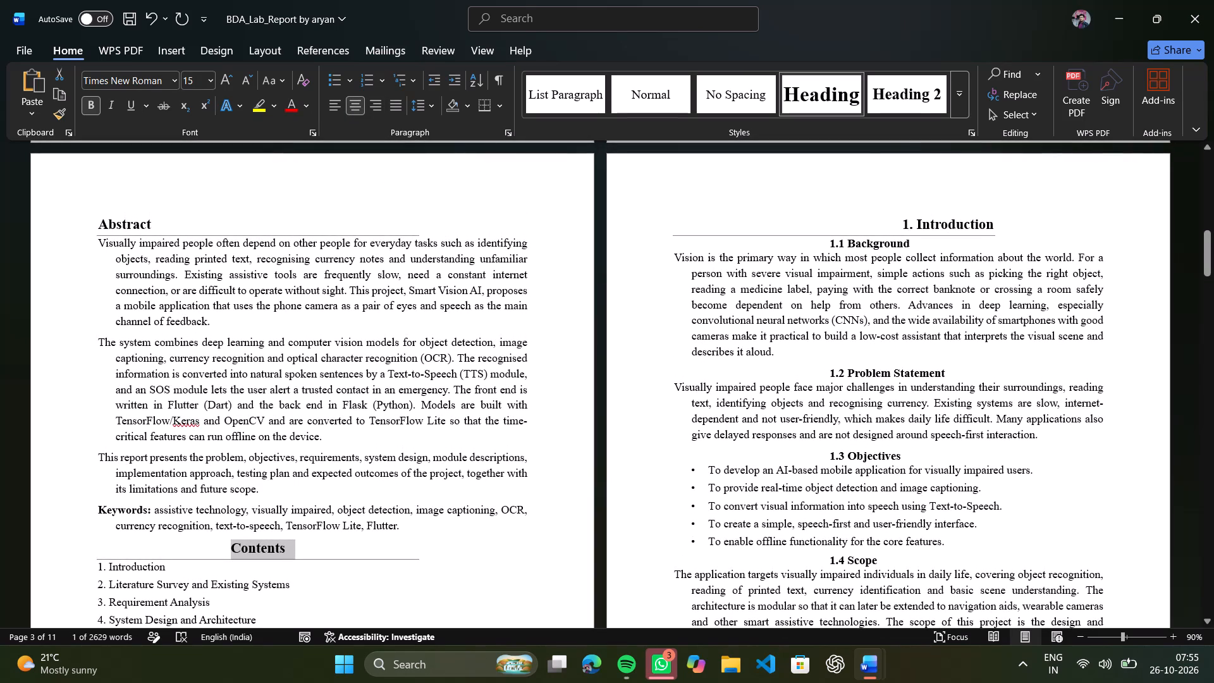
drag(900, 228, 914, 248)
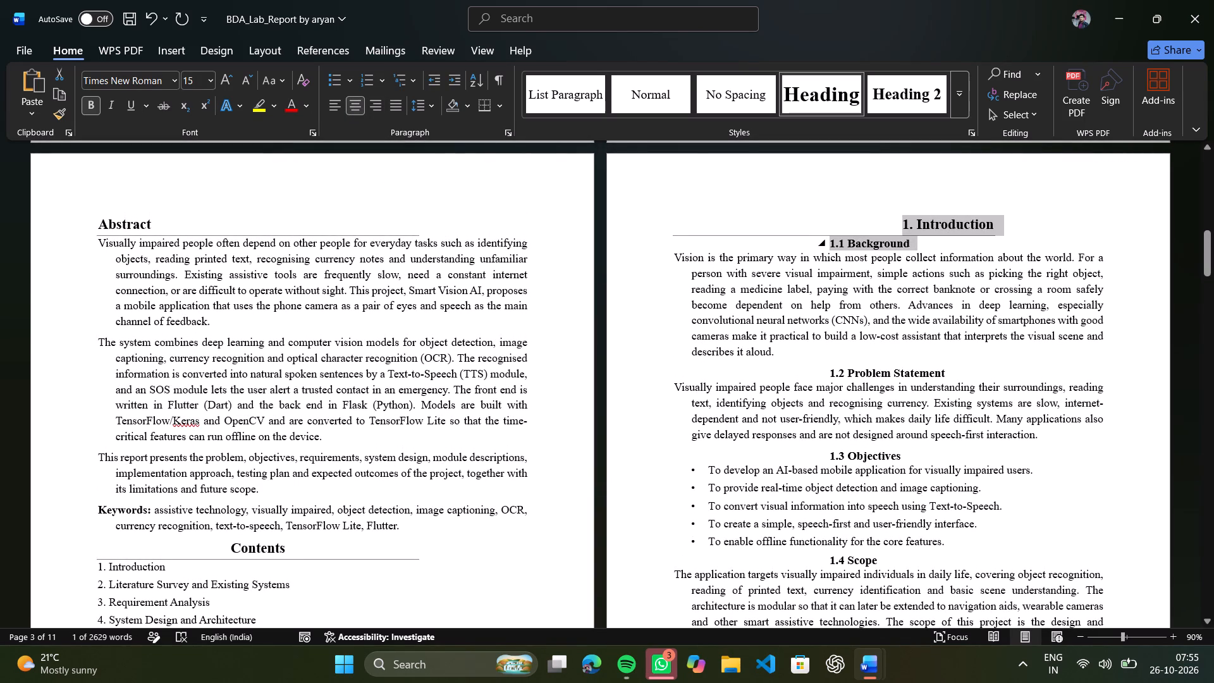
drag(914, 248, 915, 249)
drag(915, 249, 914, 251)
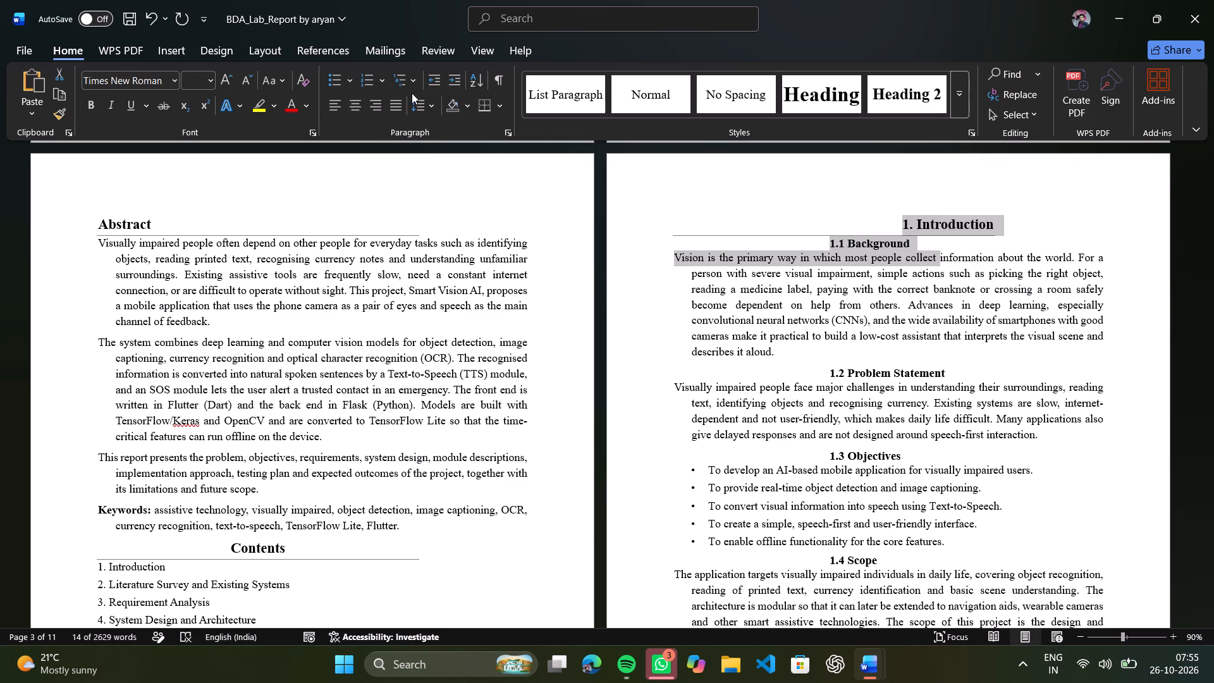
click(364, 104)
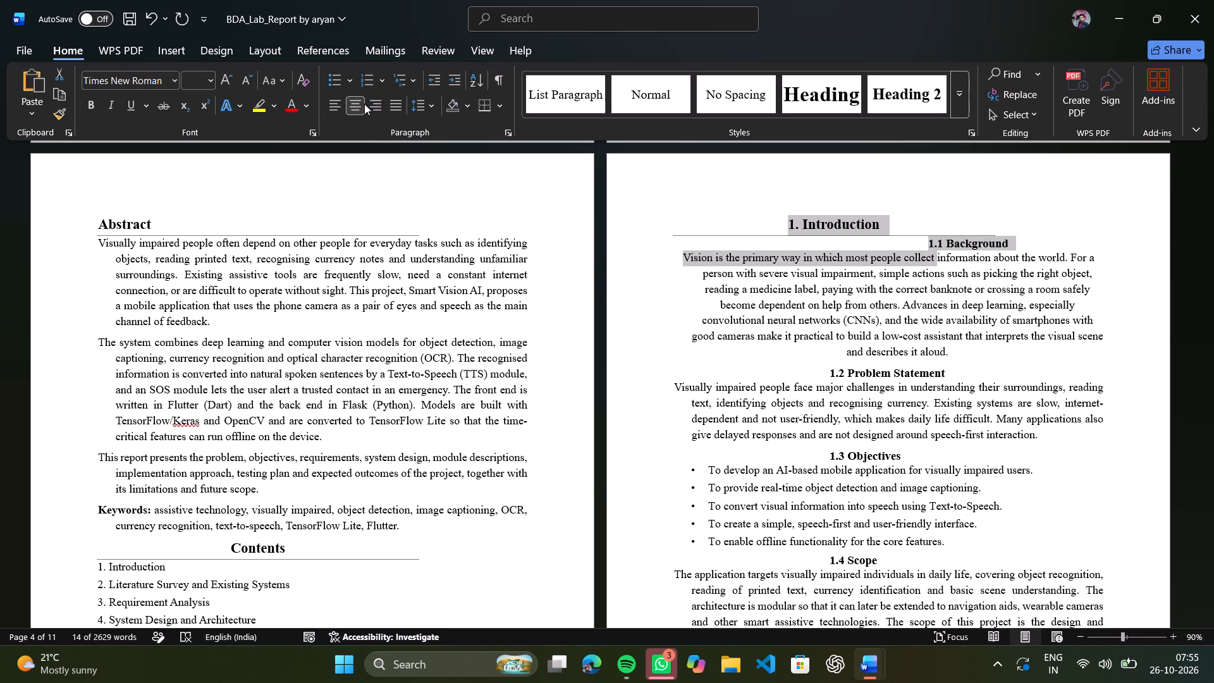
click(328, 111)
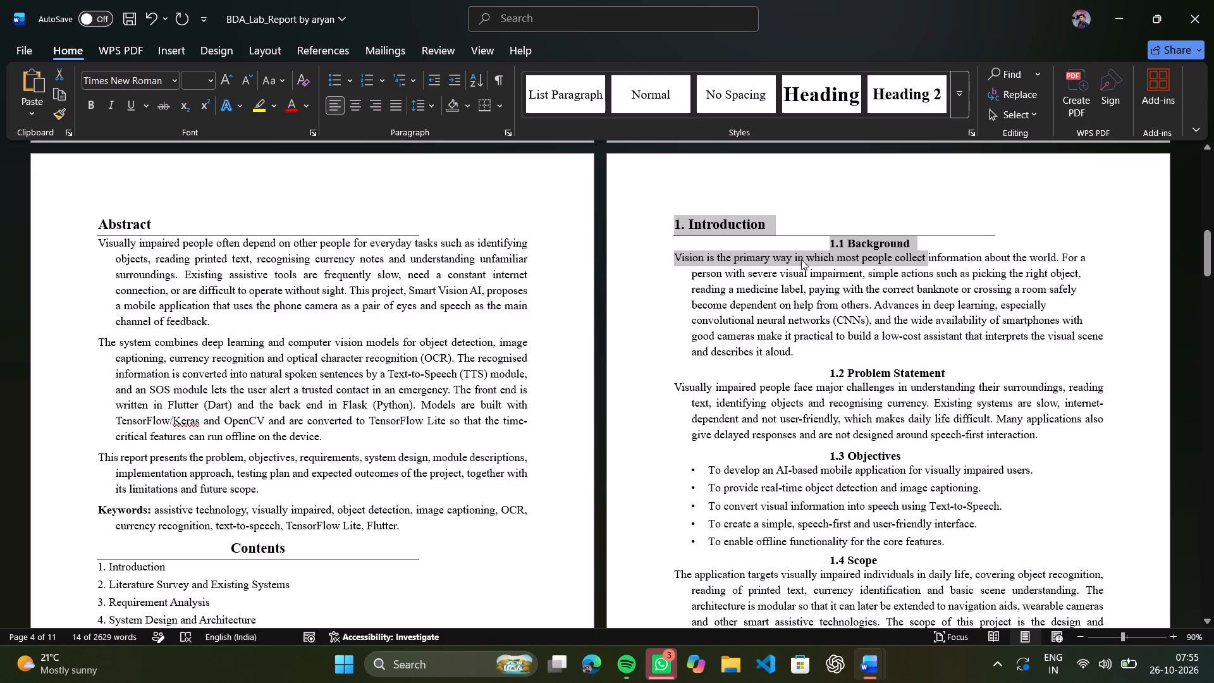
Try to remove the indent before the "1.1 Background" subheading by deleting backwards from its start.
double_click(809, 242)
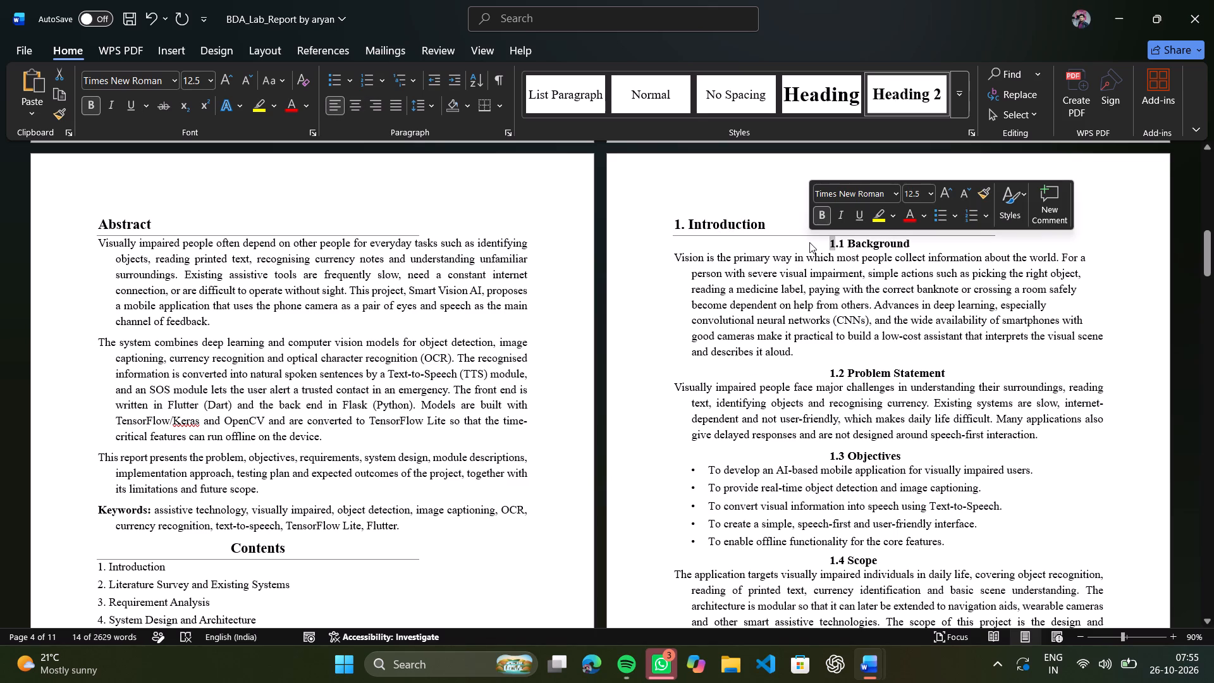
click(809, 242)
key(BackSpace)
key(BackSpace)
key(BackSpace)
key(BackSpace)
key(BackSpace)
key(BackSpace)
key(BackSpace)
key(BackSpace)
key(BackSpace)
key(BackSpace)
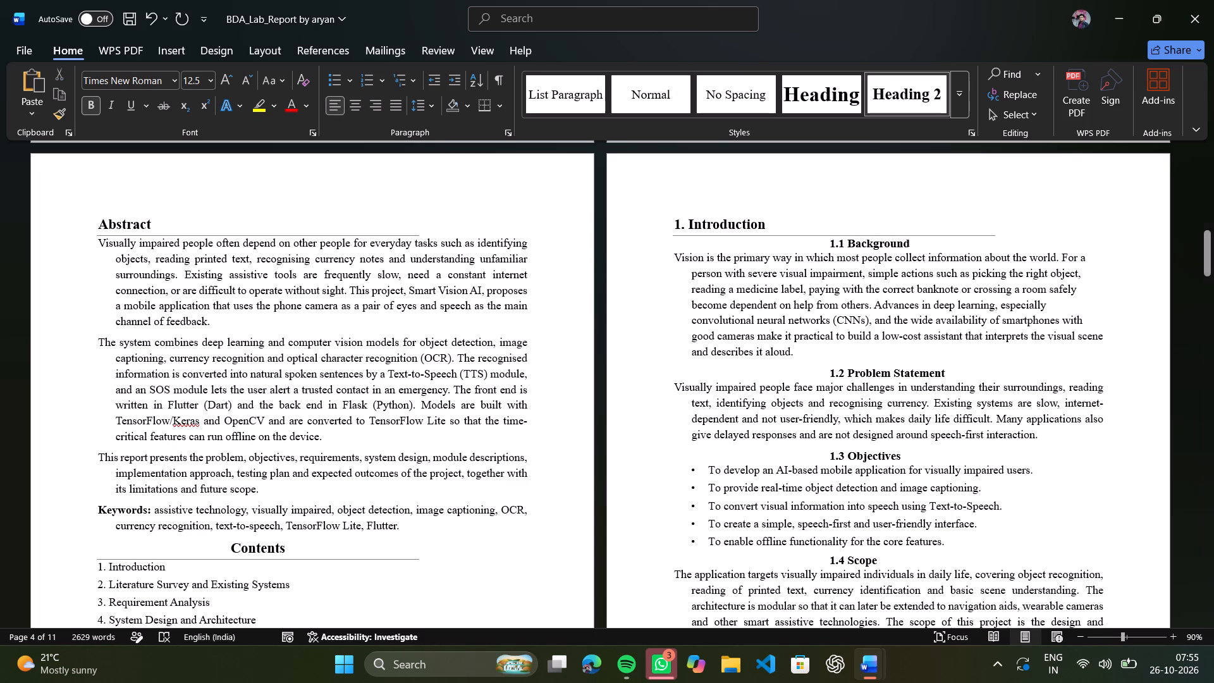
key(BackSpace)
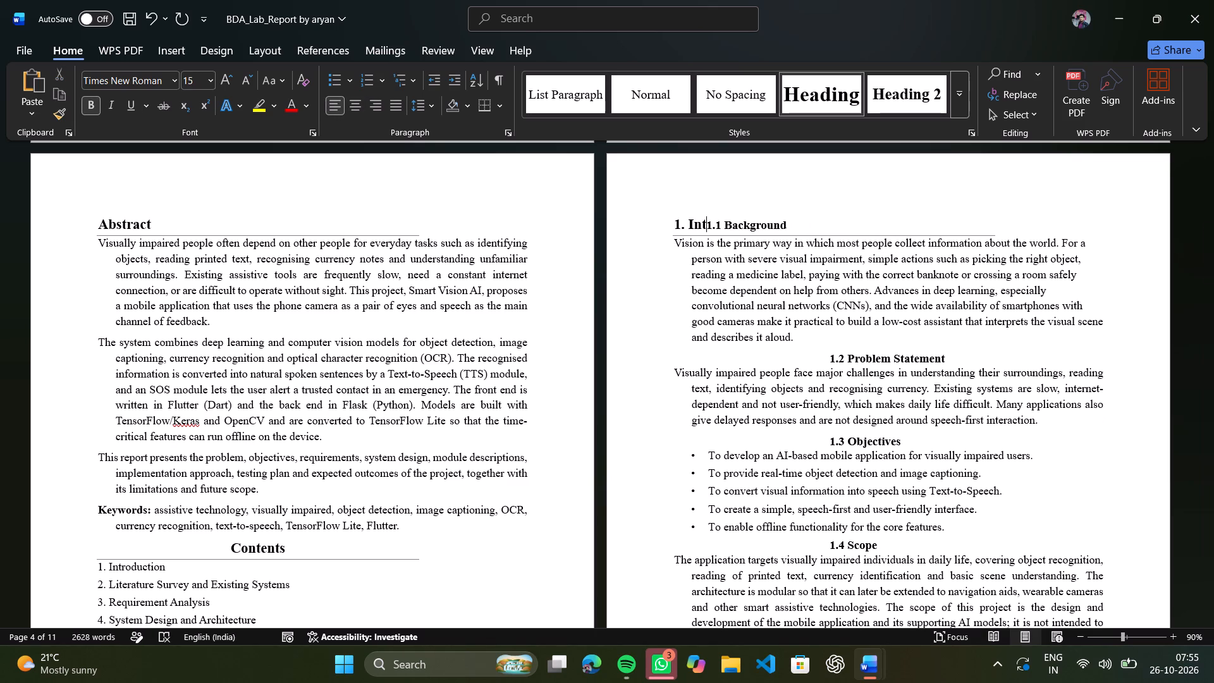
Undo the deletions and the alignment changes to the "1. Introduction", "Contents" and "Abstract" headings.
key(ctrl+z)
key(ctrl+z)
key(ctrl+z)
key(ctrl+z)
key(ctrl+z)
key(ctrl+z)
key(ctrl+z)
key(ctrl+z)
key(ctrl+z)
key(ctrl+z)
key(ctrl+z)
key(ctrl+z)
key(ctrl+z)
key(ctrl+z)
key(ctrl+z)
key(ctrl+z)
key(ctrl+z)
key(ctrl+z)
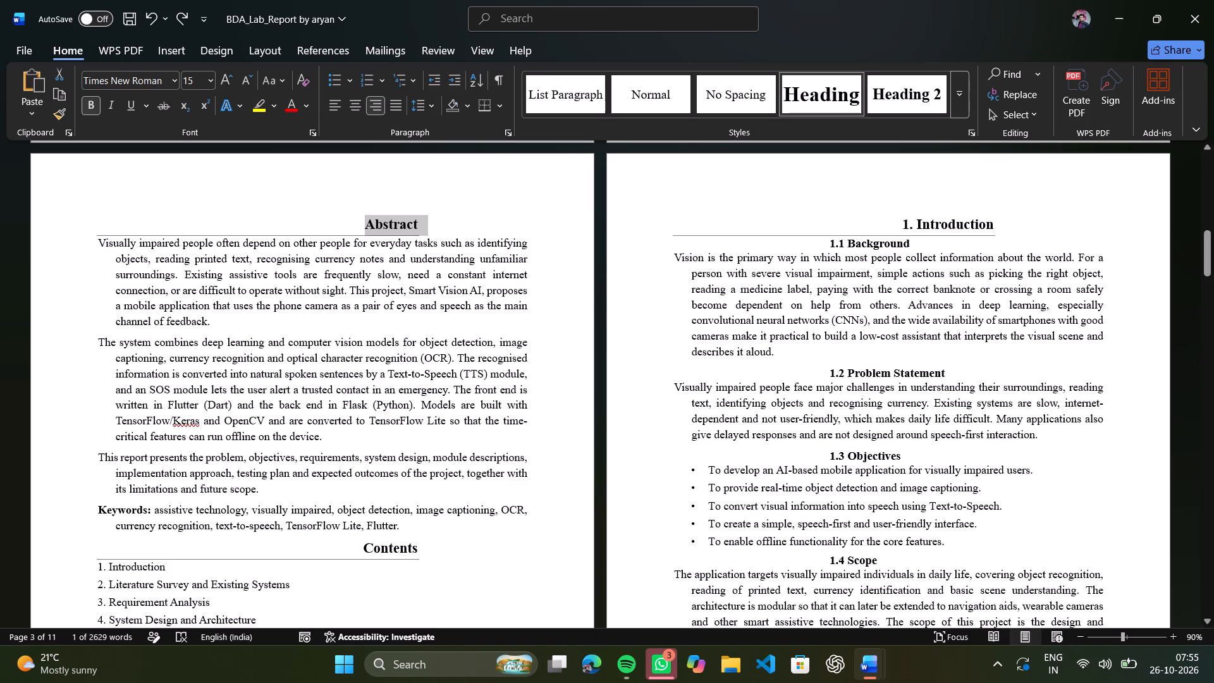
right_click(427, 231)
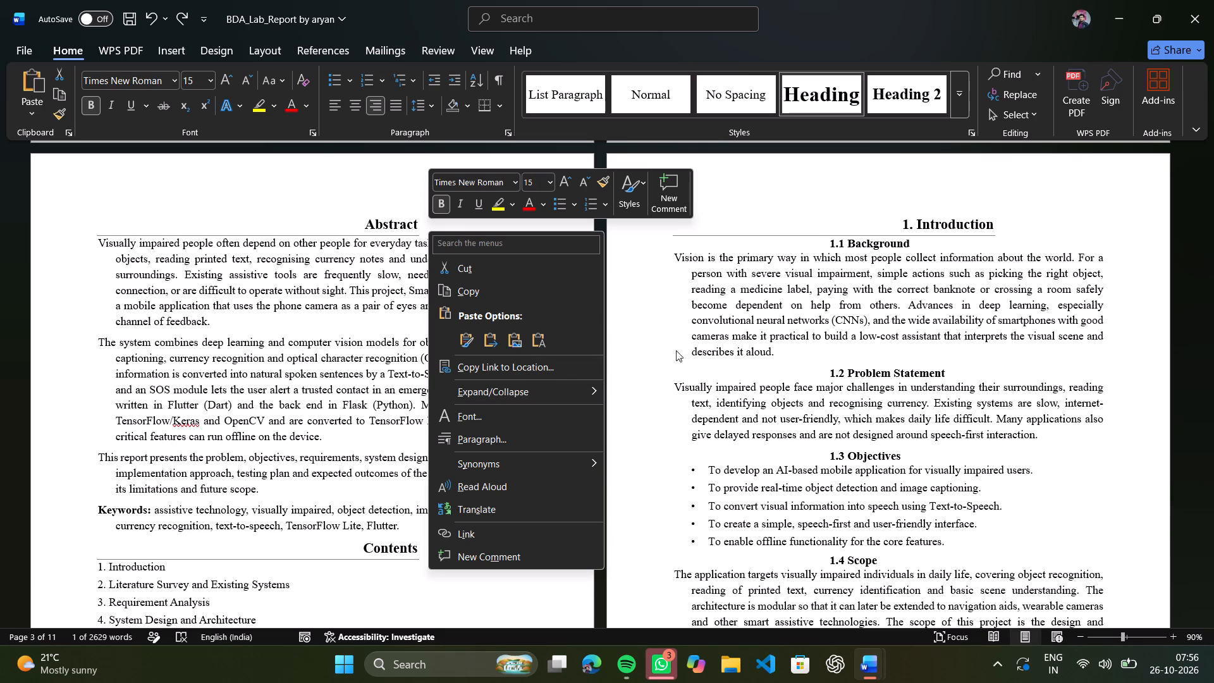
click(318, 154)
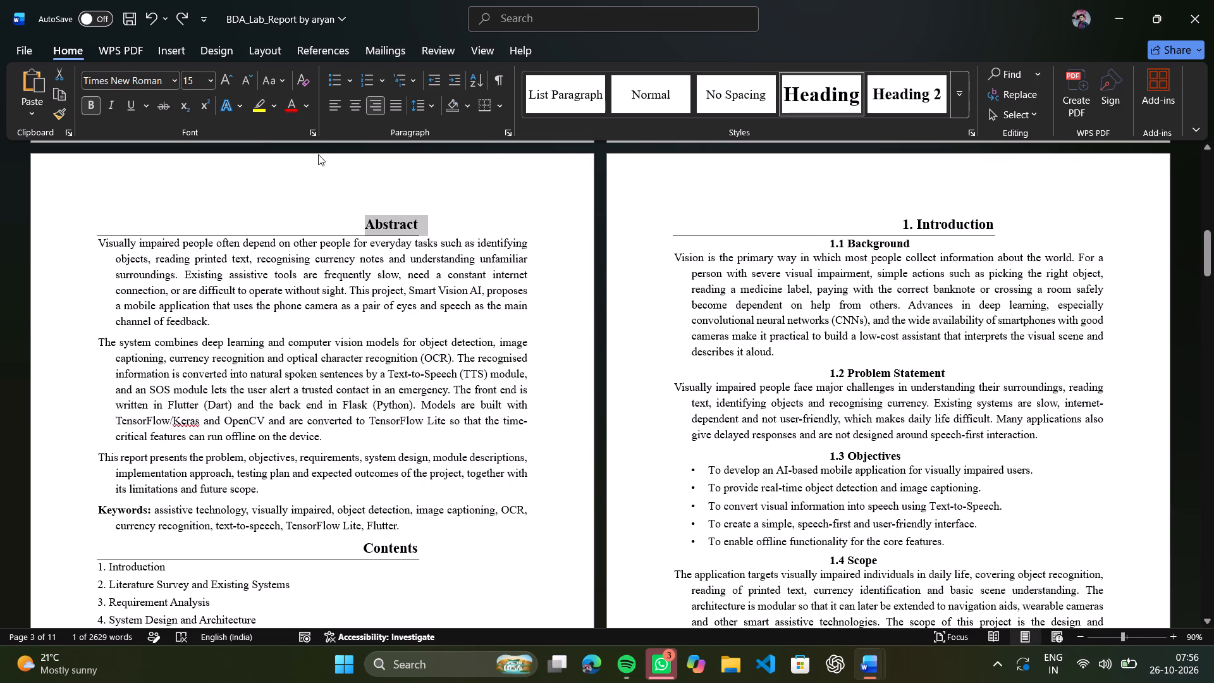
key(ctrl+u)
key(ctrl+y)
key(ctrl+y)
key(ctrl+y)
Left-align the "Abstract", "Contents" and "1. Introduction" headings together with subheadings 1.1 to 1.4, selected as one group.
ctrl+drag(364, 554, 429, 547)
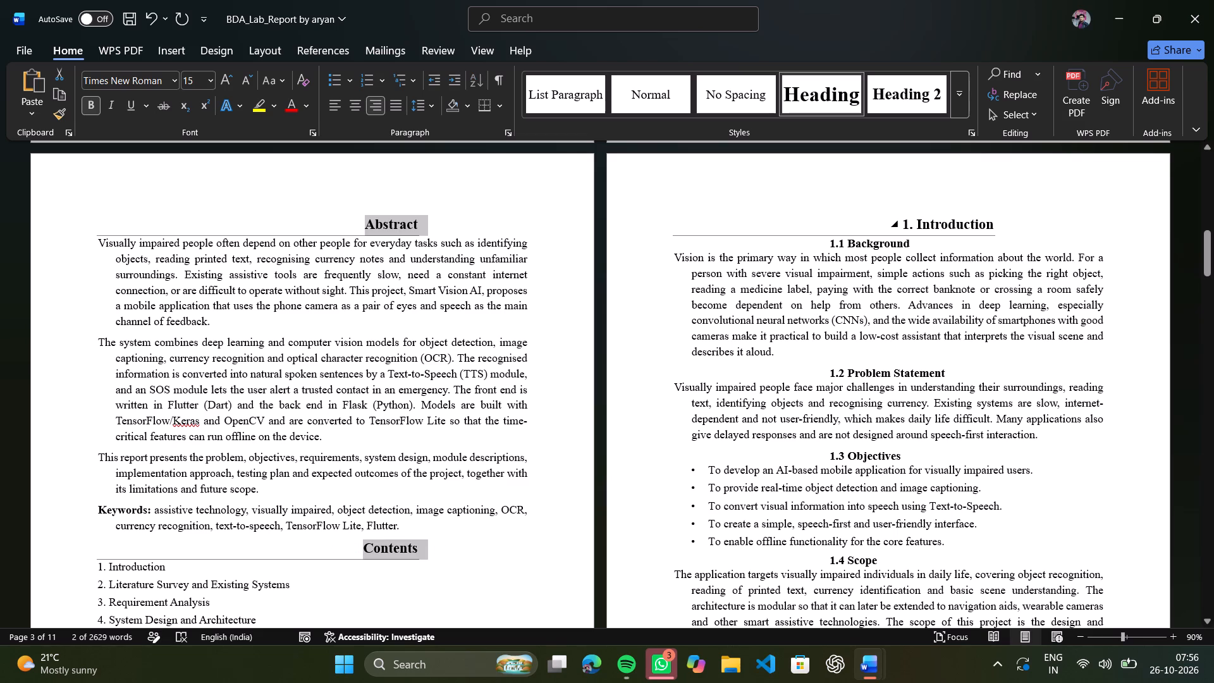
ctrl+drag(904, 223, 1004, 238)
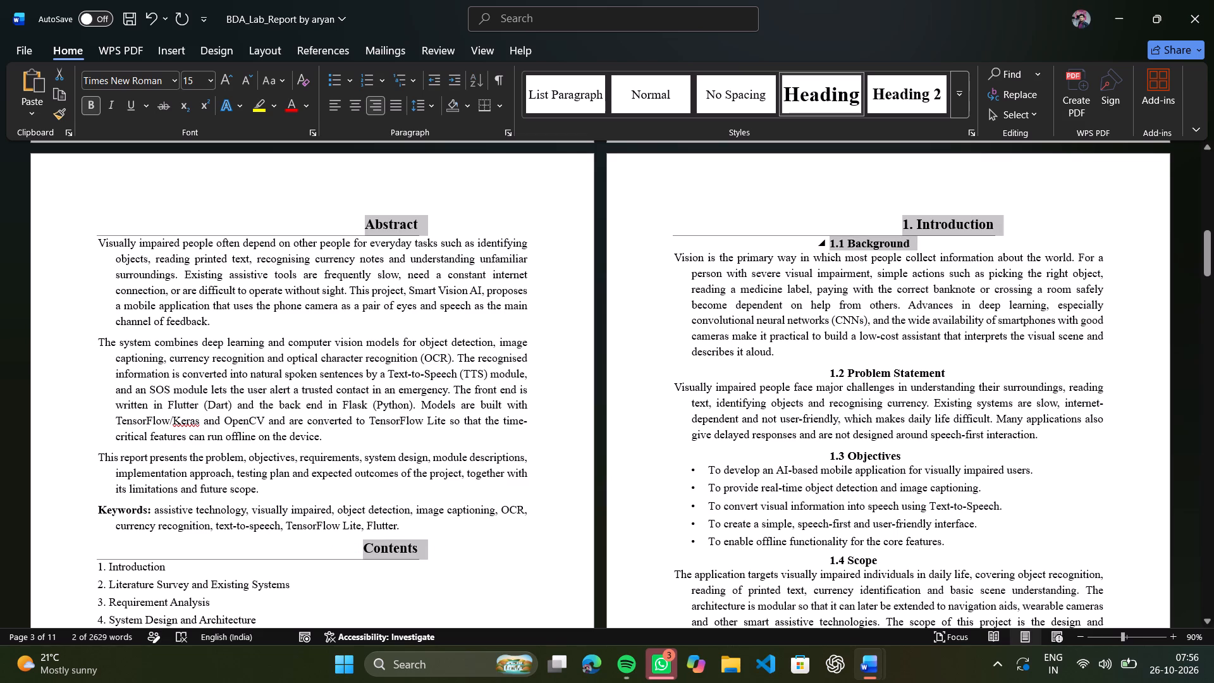
ctrl+drag(1004, 238, 1001, 224)
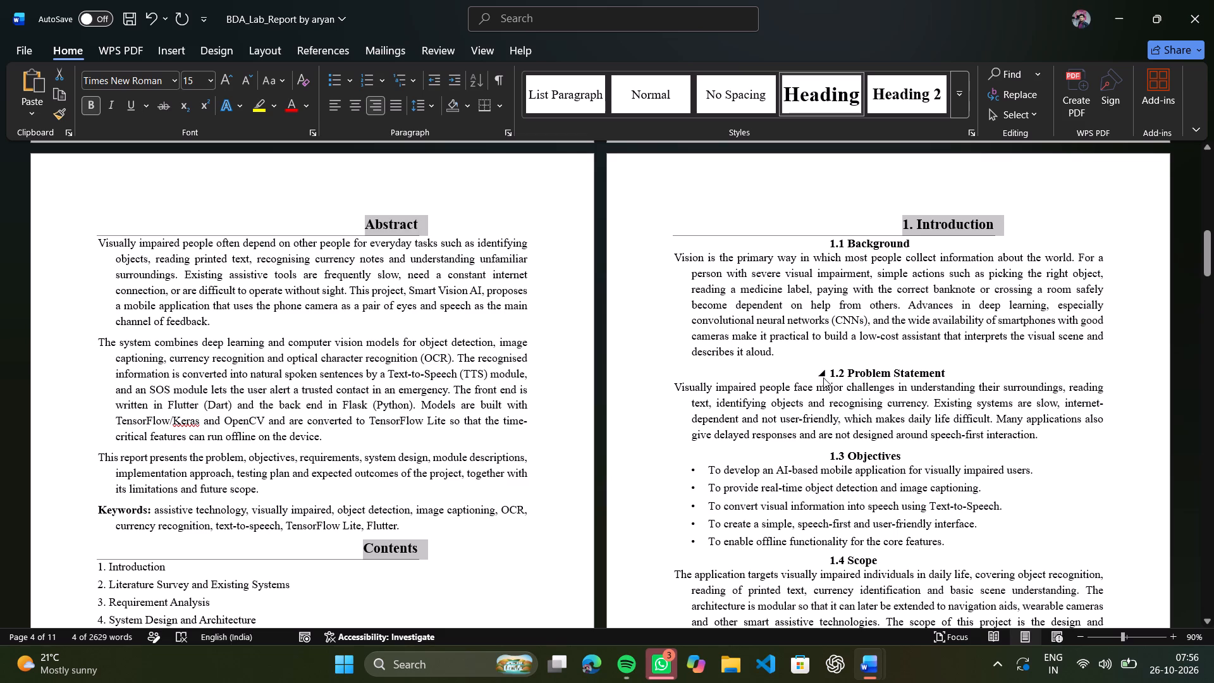
ctrl+drag(830, 374, 917, 374)
ctrl+drag(831, 462, 882, 450)
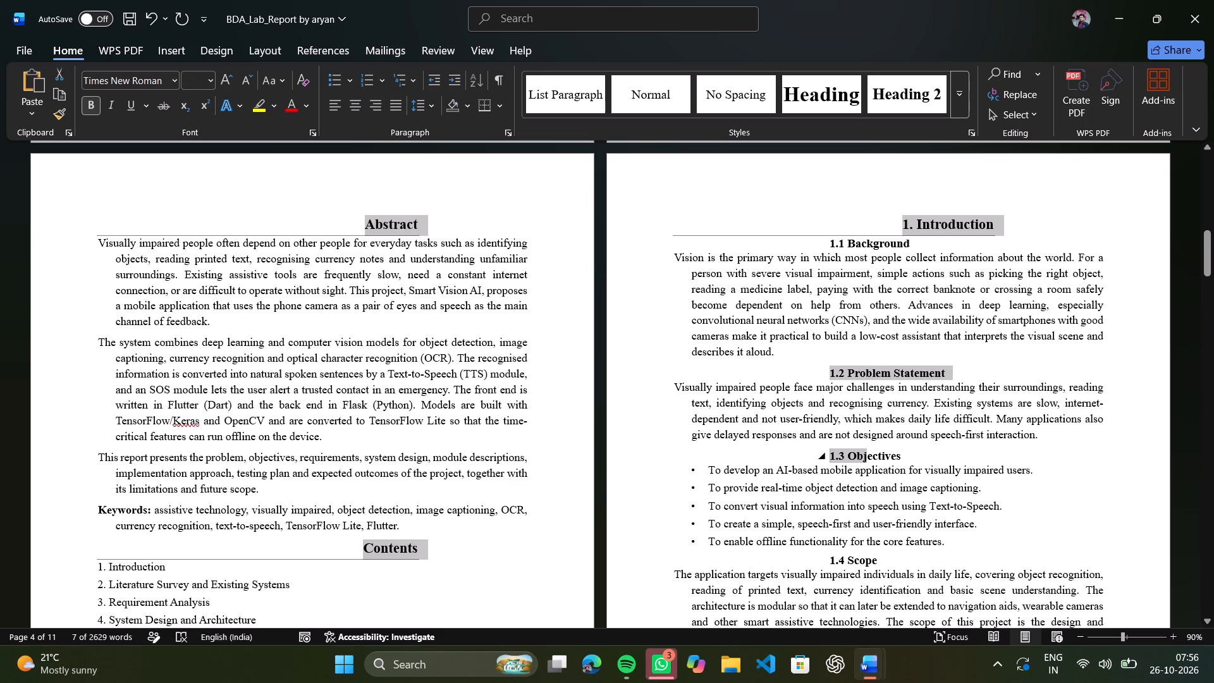
ctrl+drag(882, 450, 894, 453)
ctrl+drag(828, 560, 904, 548)
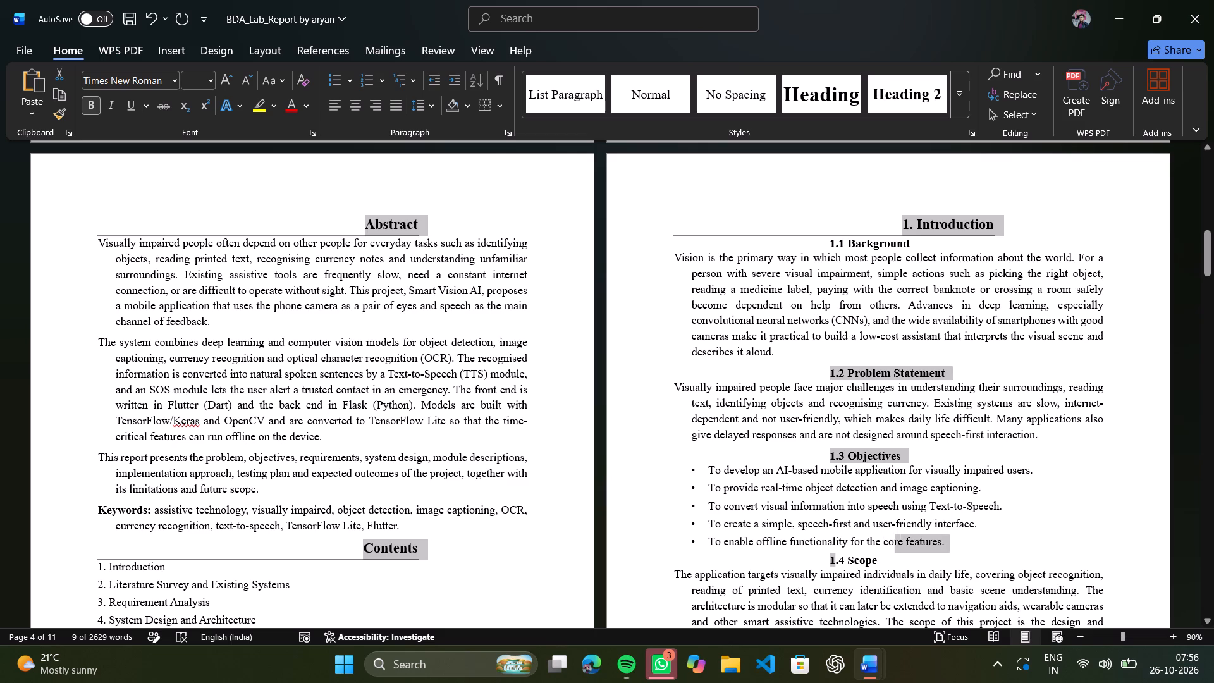
ctrl+drag(904, 548, 868, 556)
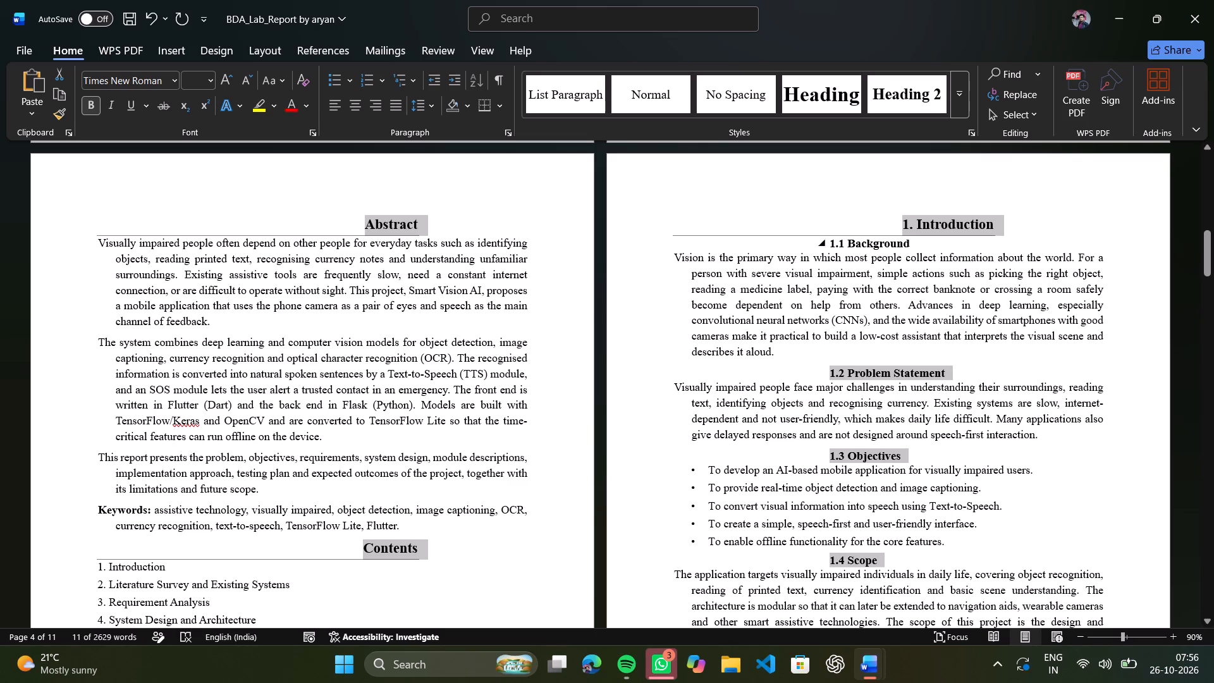
ctrl+drag(830, 247, 905, 247)
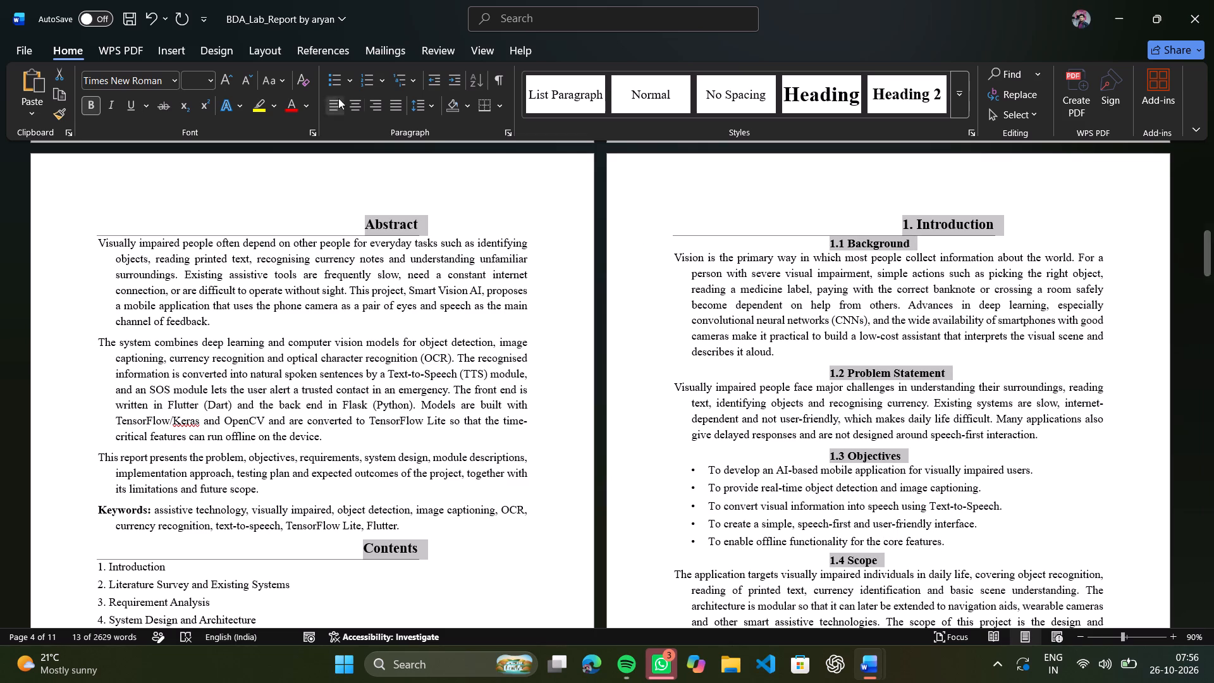
click(338, 109)
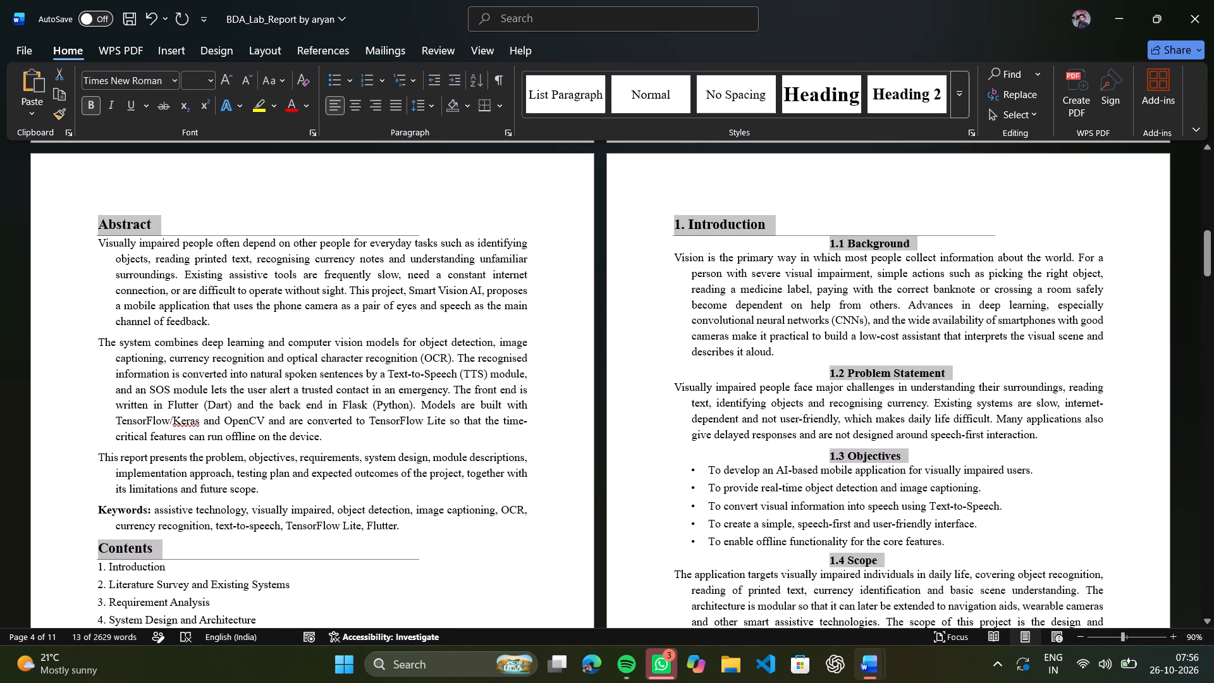
Remove the indent from the "2. Literature Survey and Existing Systems" heading and left-align it.
scroll(530, 377, down, 2)
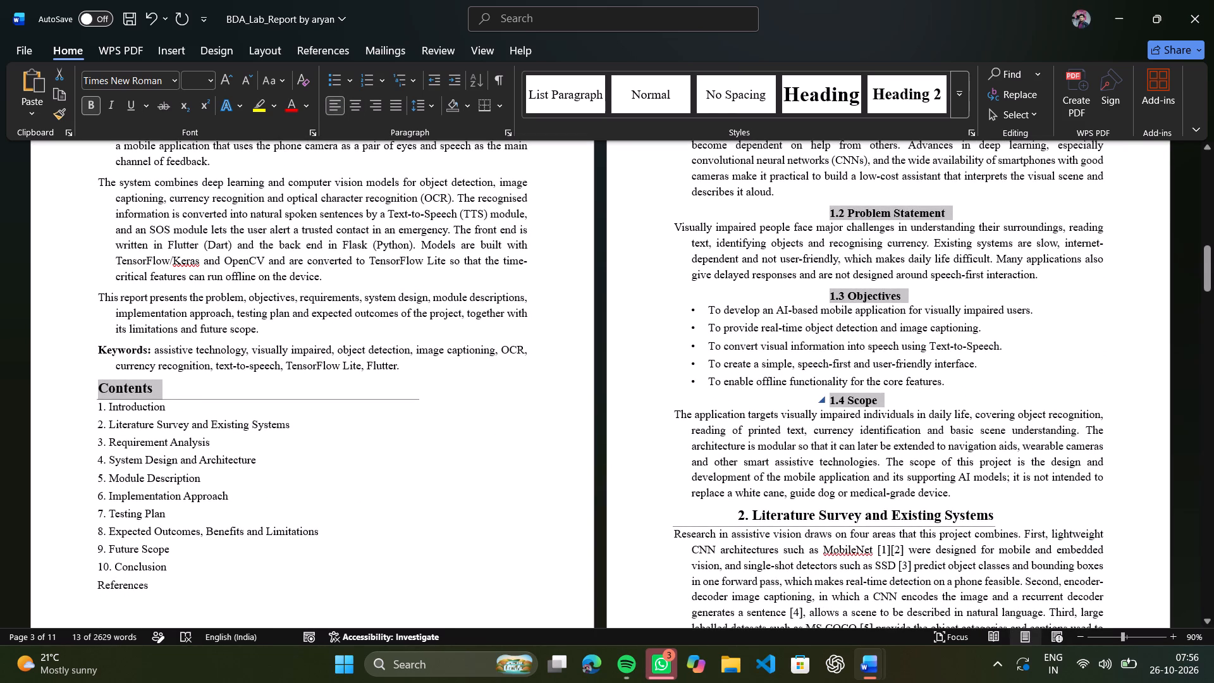
scroll(763, 344, down, 1)
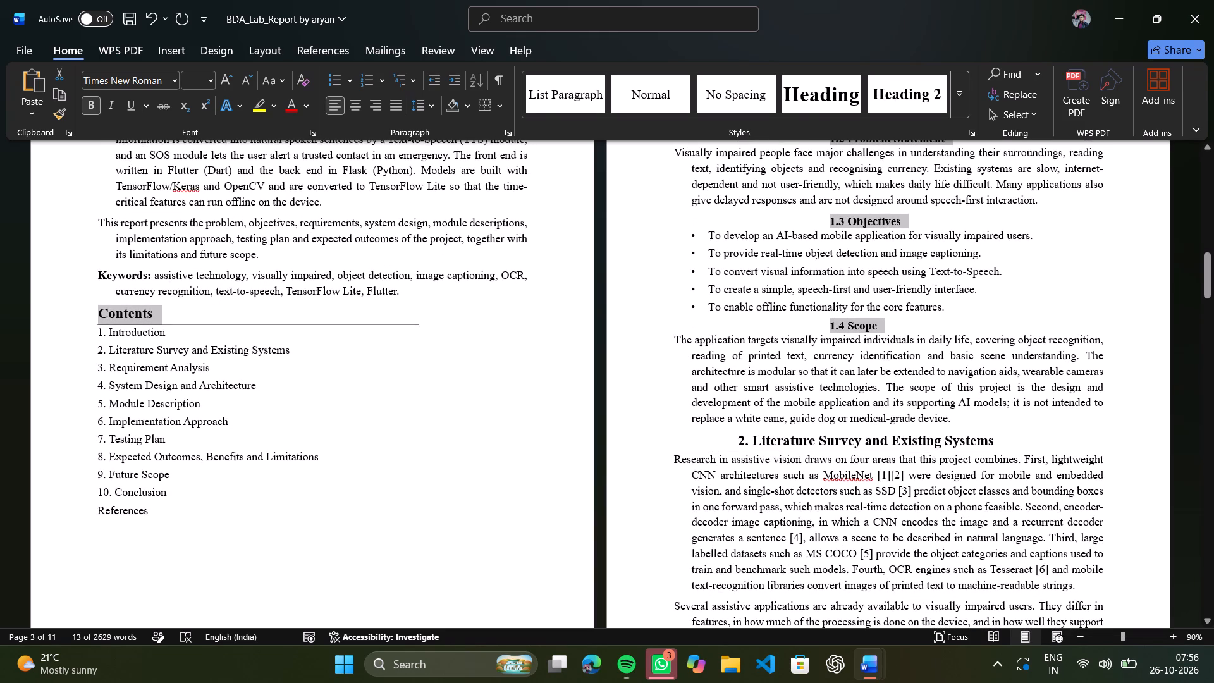
click(722, 438)
key(BackSpace)
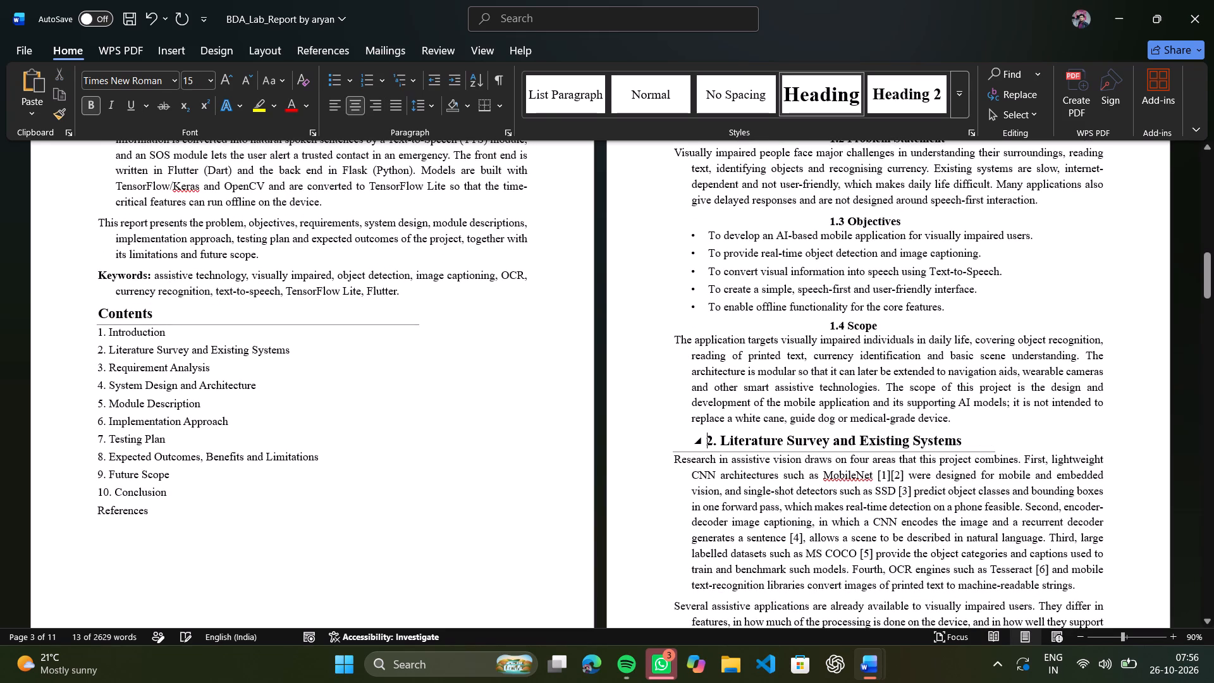
key(BackSpace)
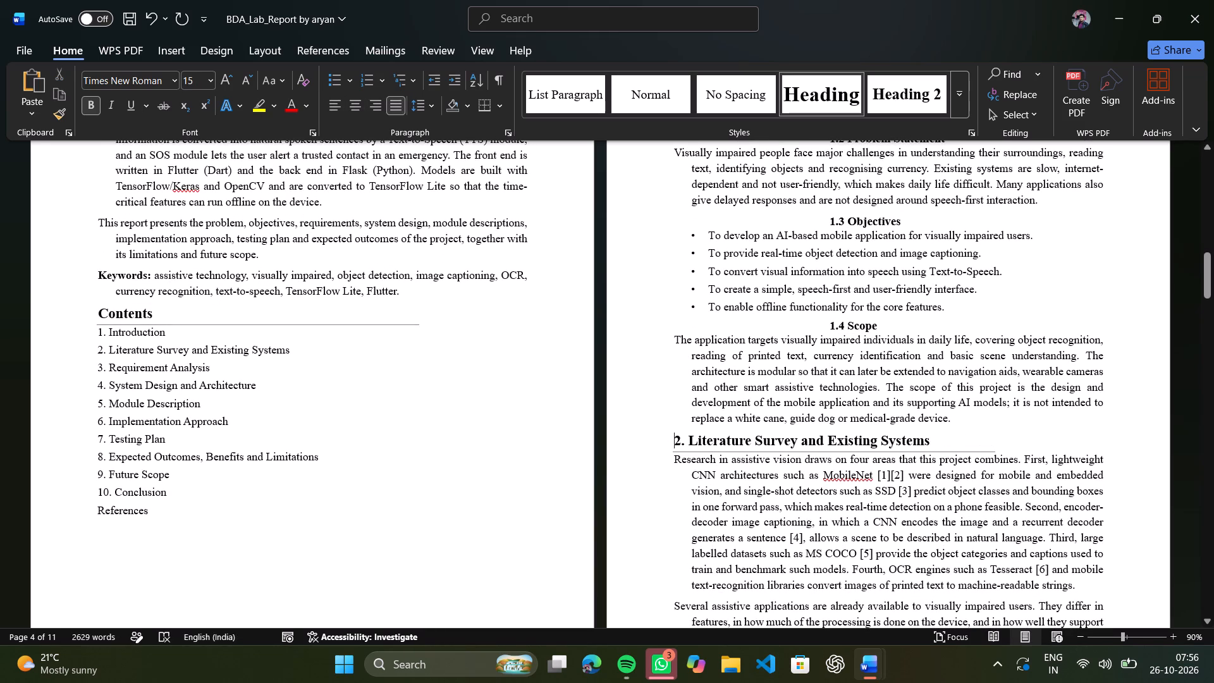
click(331, 110)
Review heading alignment and tables through section 4, then check the cover page and return to the Abstract and Introduction pages.
scroll(687, 502, down, 6)
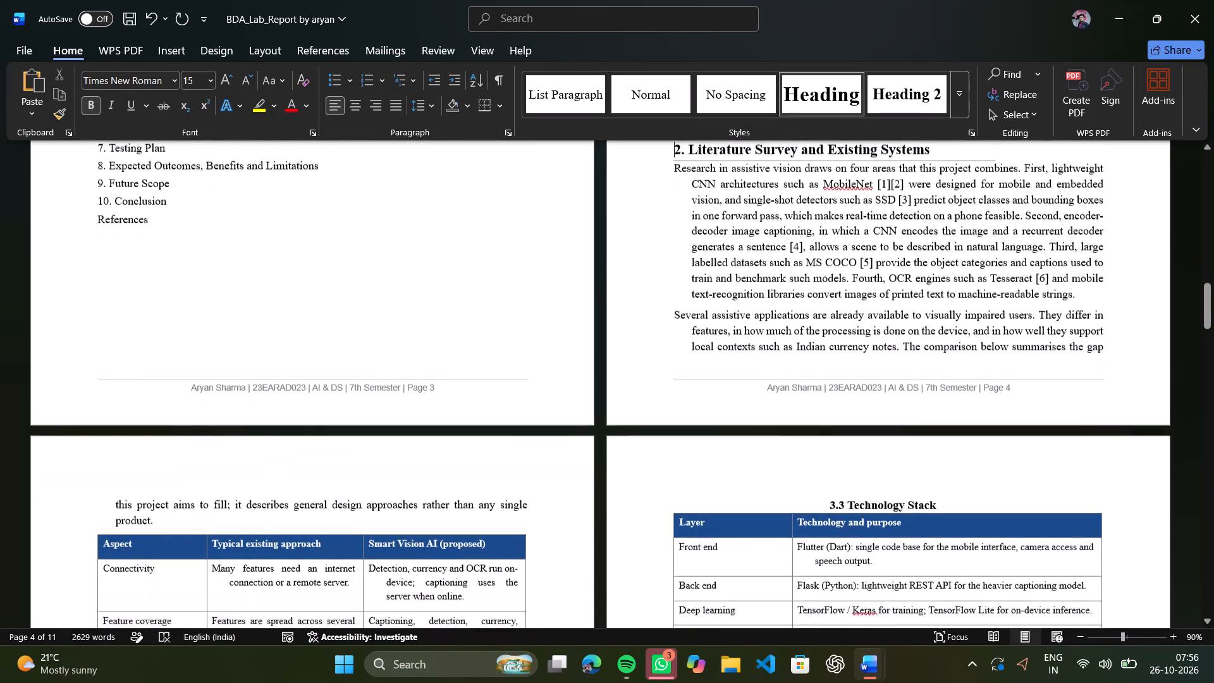
scroll(687, 502, down, 2)
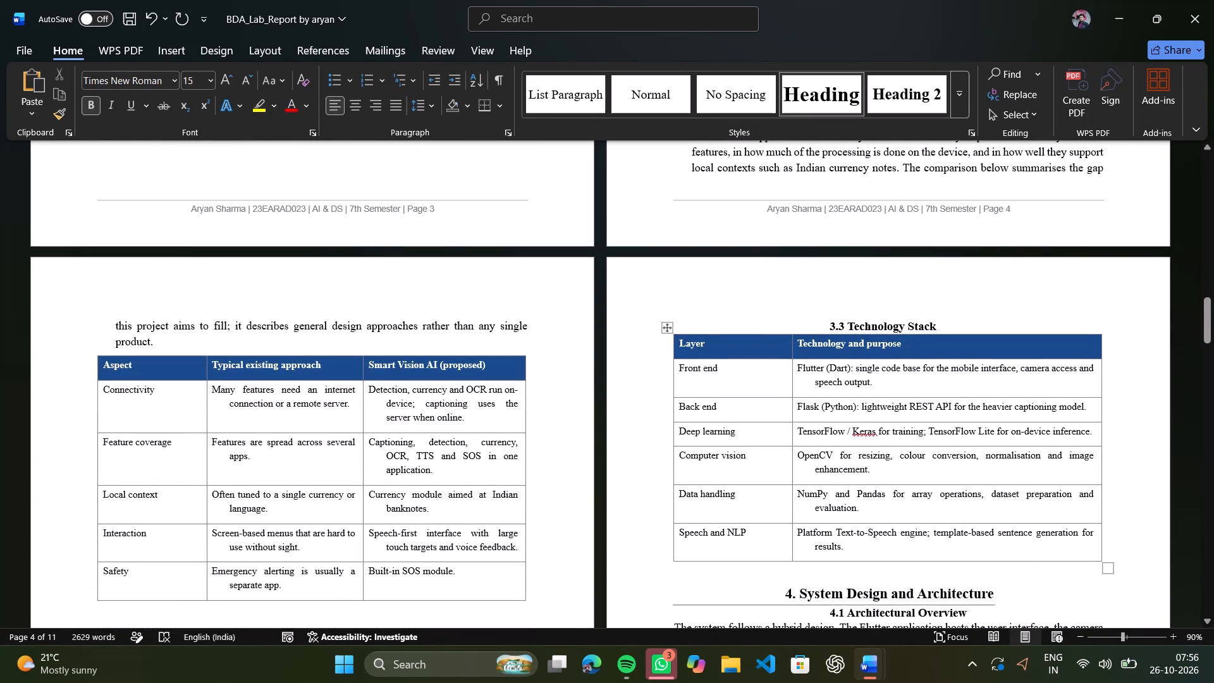
ctrl+scroll(687, 502, up, 1)
ctrl+scroll(687, 502, down, 2)
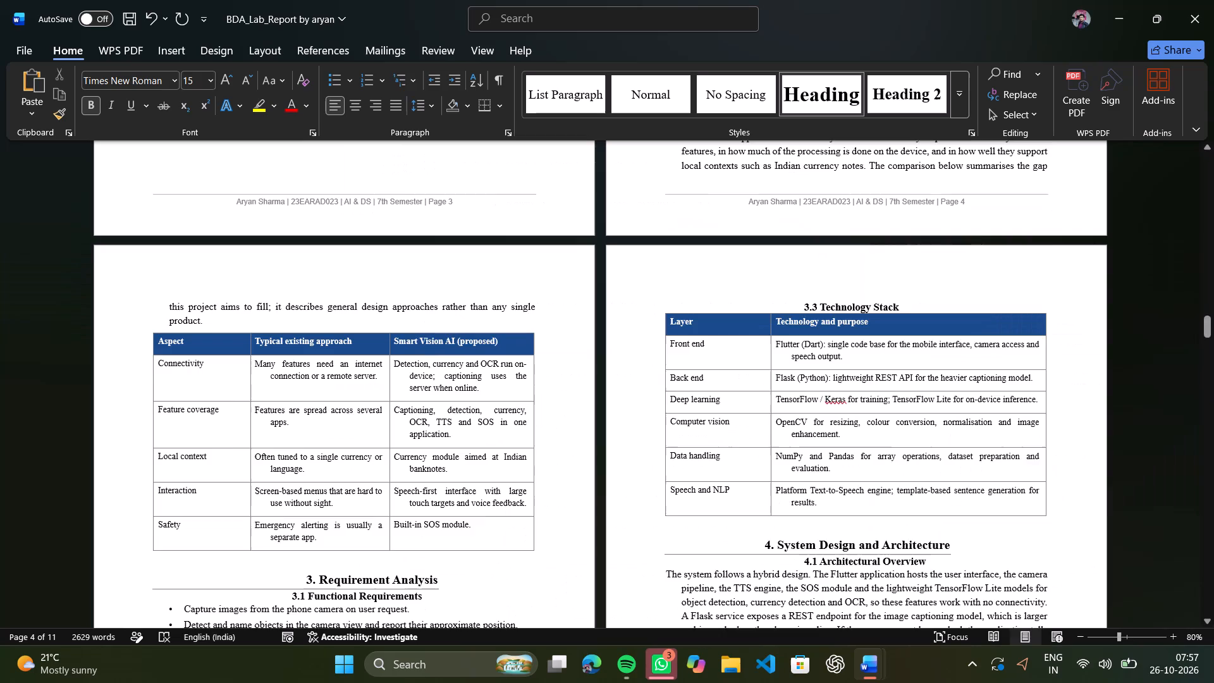
scroll(687, 502, up, 4)
scroll(687, 502, down, 7)
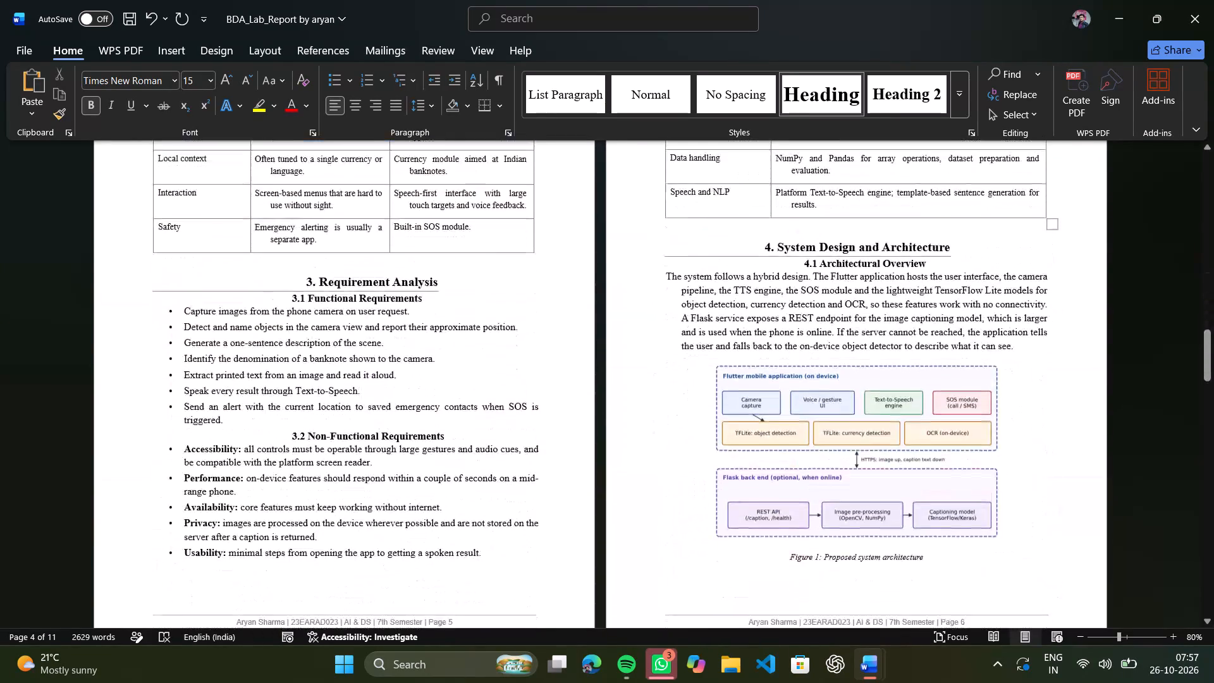
scroll(687, 502, up, 7)
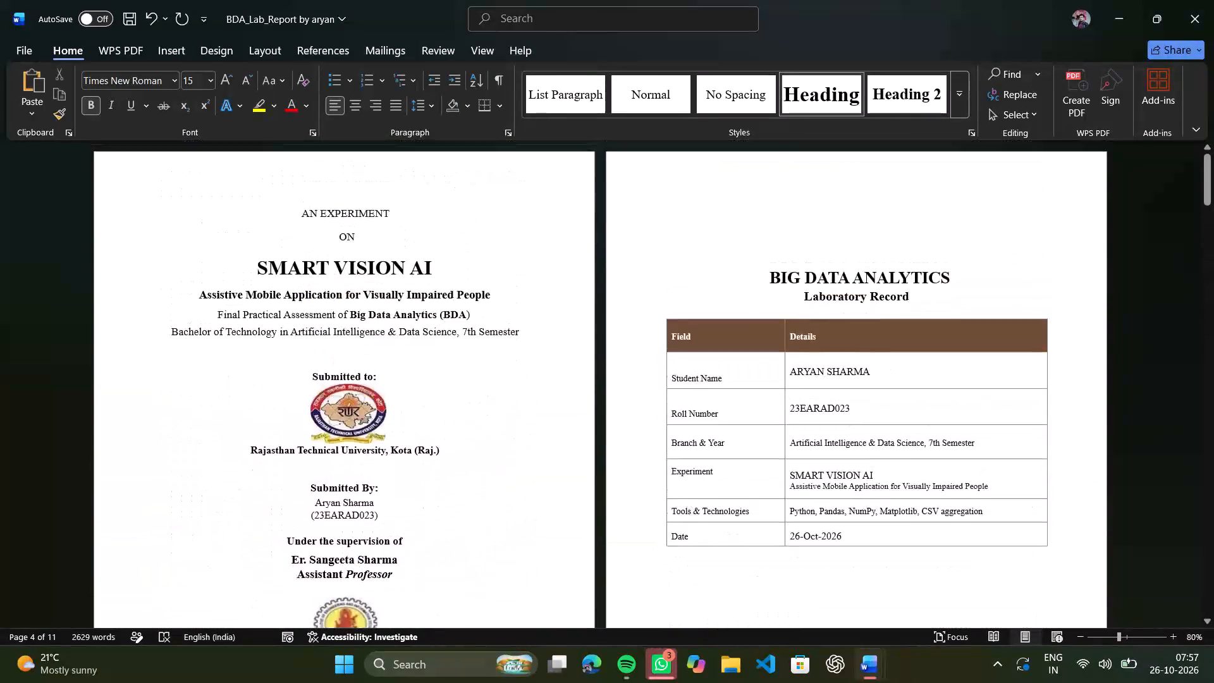
scroll(687, 502, down, 4)
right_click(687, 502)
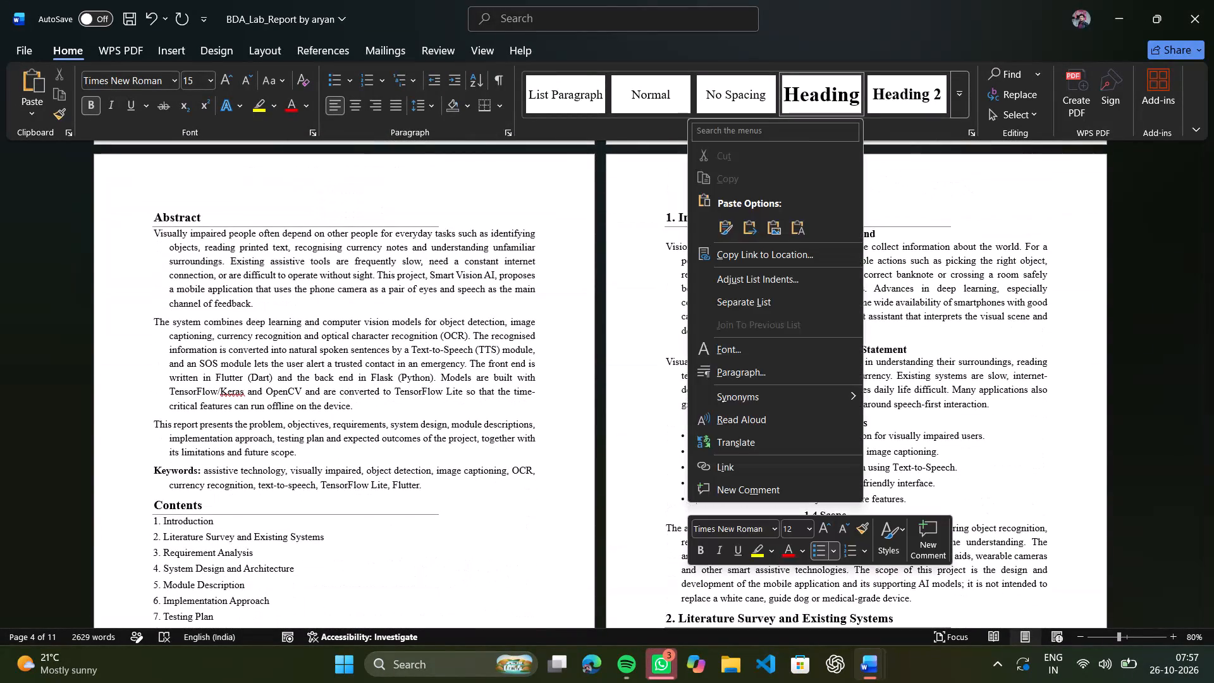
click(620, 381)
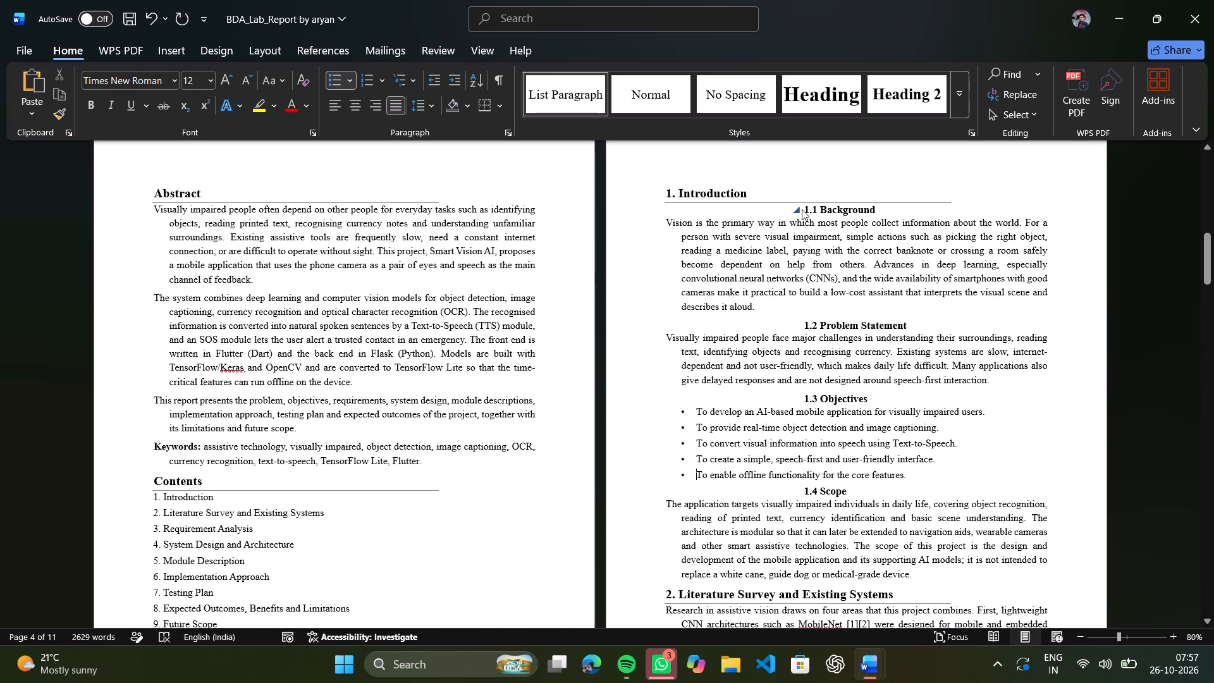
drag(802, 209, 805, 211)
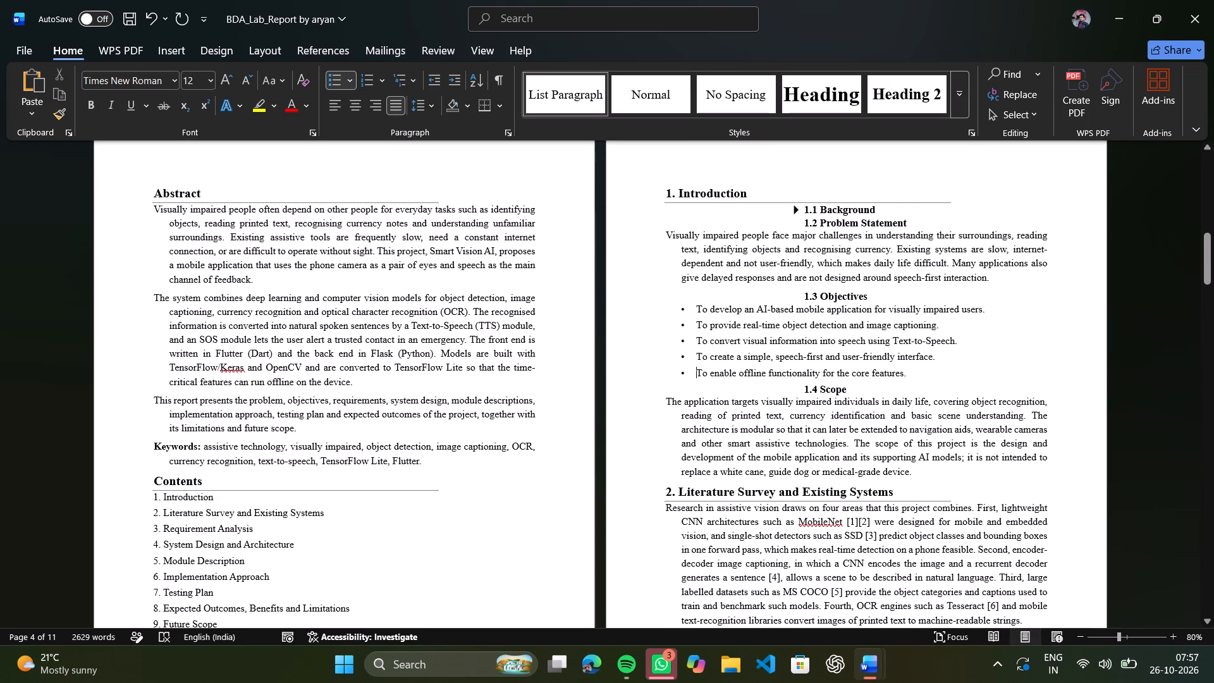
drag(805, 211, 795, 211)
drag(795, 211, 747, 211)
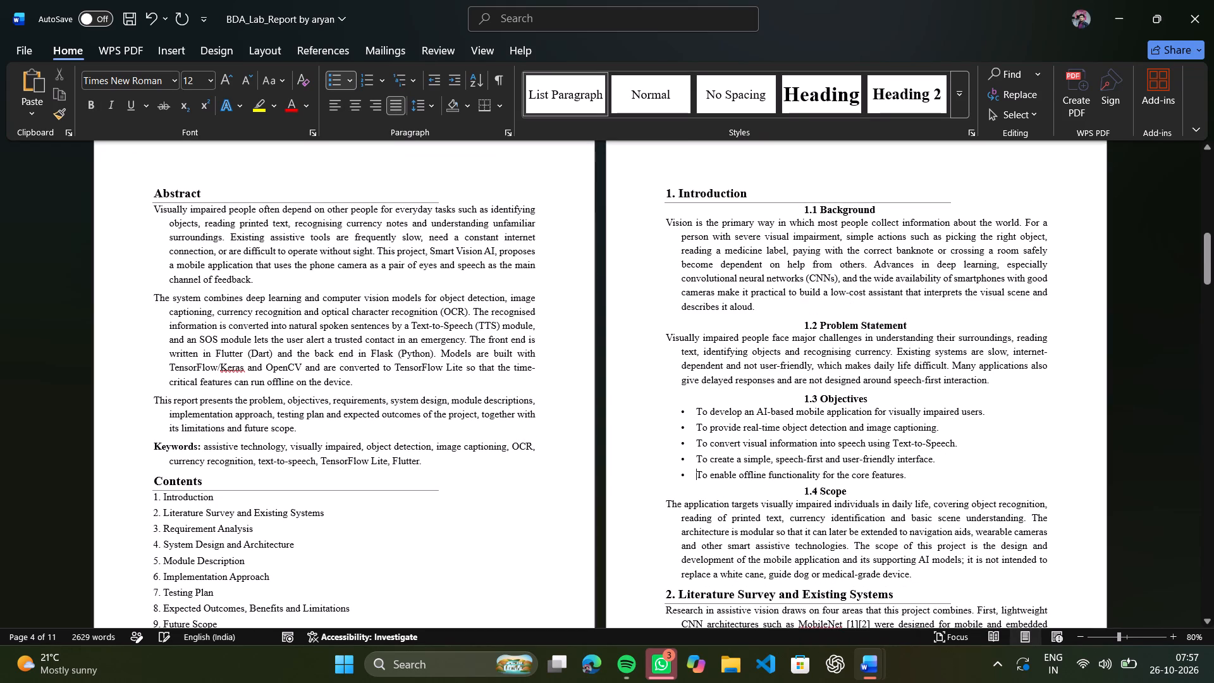
Remove the indents before subheadings 1.1 Background, 1.2 Problem Statement, 1.3 Objectives and 1.4 Scope so they start at the margin.
click(806, 209)
key(BackSpace)
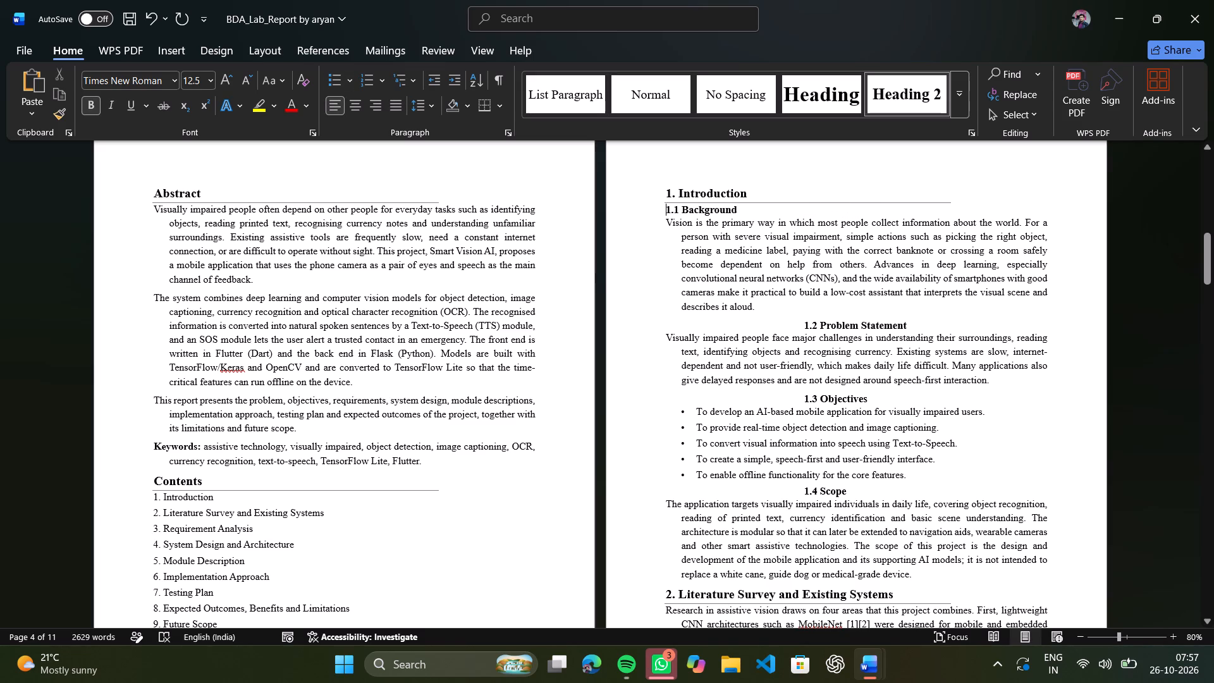
click(804, 323)
key(BackSpace)
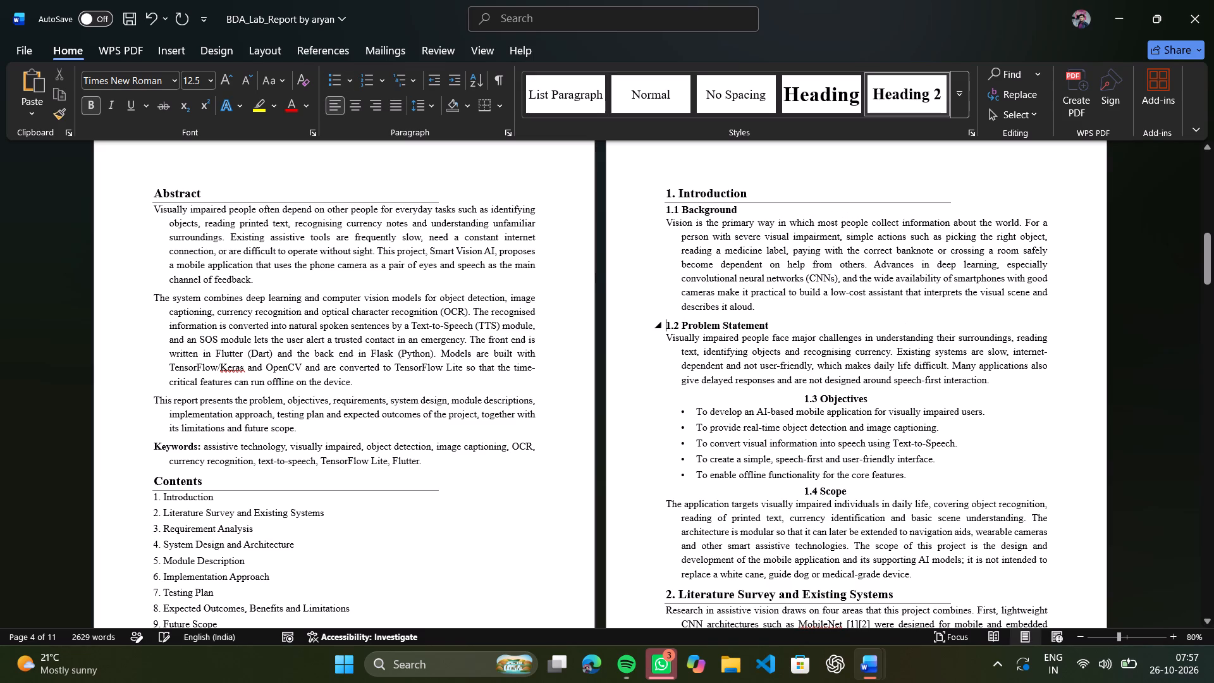
click(803, 398)
key(BackSpace)
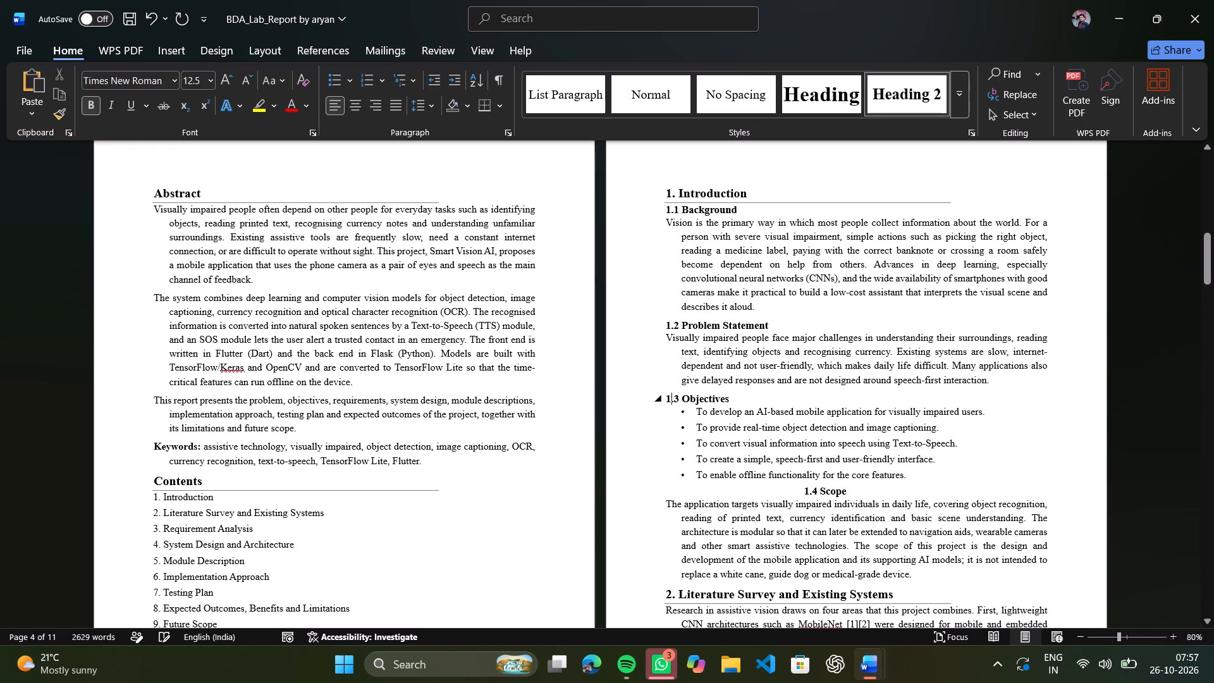
click(806, 491)
key(BackSpace)
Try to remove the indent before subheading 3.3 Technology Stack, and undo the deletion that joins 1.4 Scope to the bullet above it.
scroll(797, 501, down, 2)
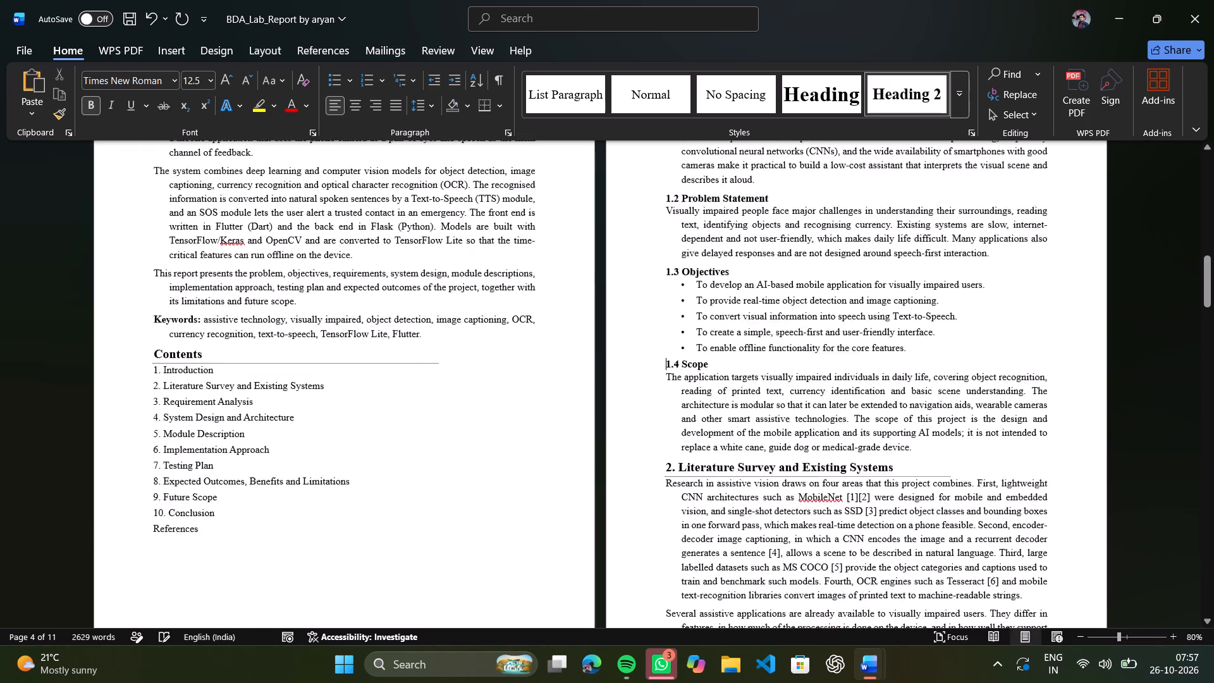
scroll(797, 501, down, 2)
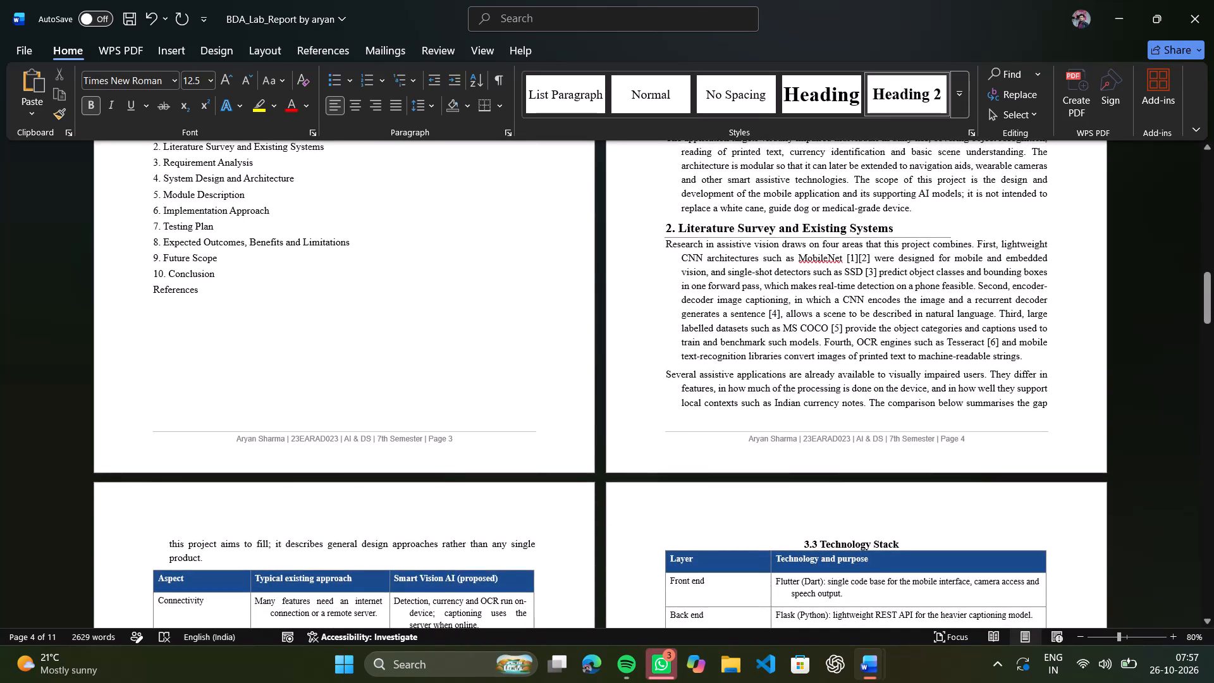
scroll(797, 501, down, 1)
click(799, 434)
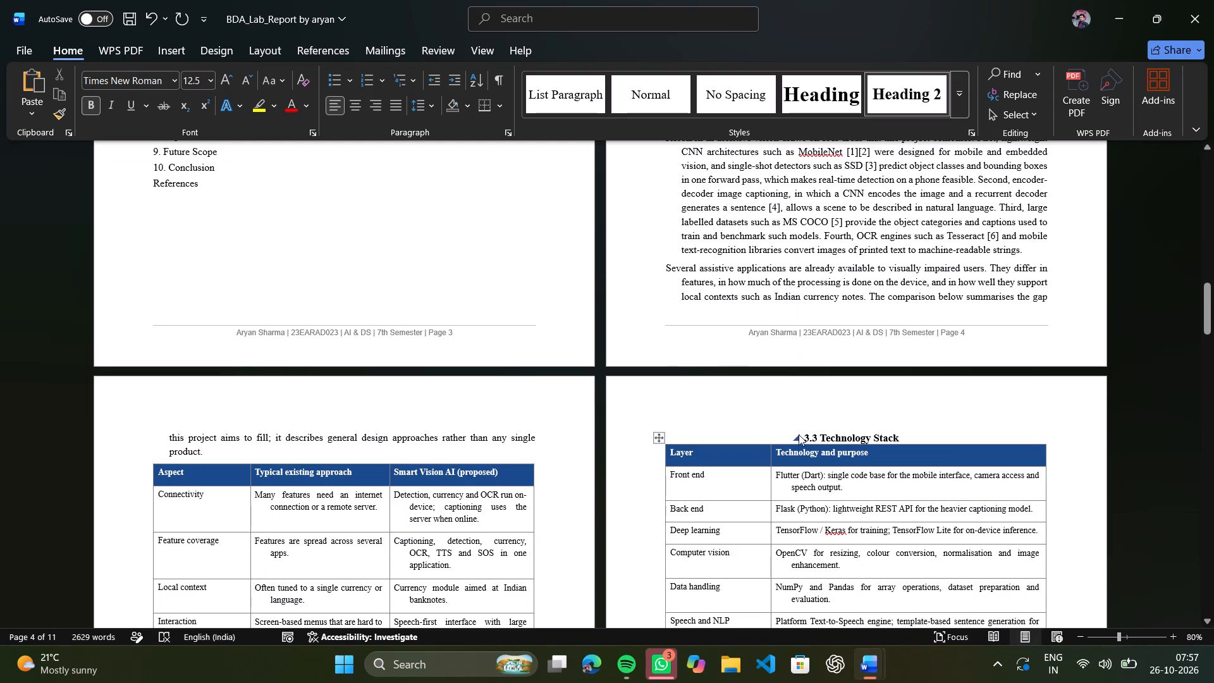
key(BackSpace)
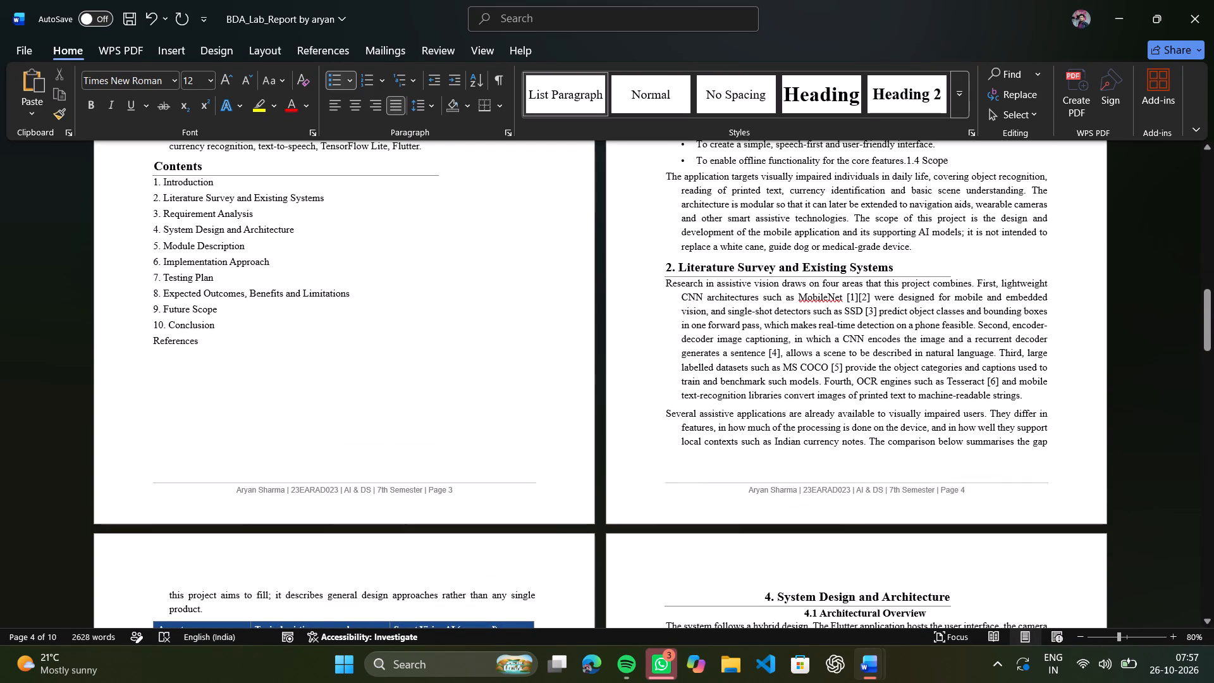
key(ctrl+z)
Remove the indent from the "3. Requirement Analysis" heading and left-align it.
scroll(799, 434, down, 1)
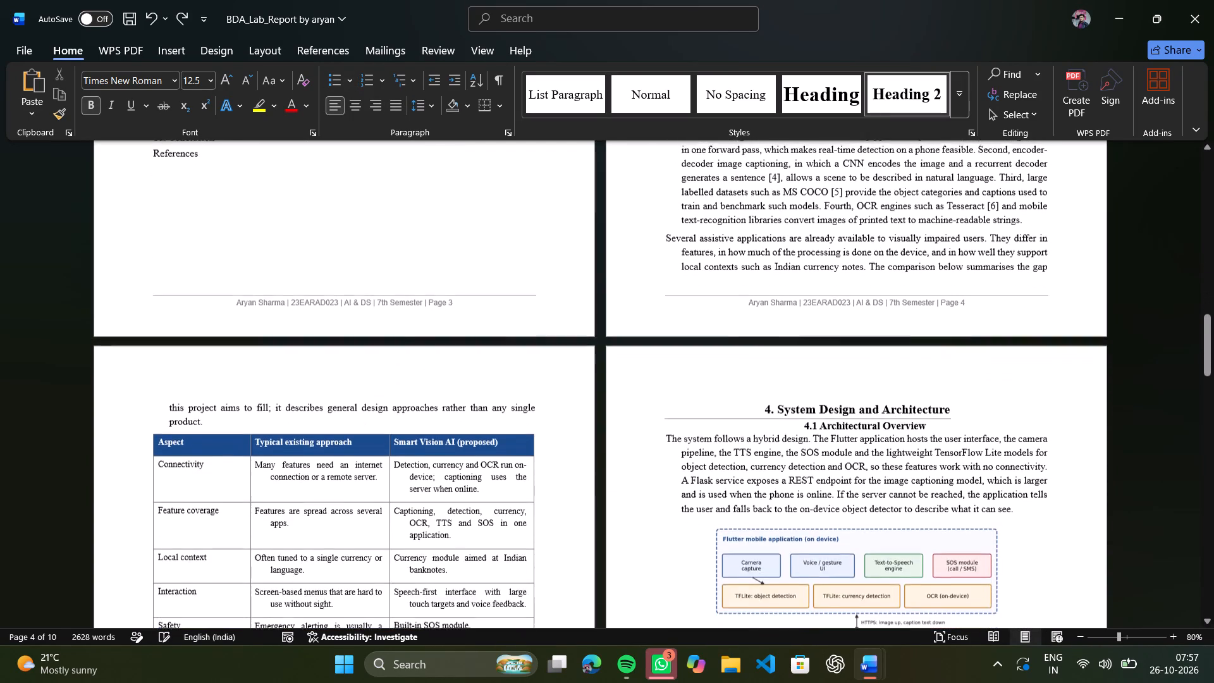
scroll(799, 434, down, 4)
scroll(799, 434, up, 1)
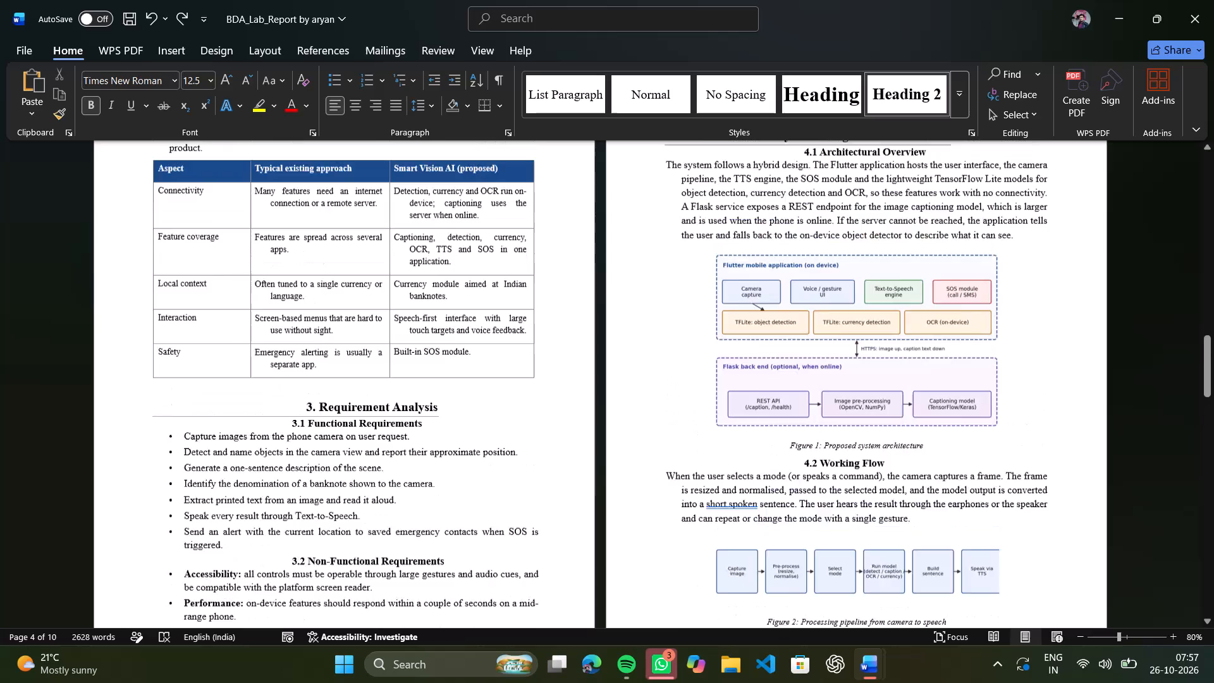
scroll(799, 434, up, 4)
scroll(799, 434, down, 1)
scroll(799, 434, up, 1)
scroll(799, 434, down, 2)
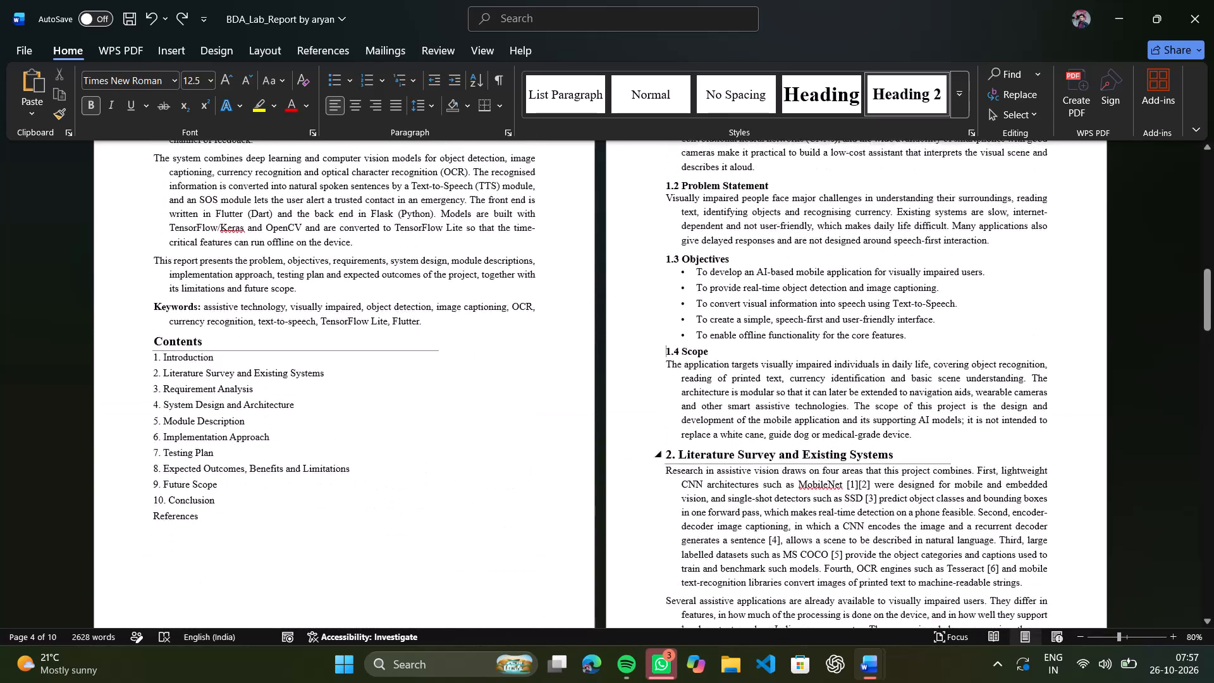
scroll(799, 434, down, 1)
scroll(799, 434, up, 1)
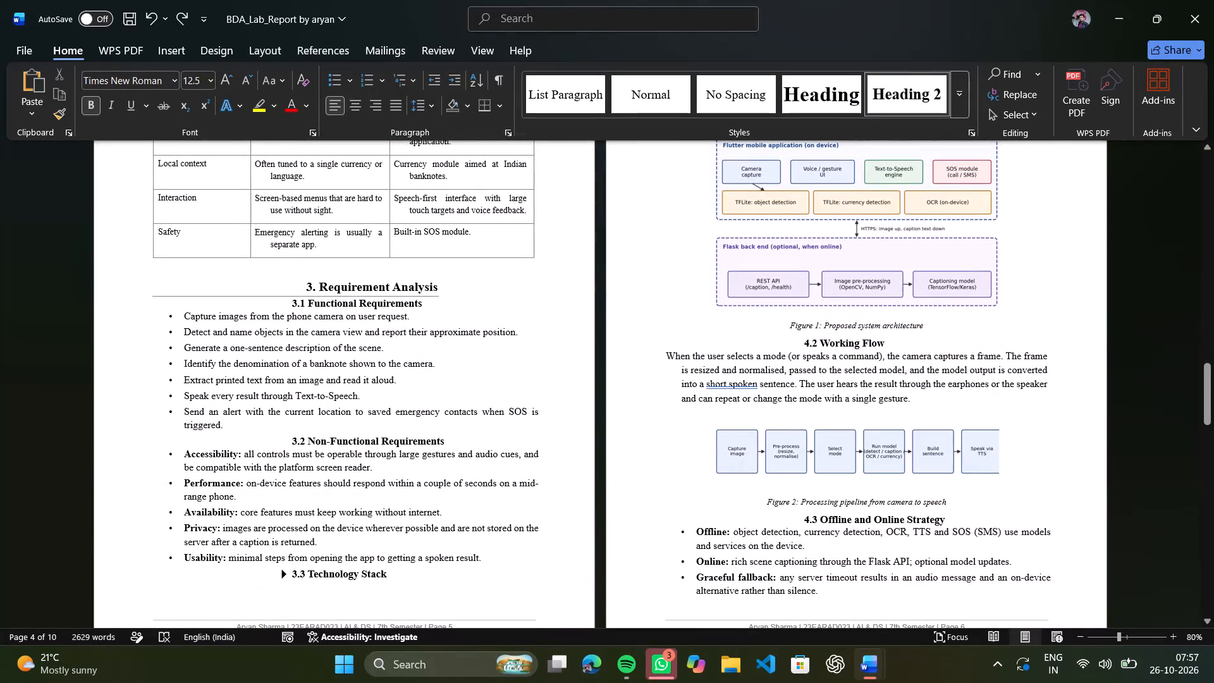
click(306, 287)
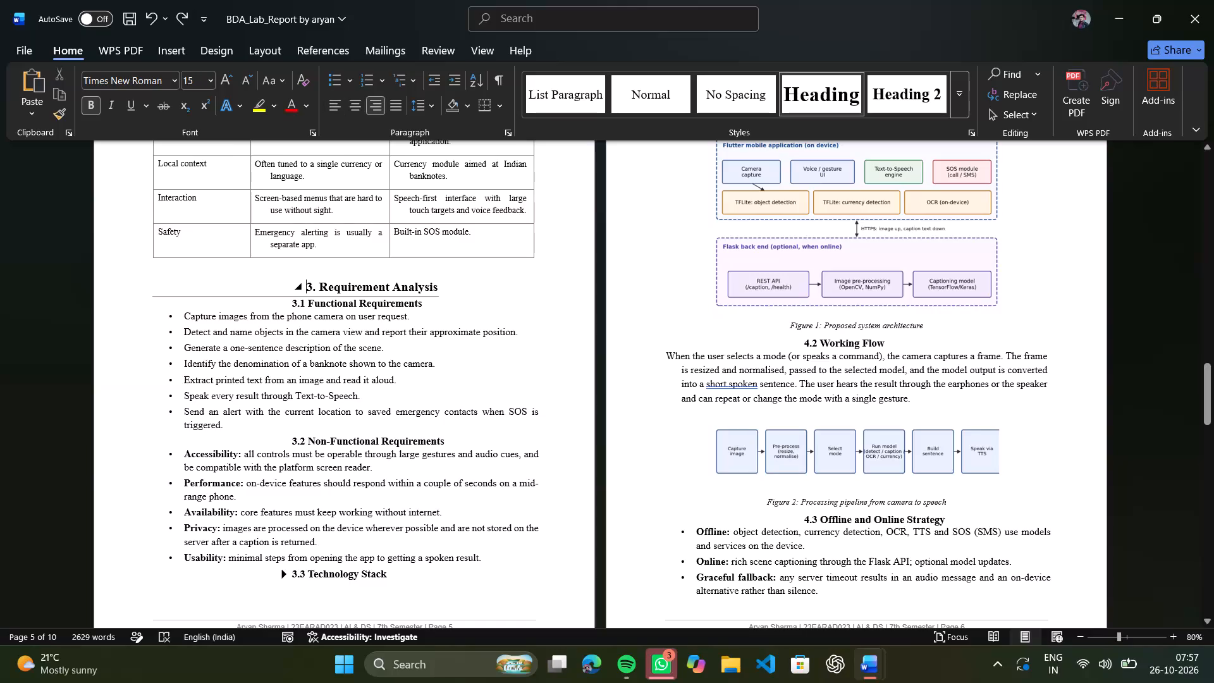
key(BackSpace)
key(BackSpace)
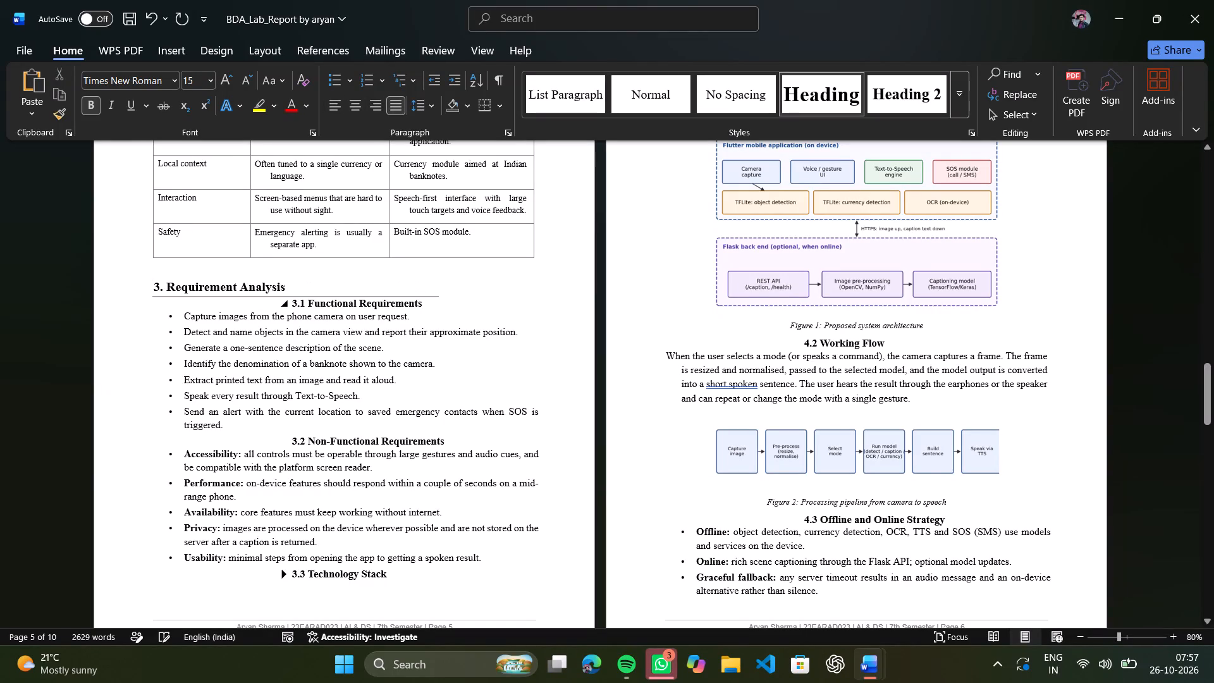
click(334, 102)
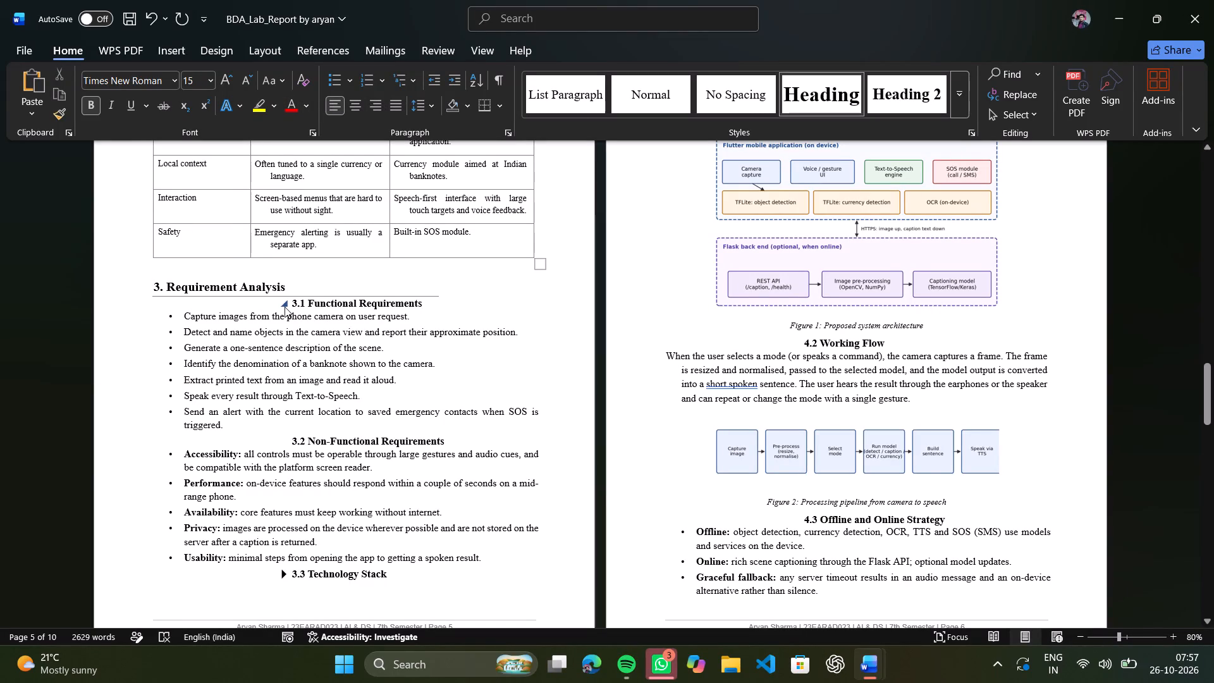
Remove the indents before subheadings 3.1 Functional Requirements and 3.2 Non-Functional Requirements so they start at the margin.
click(290, 300)
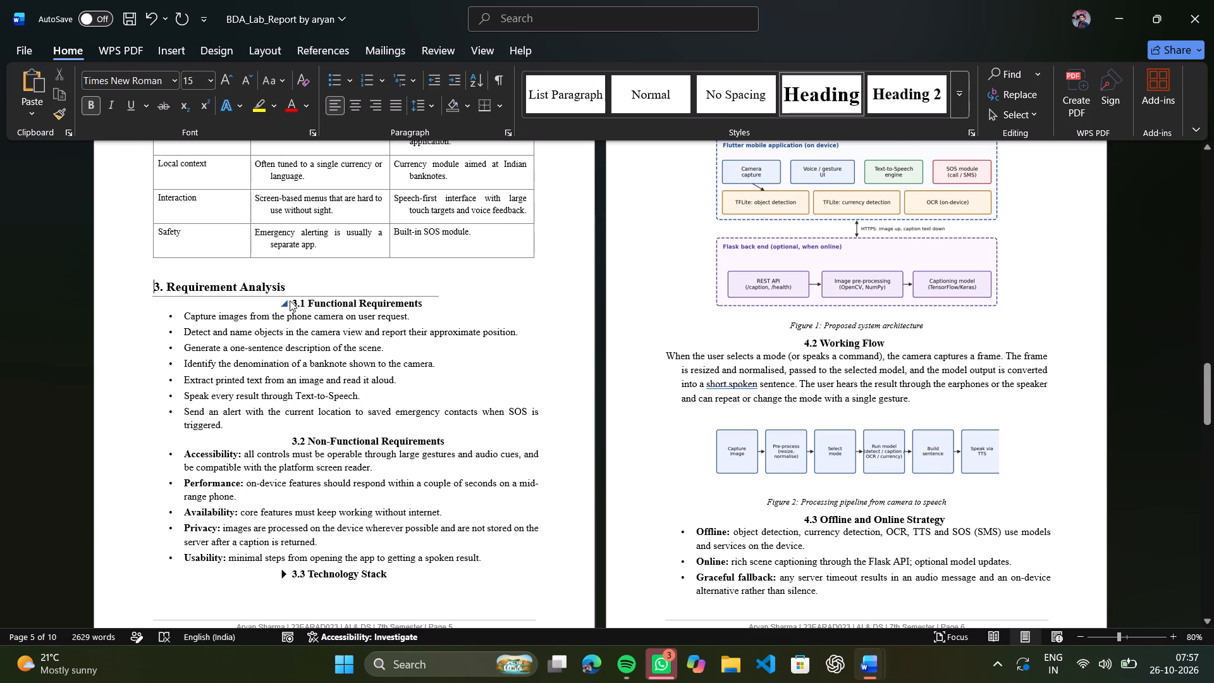
click(290, 300)
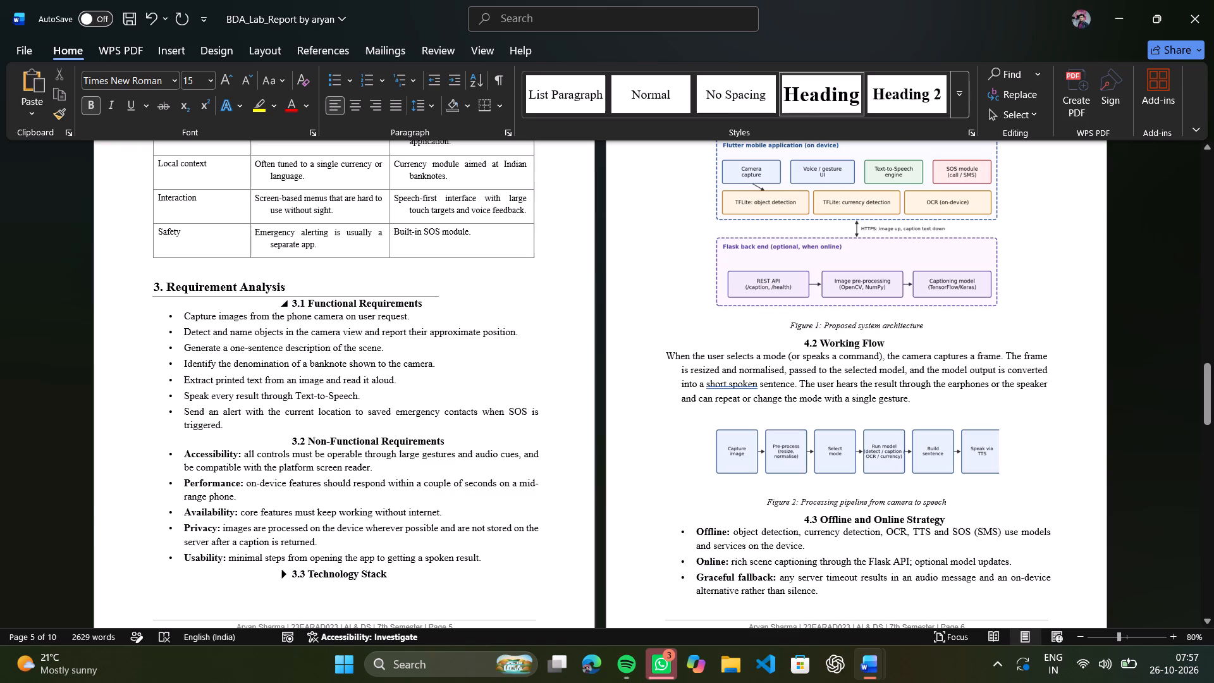
click(295, 306)
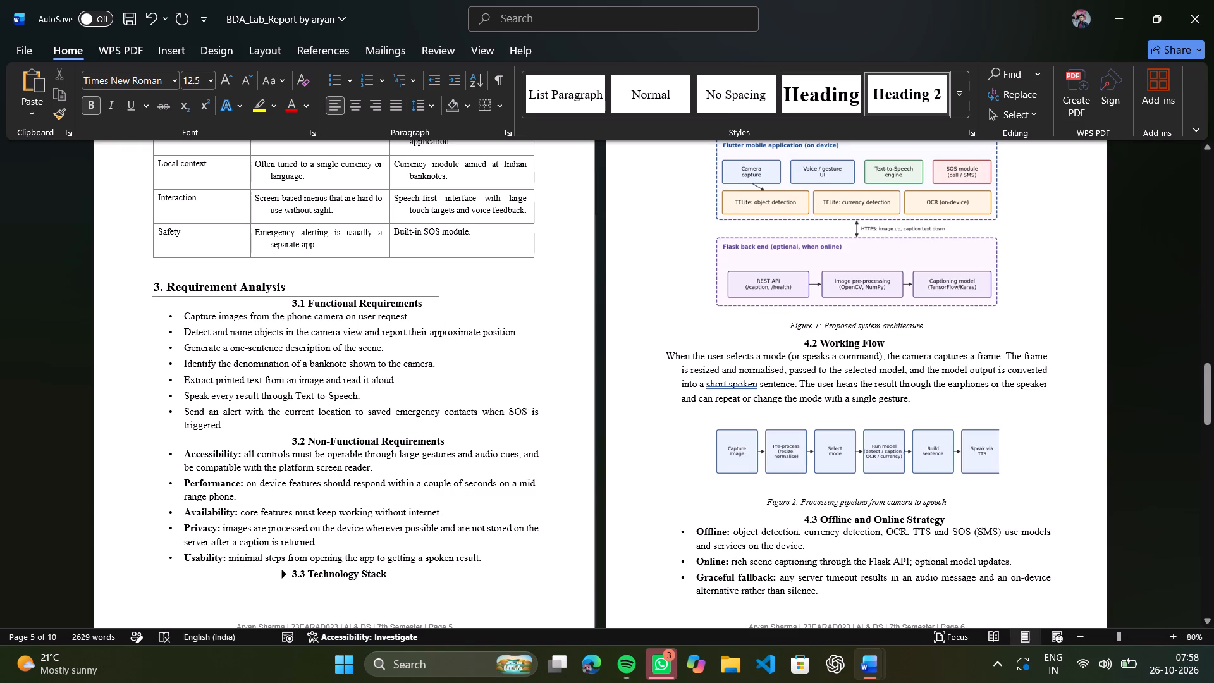
key(Left)
key(BackSpace)
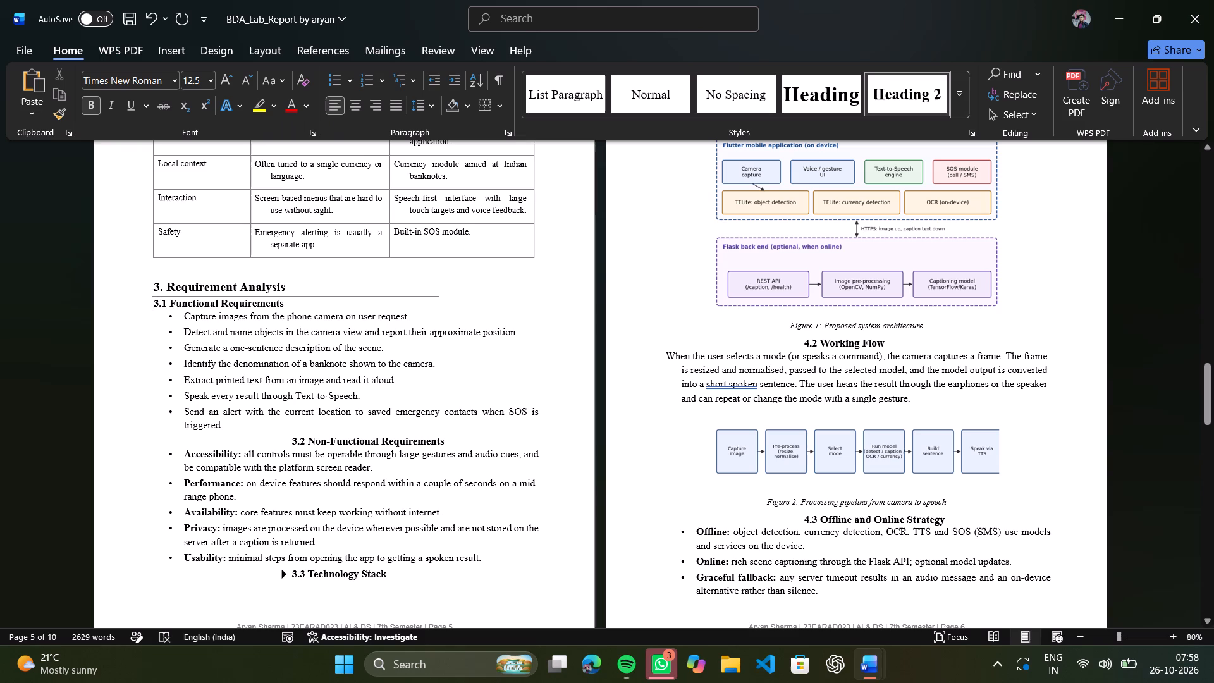
click(294, 440)
key(BackSpace)
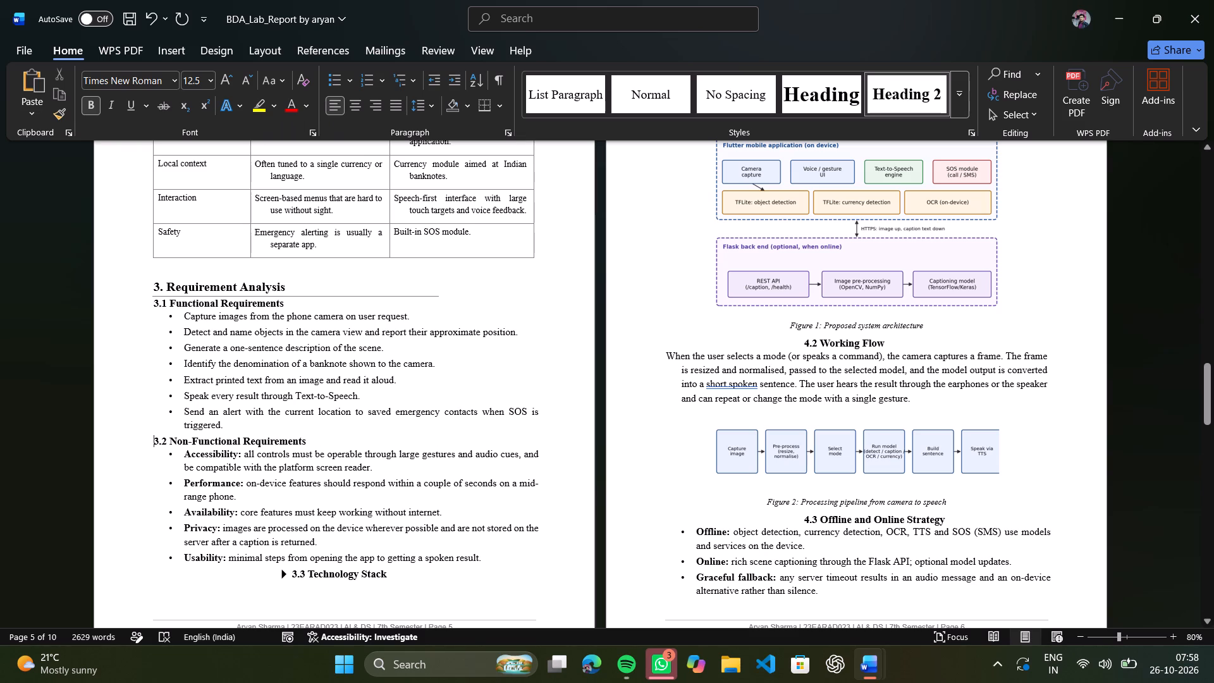
Expand subheading 3.3 Technology Stack and remove its indent, undoing its merge into the preceding Usability bullet.
click(276, 573)
key(BackSpace)
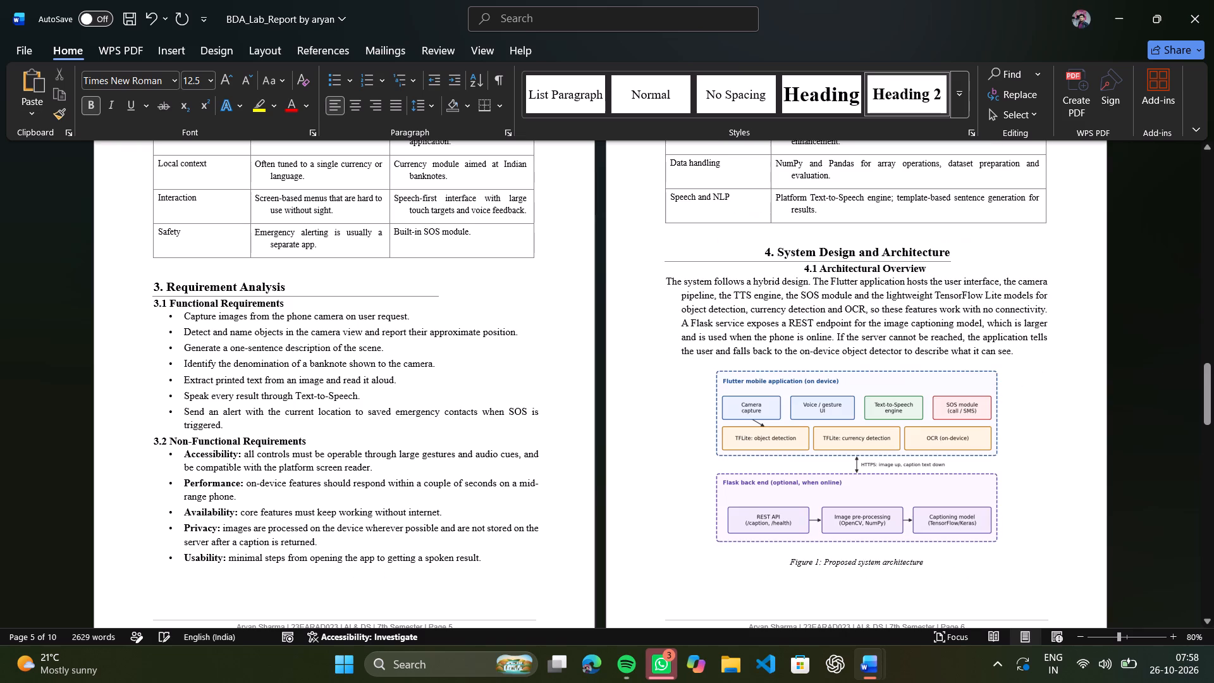
scroll(276, 573, up, 2)
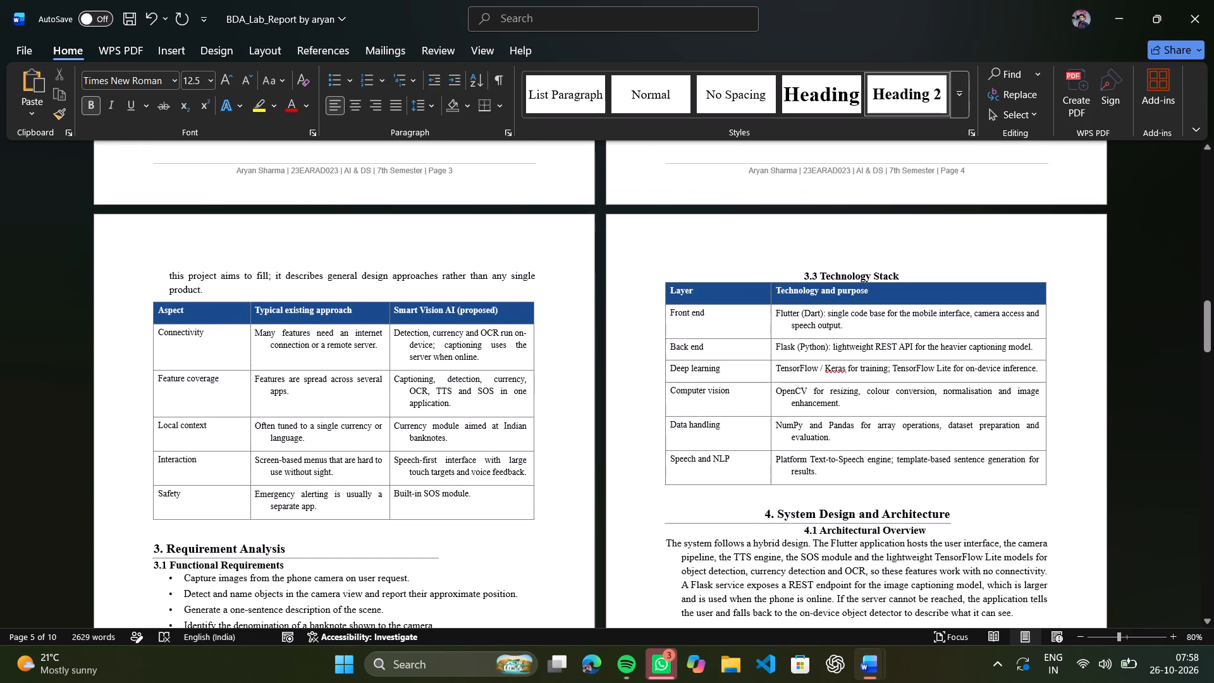
key(BackSpace)
key(BackSpace)
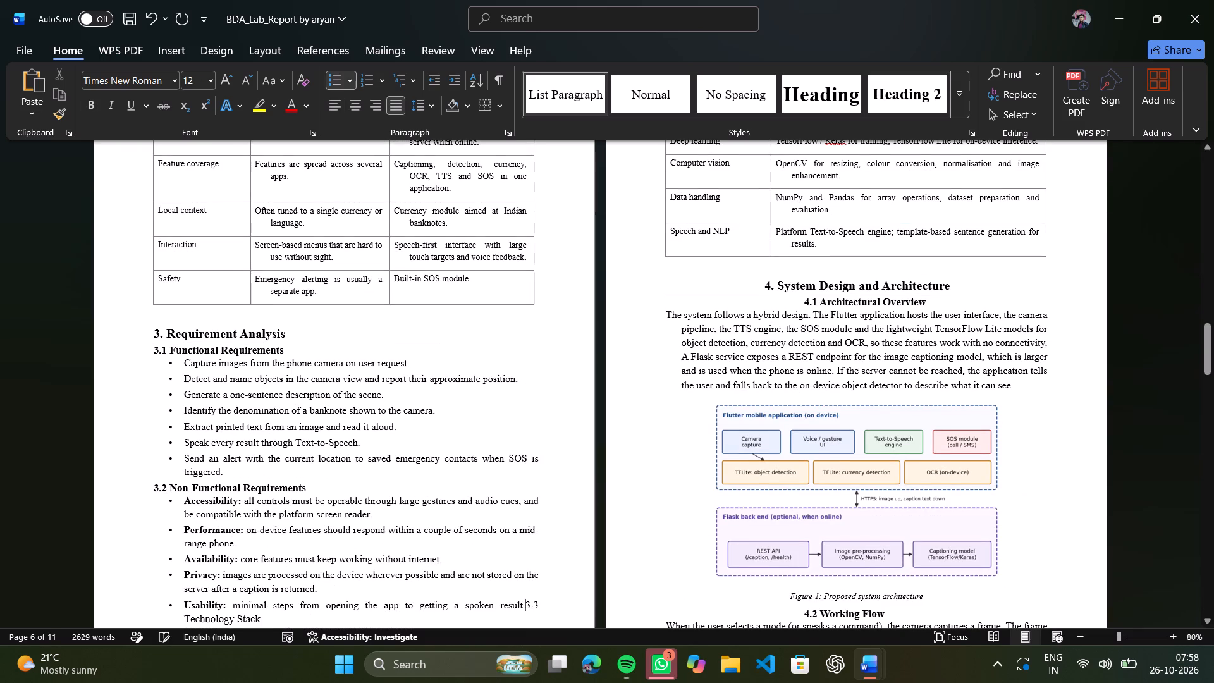
scroll(276, 573, up, 1)
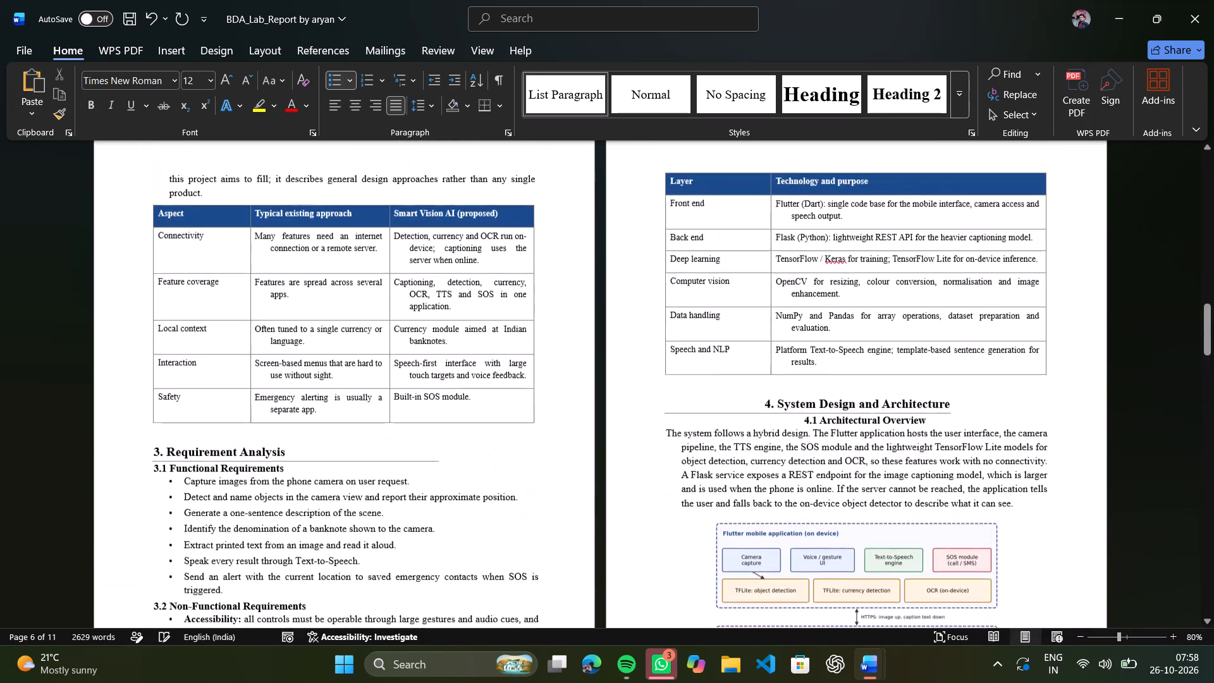
scroll(276, 573, down, 1)
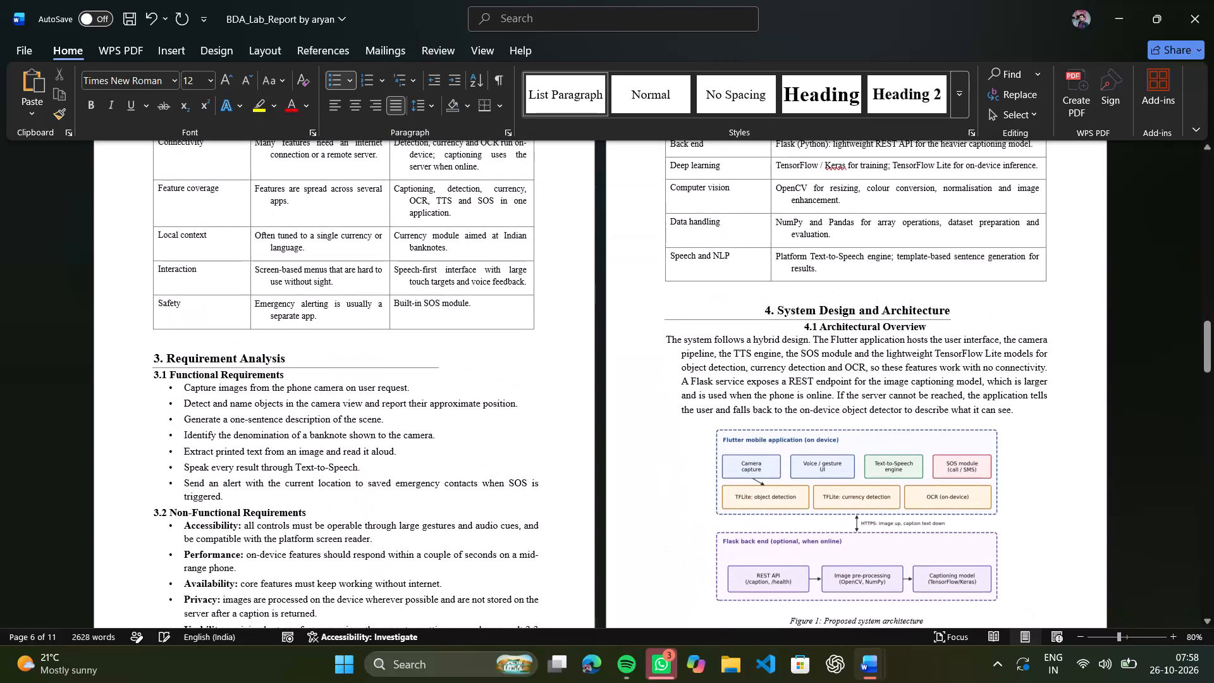
scroll(276, 573, down, 2)
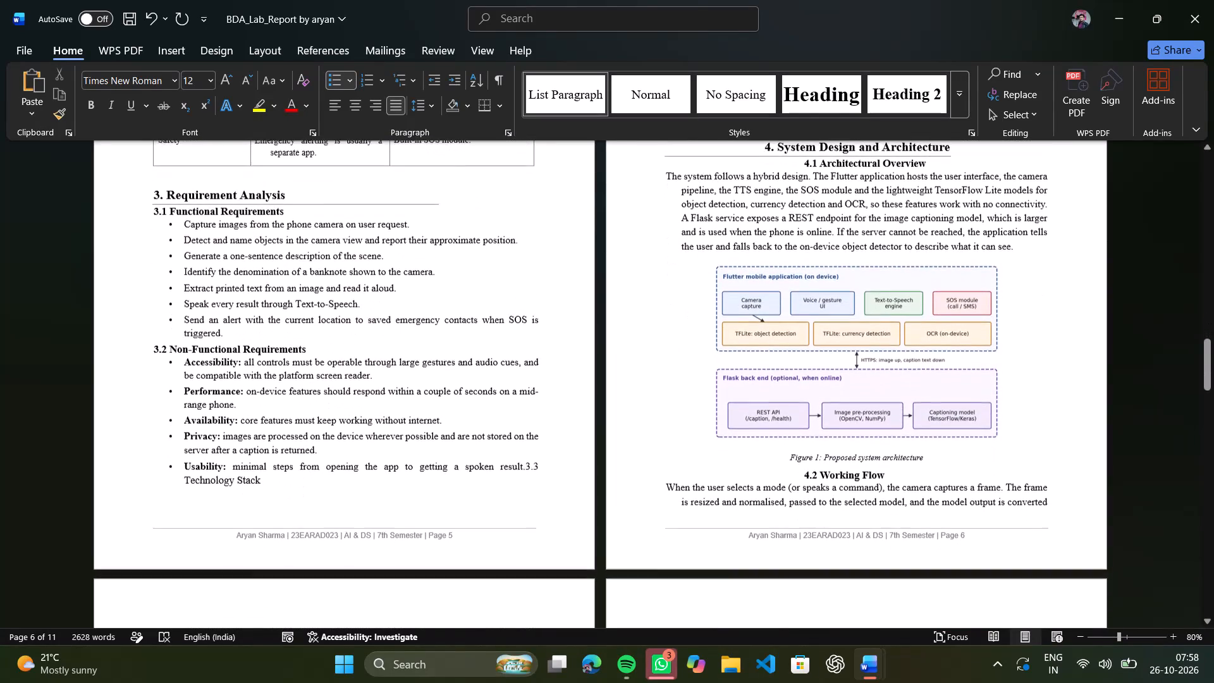
scroll(276, 573, down, 1)
key(ctrl+z)
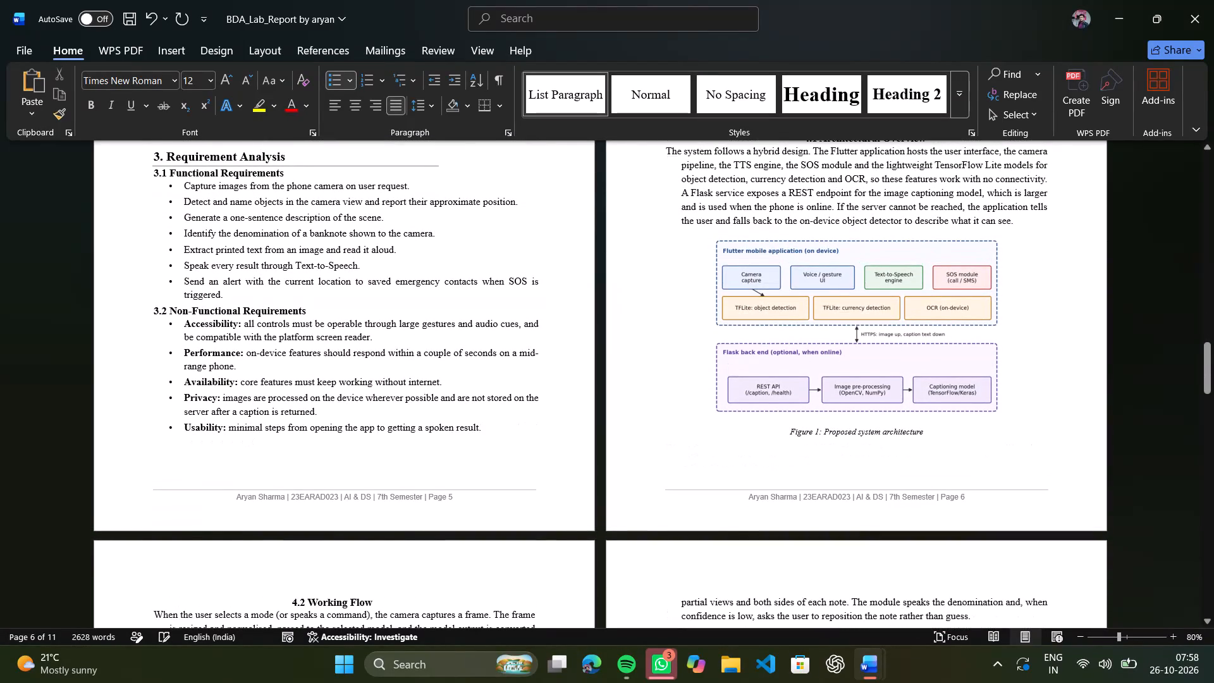
Left-align the "4. System Design and Architecture" heading and bring subheading 4.1 Architectural Overview to the margin by removing its indent.
scroll(276, 573, up, 1)
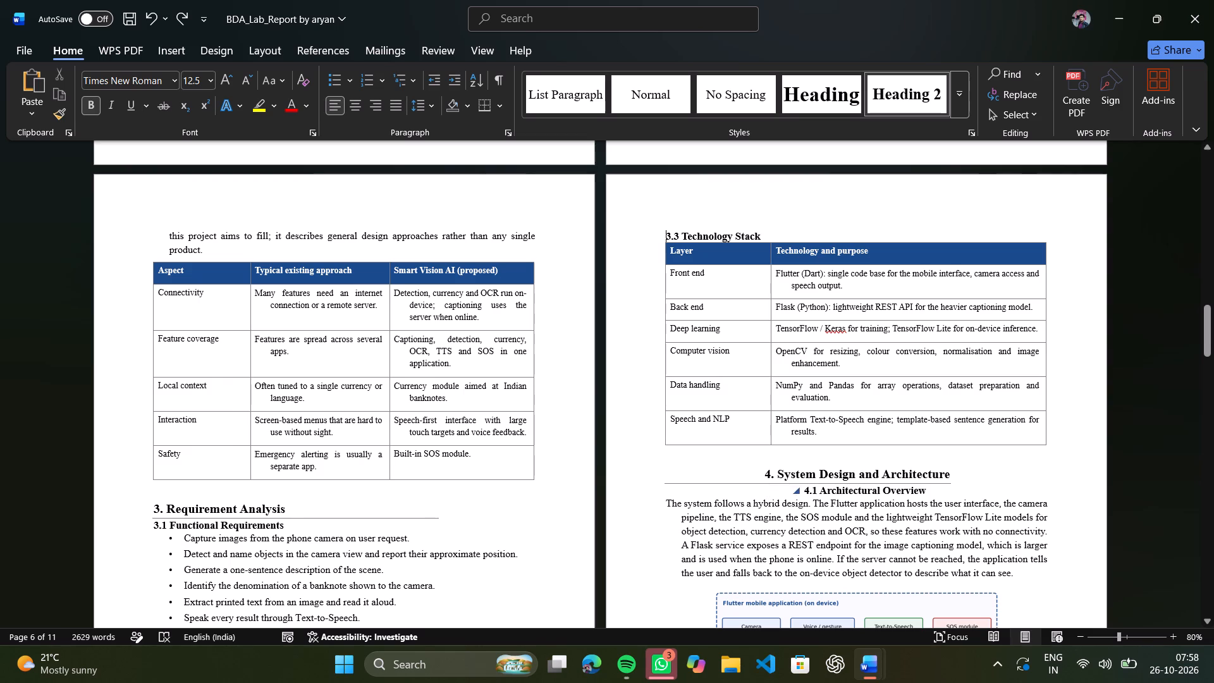
drag(768, 474, 817, 484)
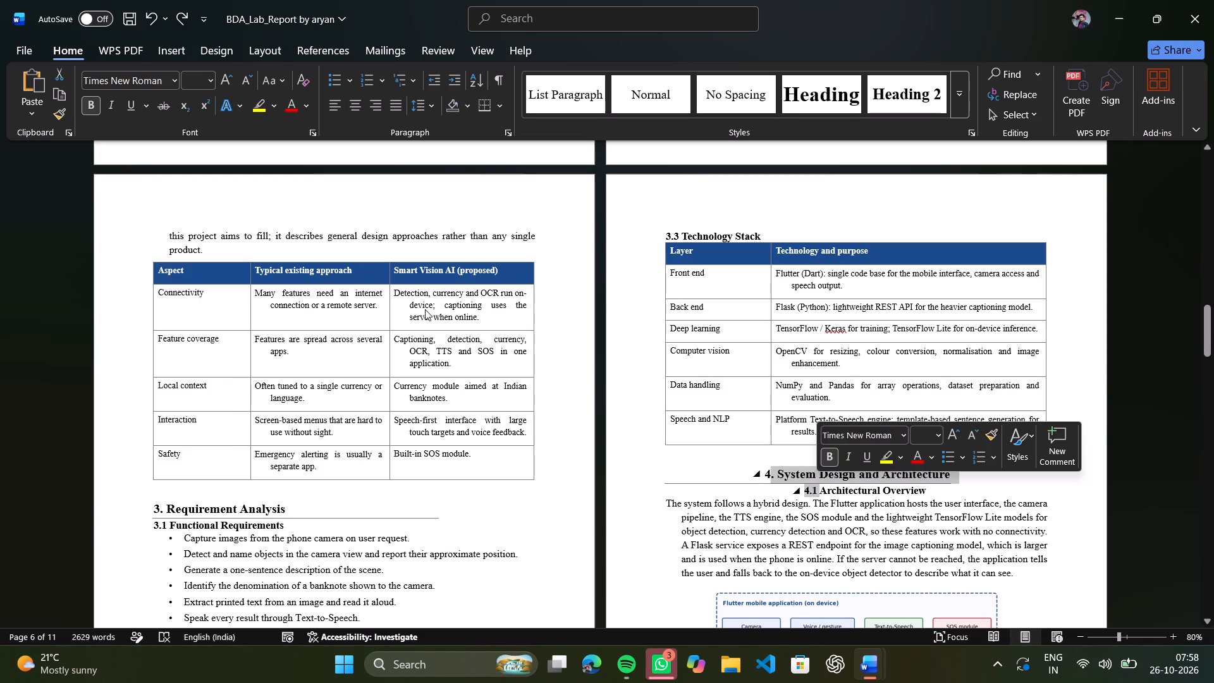
click(333, 106)
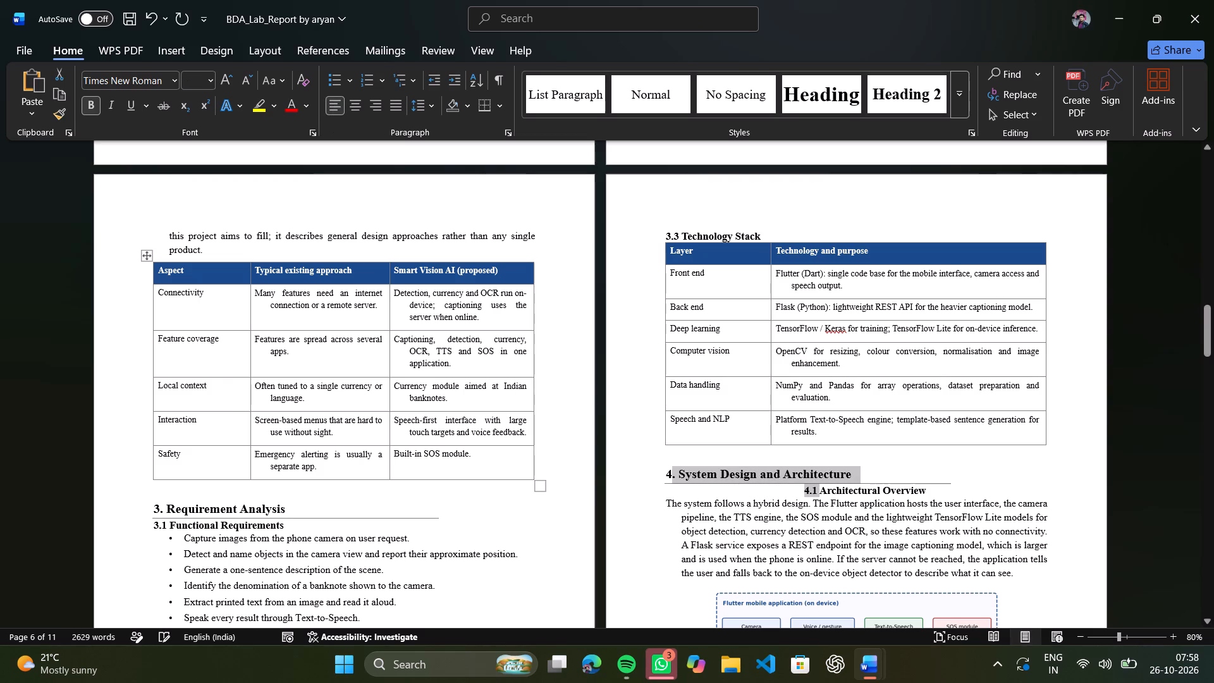
click(803, 491)
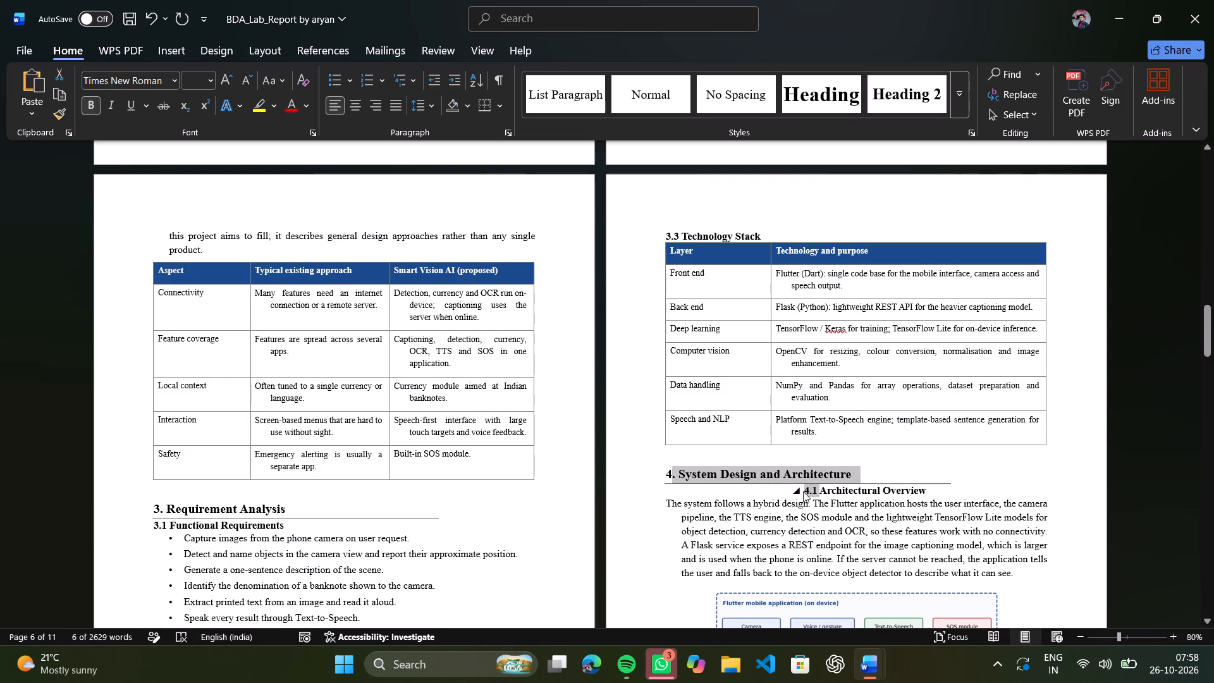
key(BackSpace)
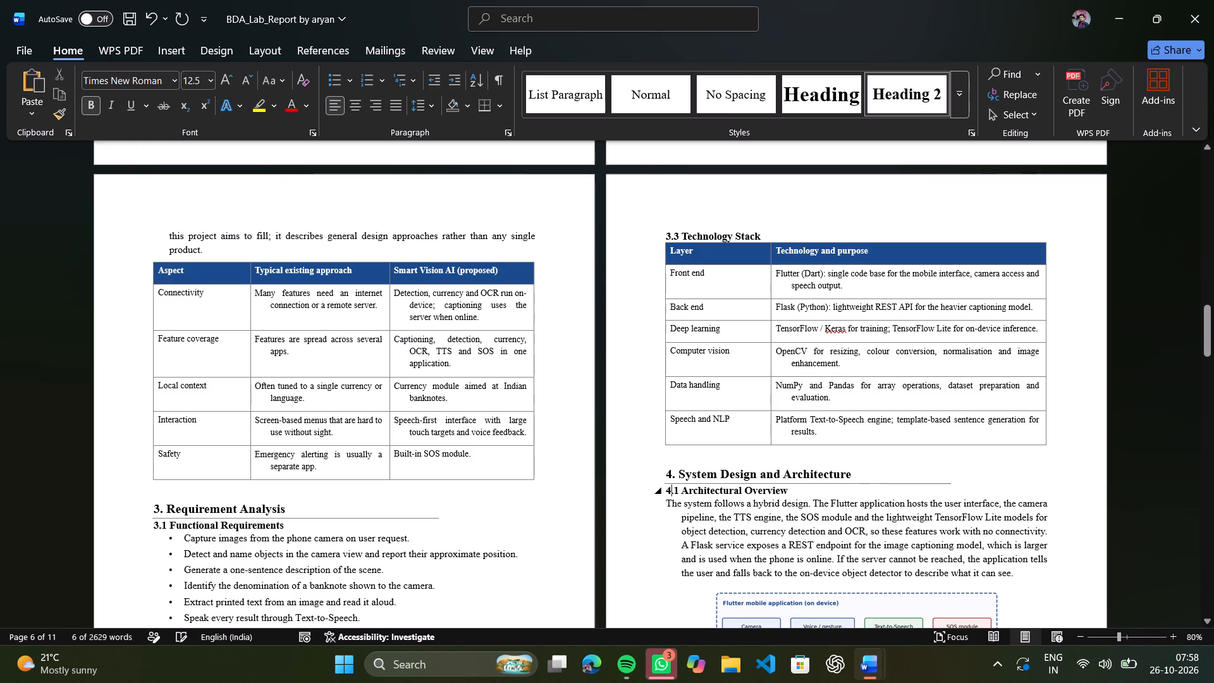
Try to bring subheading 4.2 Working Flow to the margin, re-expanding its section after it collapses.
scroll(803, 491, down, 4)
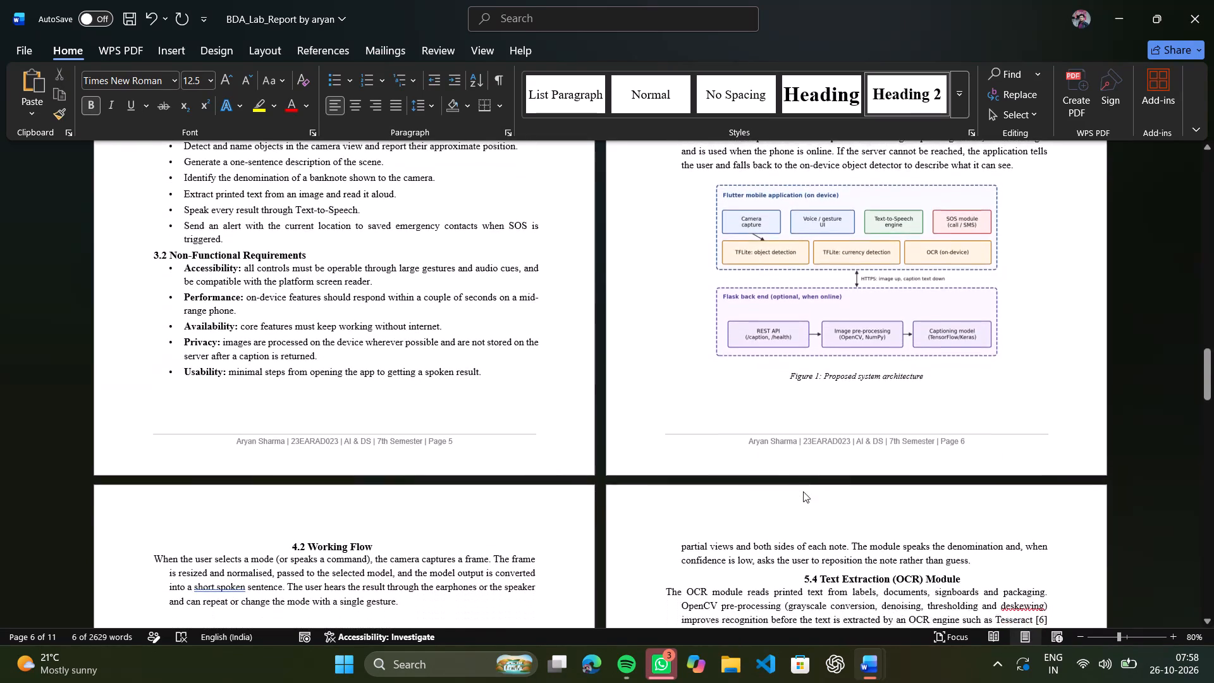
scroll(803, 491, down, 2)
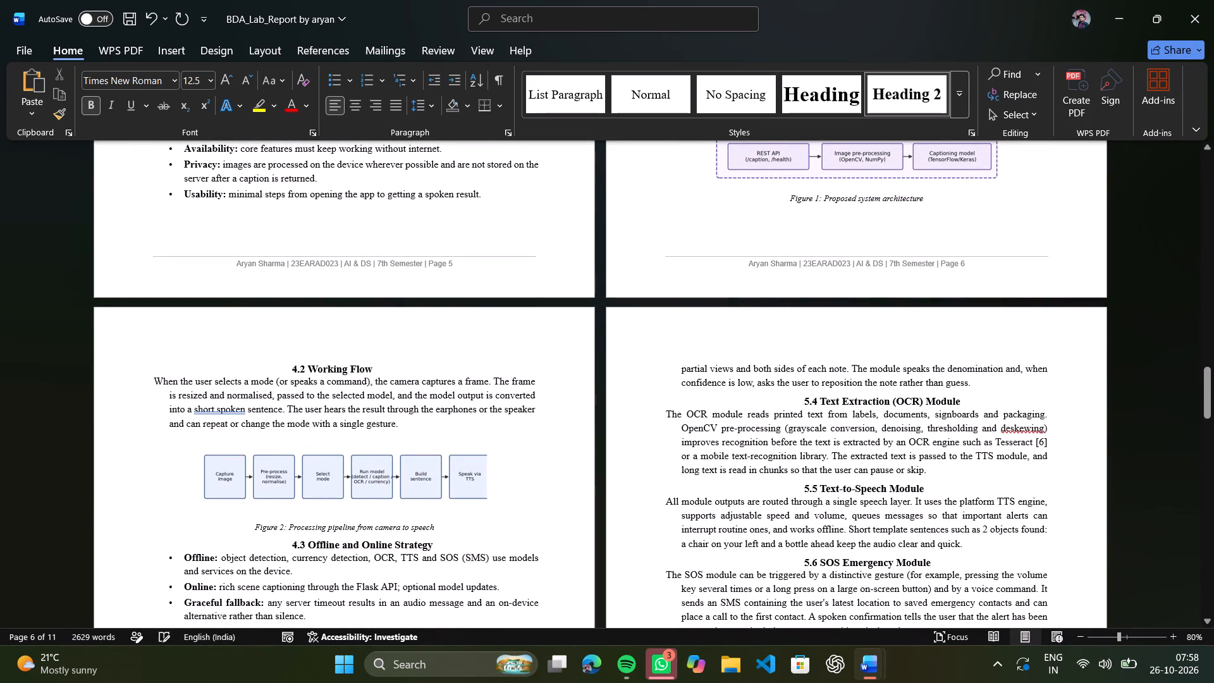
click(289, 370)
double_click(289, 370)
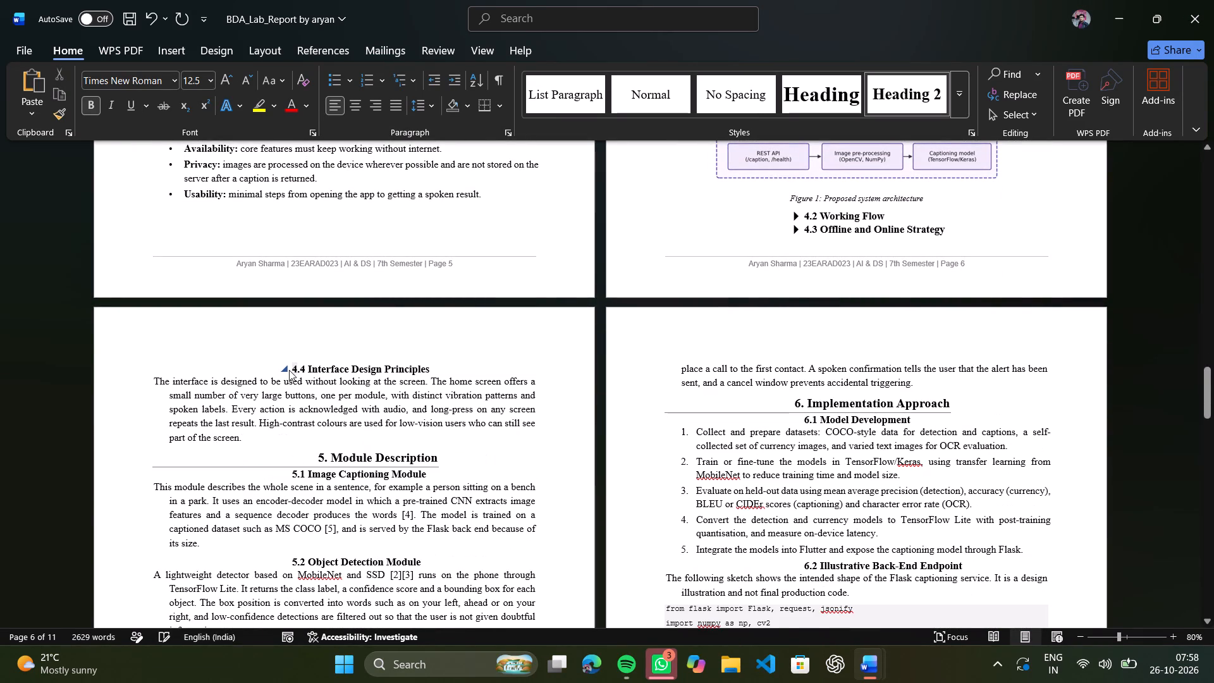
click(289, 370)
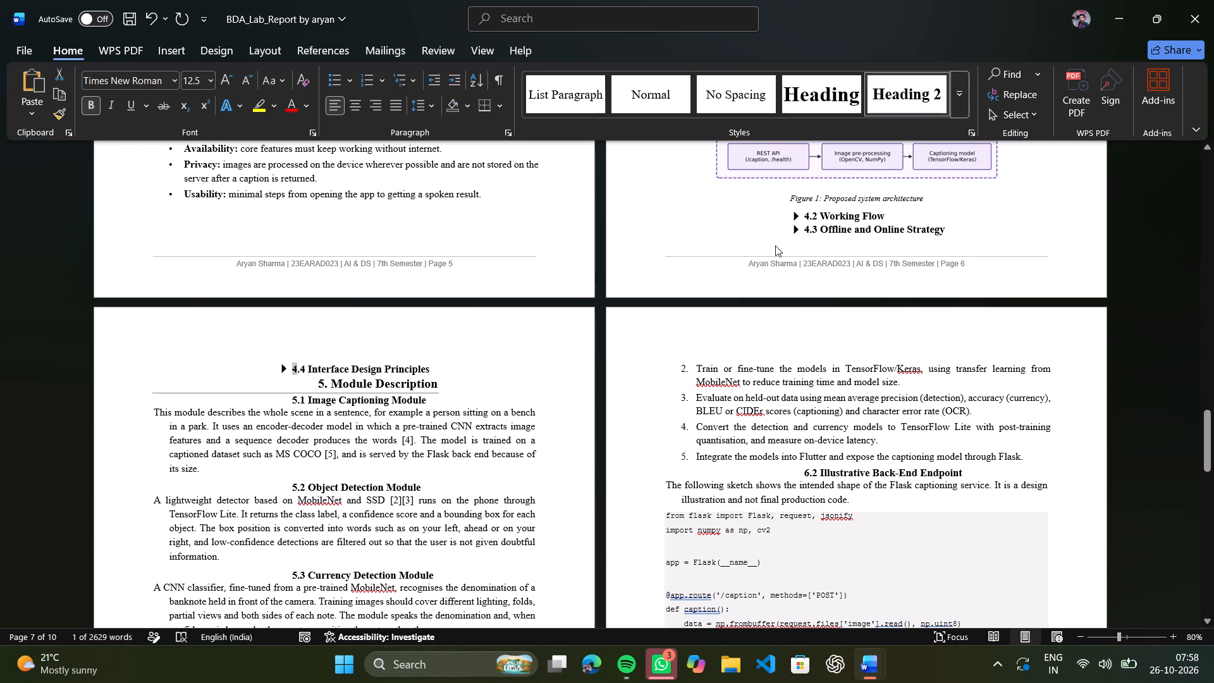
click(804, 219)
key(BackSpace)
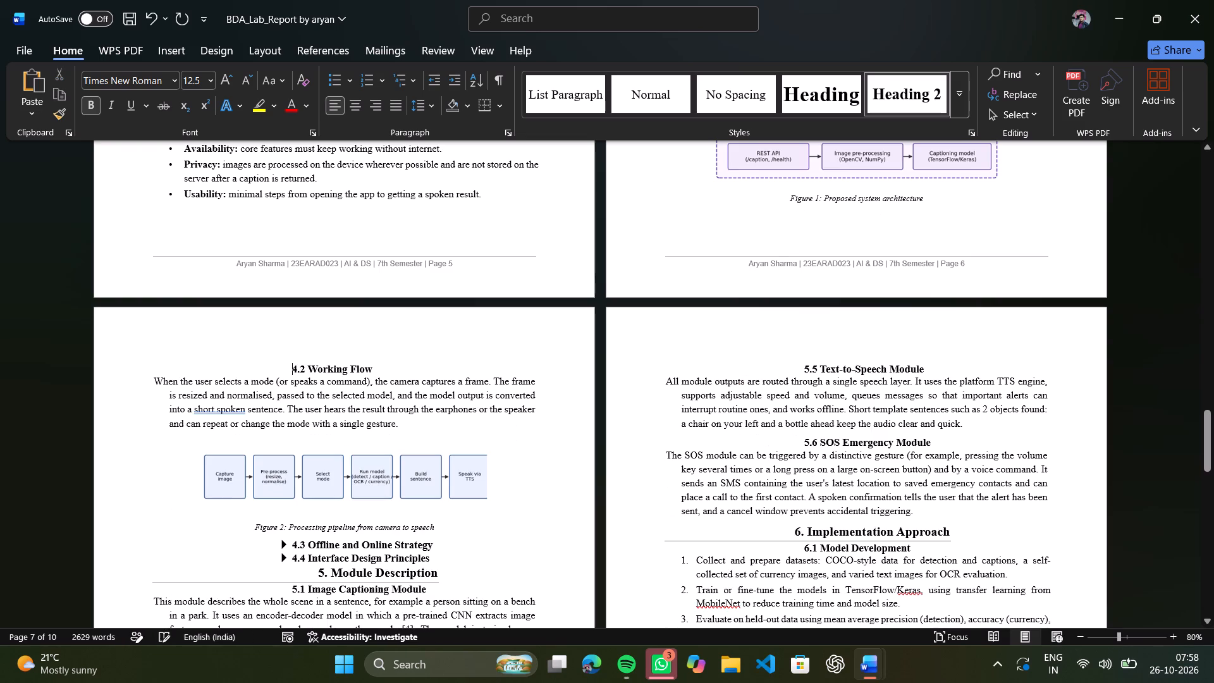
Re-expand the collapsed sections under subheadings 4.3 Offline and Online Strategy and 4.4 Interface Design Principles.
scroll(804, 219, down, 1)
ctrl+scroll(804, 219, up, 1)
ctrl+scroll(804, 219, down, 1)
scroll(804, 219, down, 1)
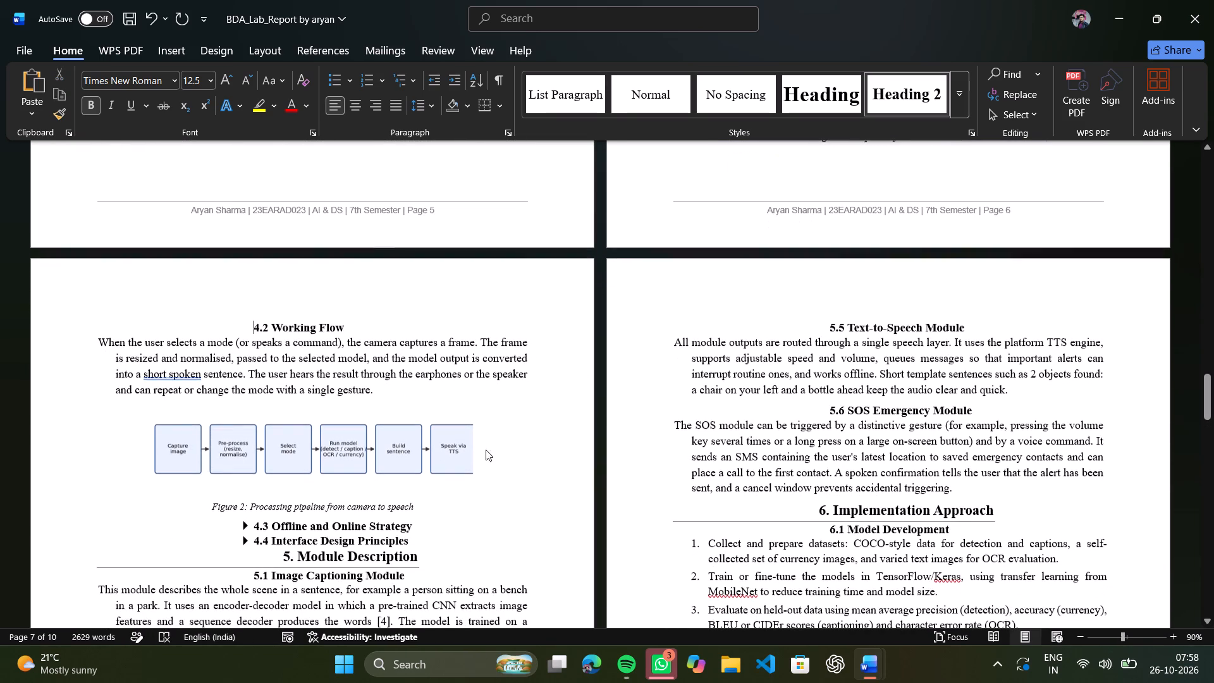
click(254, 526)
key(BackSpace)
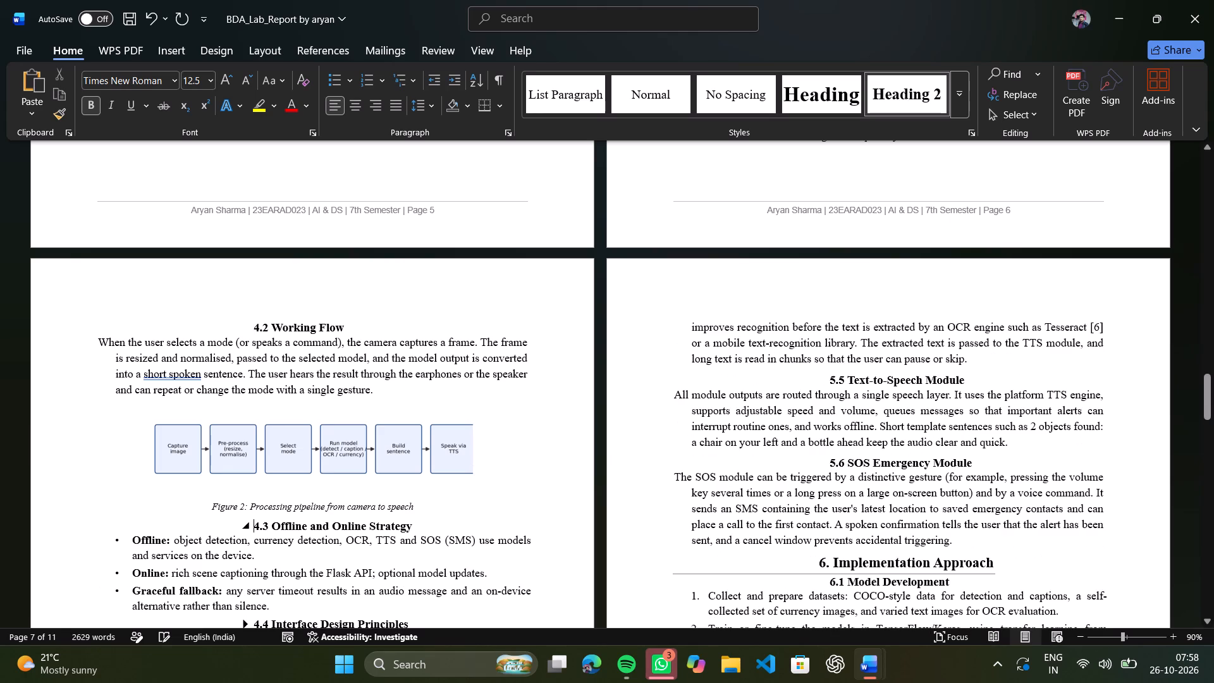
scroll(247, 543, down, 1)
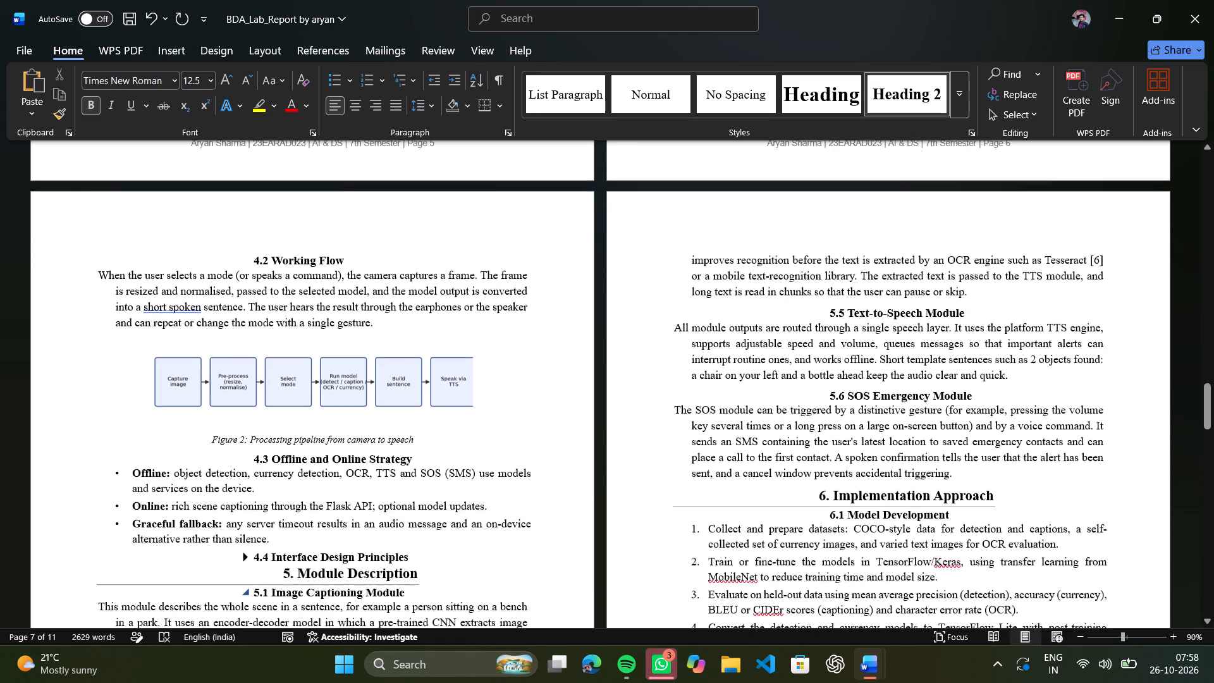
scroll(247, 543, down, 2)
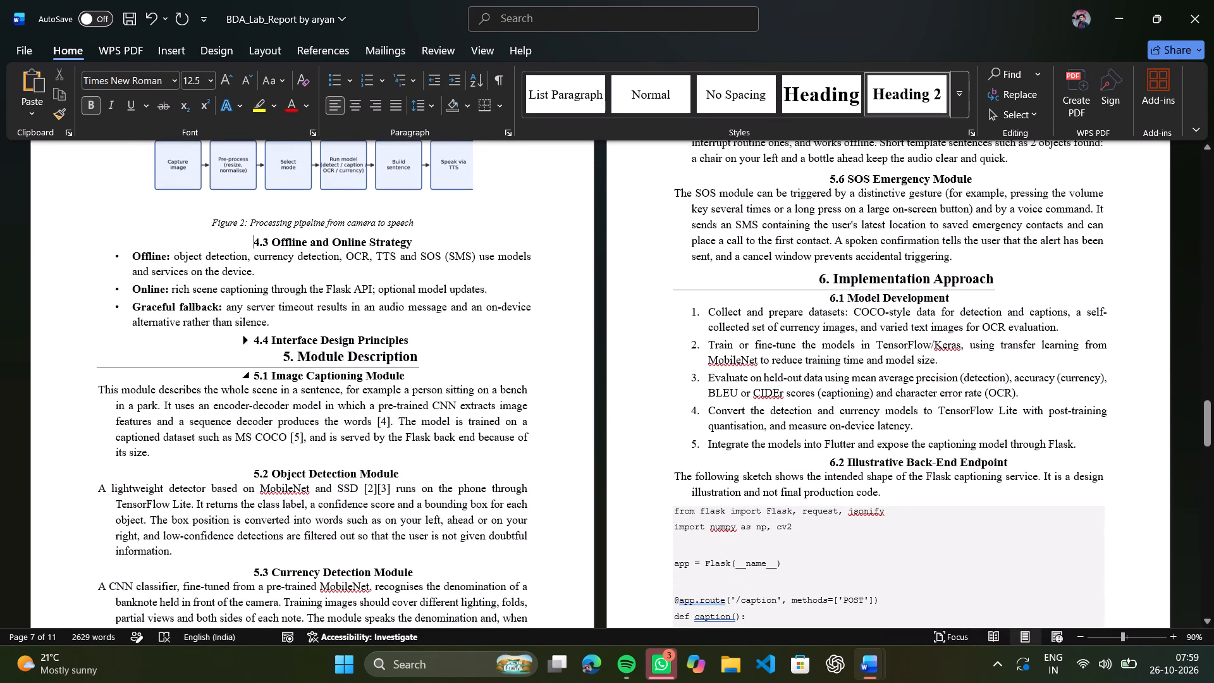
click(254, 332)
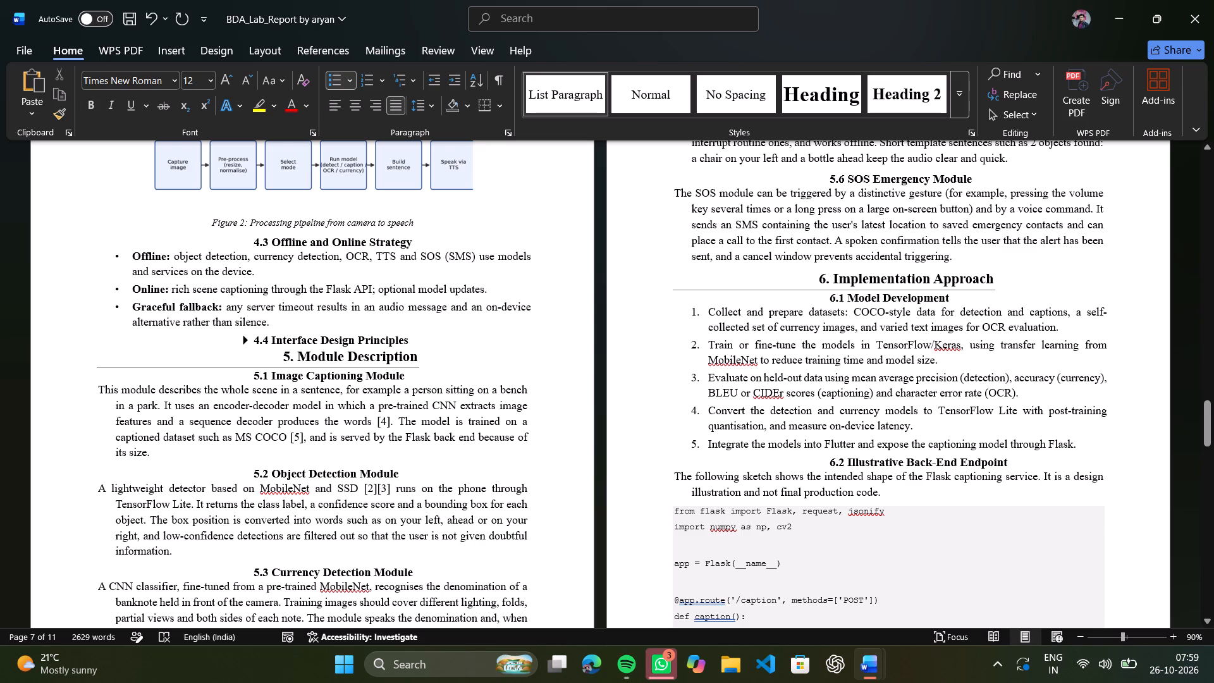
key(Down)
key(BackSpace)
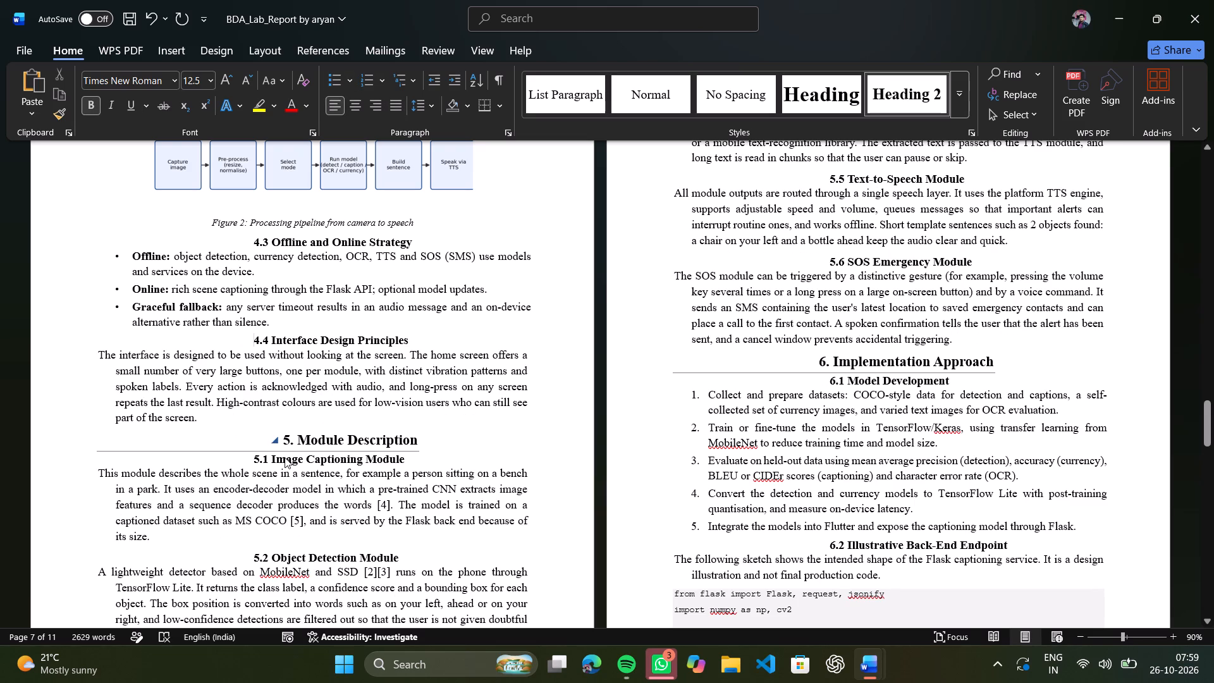
Left-align the "5. Module Description" heading and bring subheading 5.1 Image Captioning Module to the margin by removing its indent.
drag(283, 452, 409, 446)
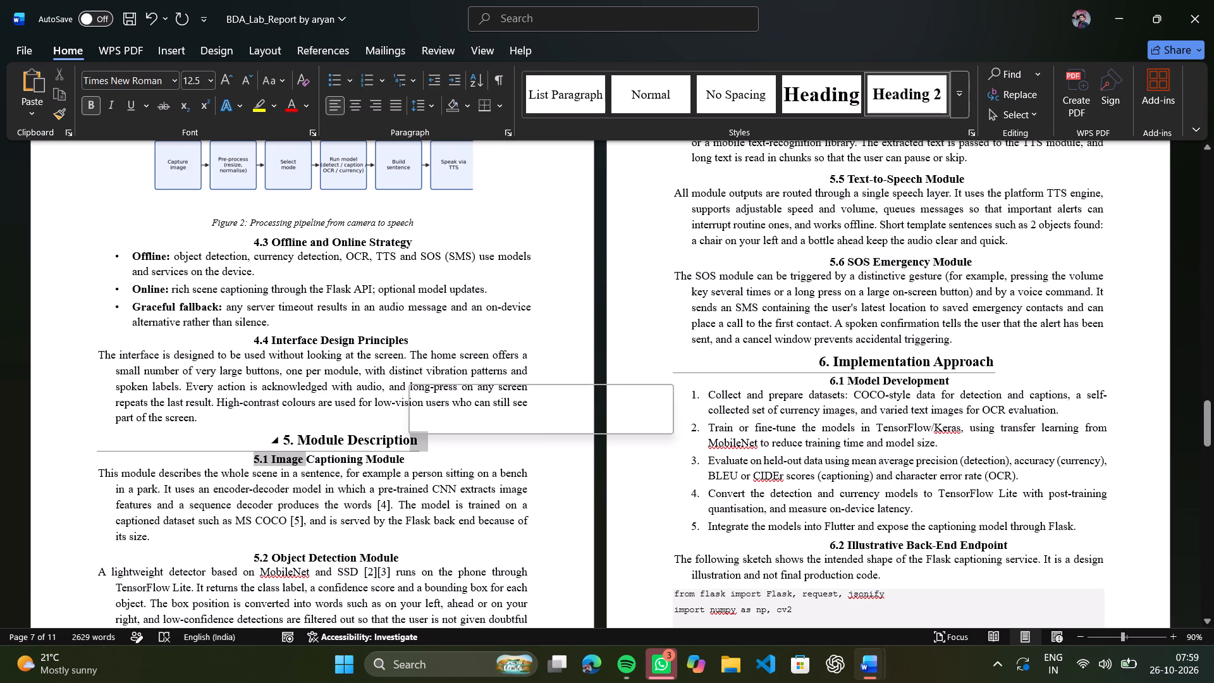
click(331, 101)
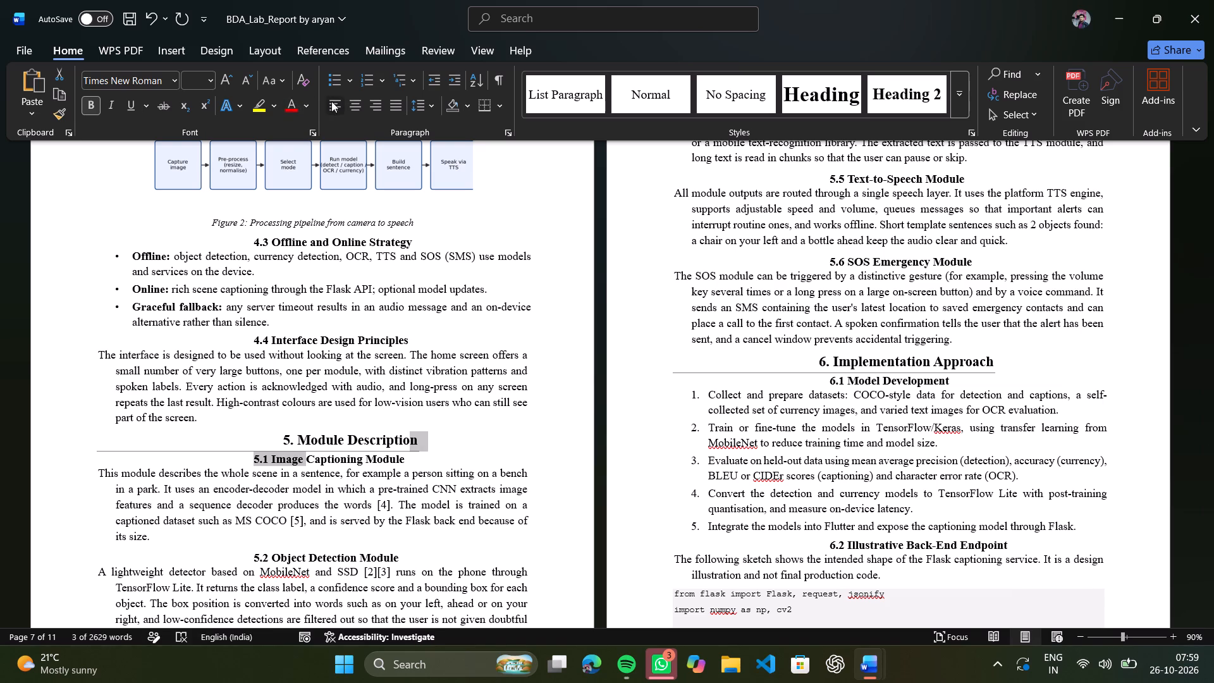
click(252, 458)
key(BackSpace)
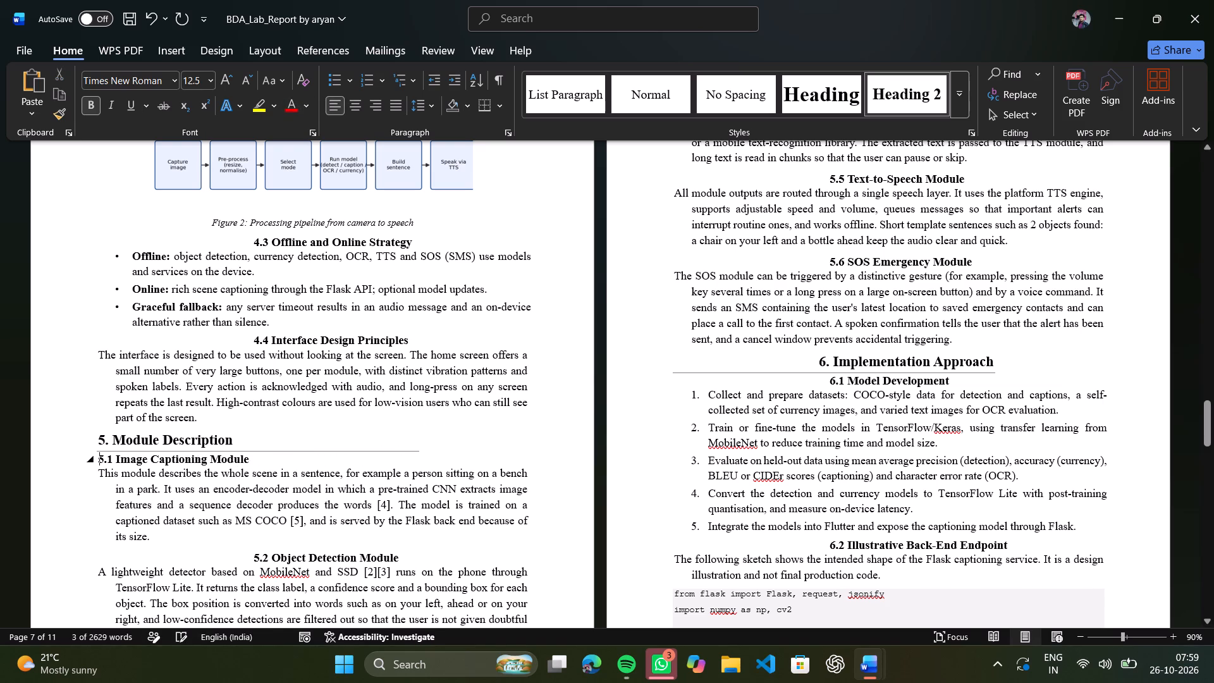
Remove the indent before subheading 5.2 Object Detection Module so it starts at the margin, keeping its number 5.2 intact.
click(268, 557)
key(BackSpace)
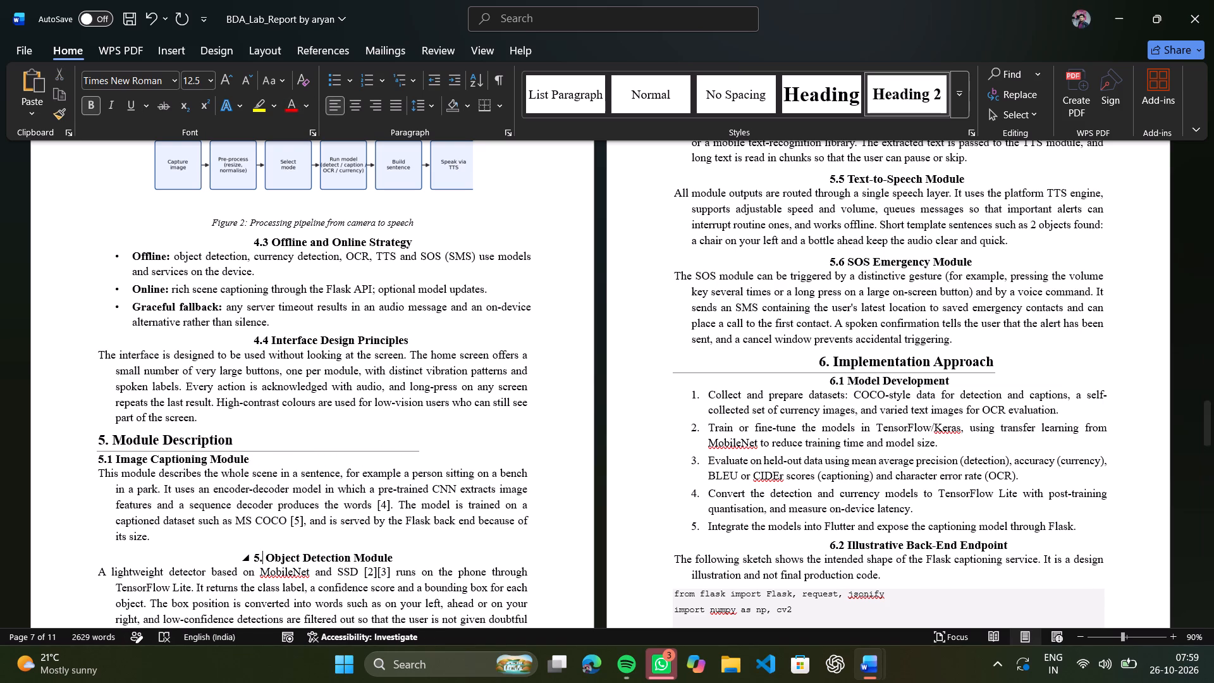
key(2)
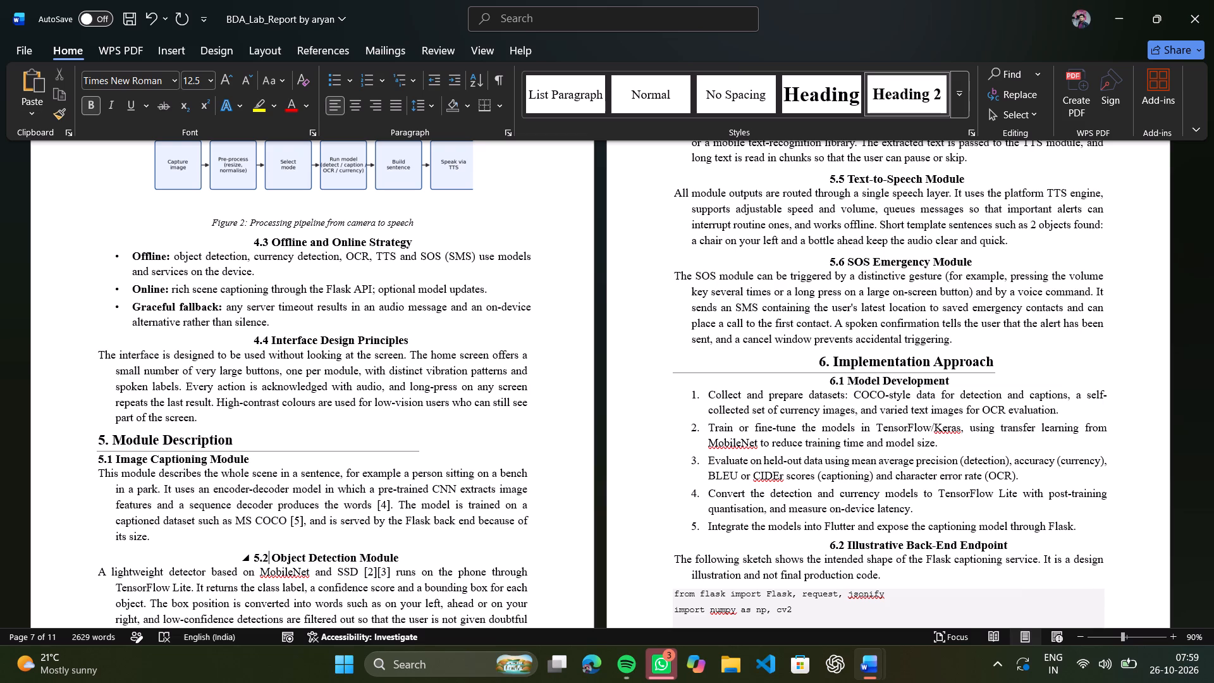
key(Left)
key(Left)
key(Left)
key(BackSpace)
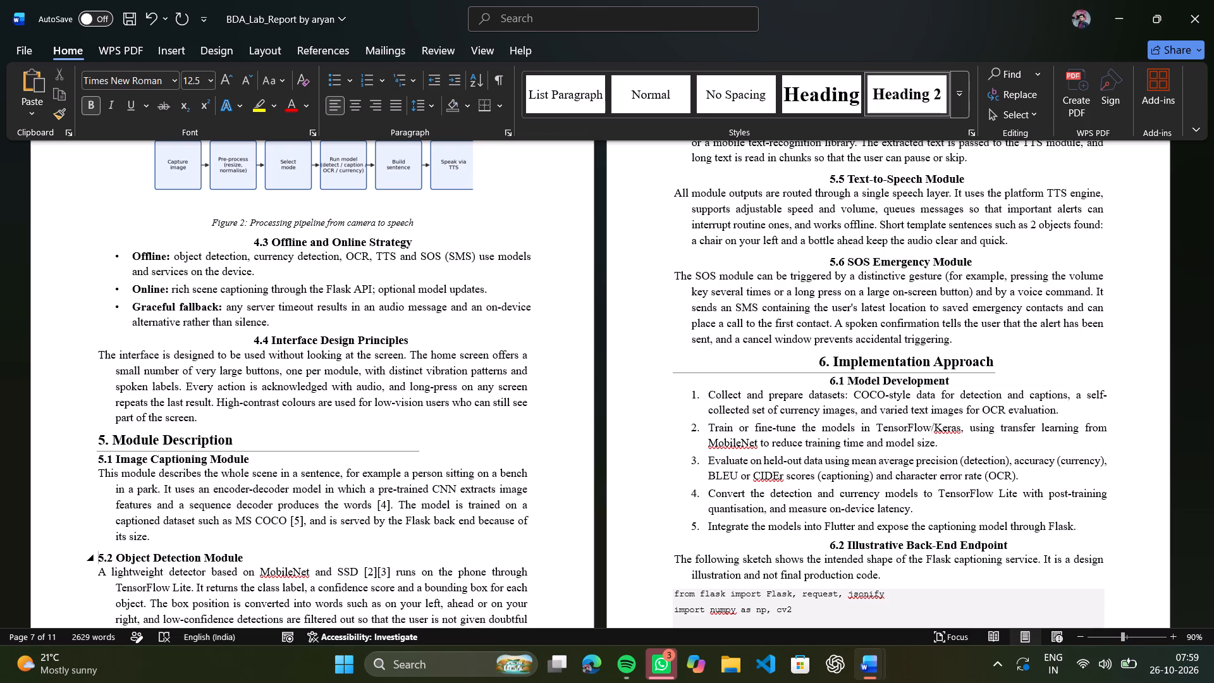
Bring subheading 5.3 Currency Detection Module to the margin, on its own line below the Object Detection Module paragraph.
scroll(268, 557, down, 2)
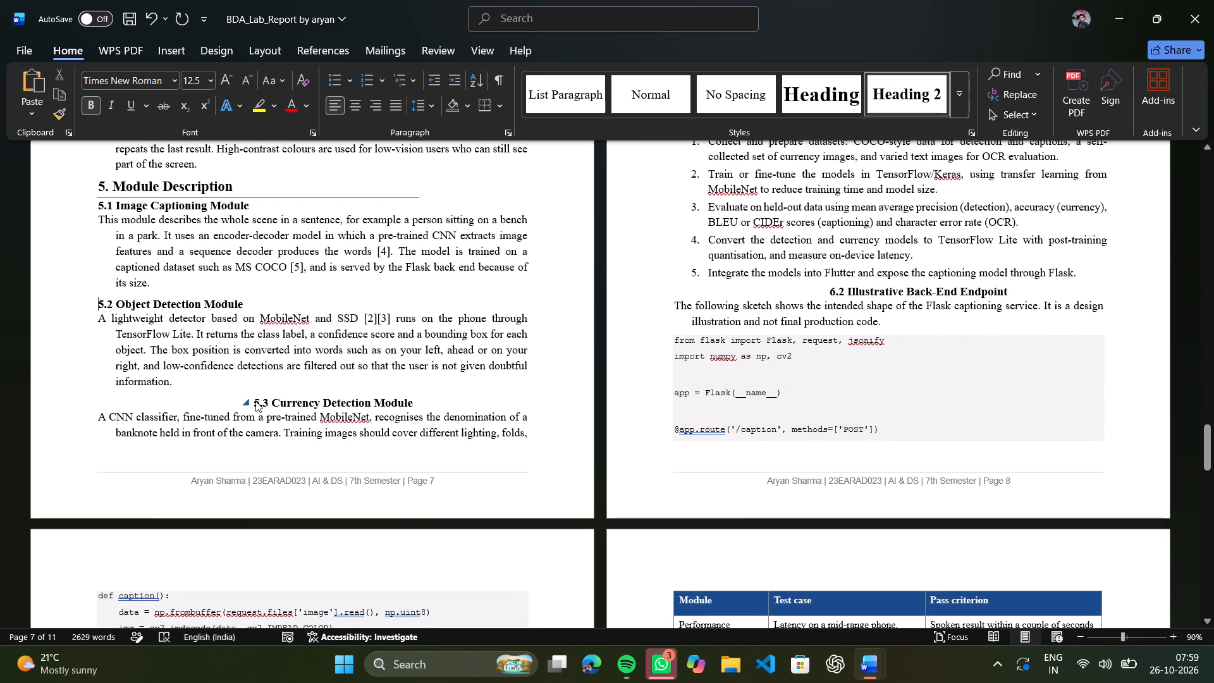
click(258, 405)
key(Left)
key(BackSpace)
key(BackSpace)
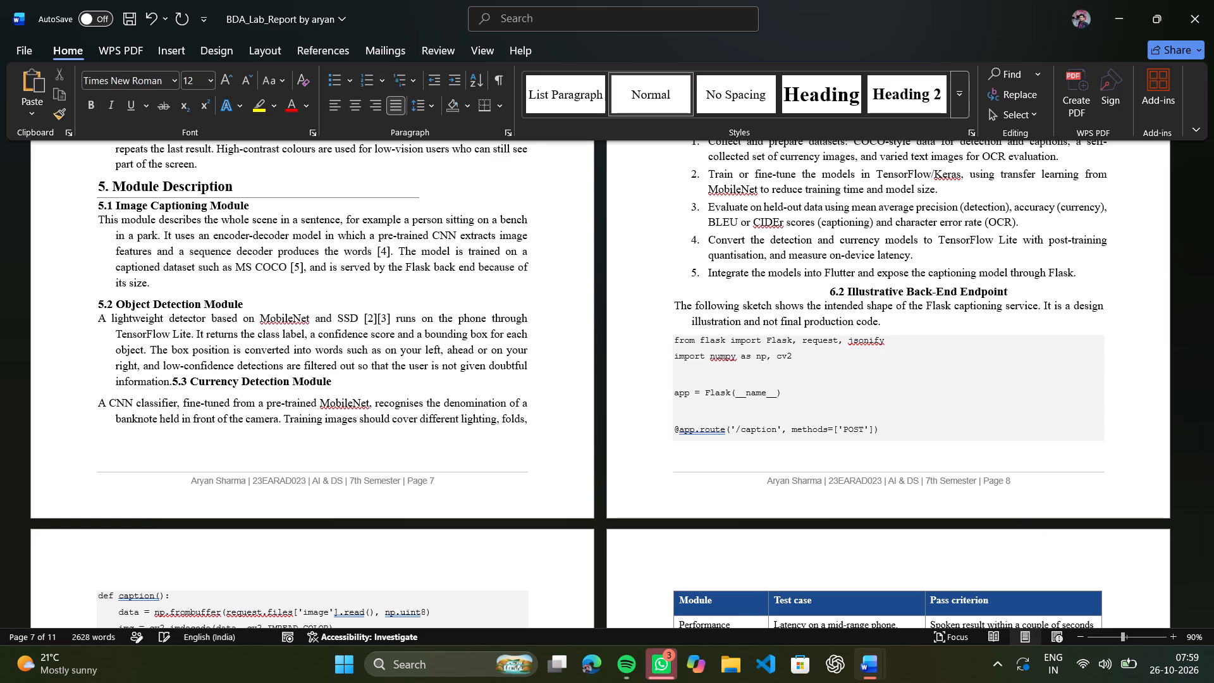
key(Return)
Remove the extra spacing above subheading 6.3 Team Responsibilities and its indent so it starts at the margin.
scroll(219, 477, down, 1)
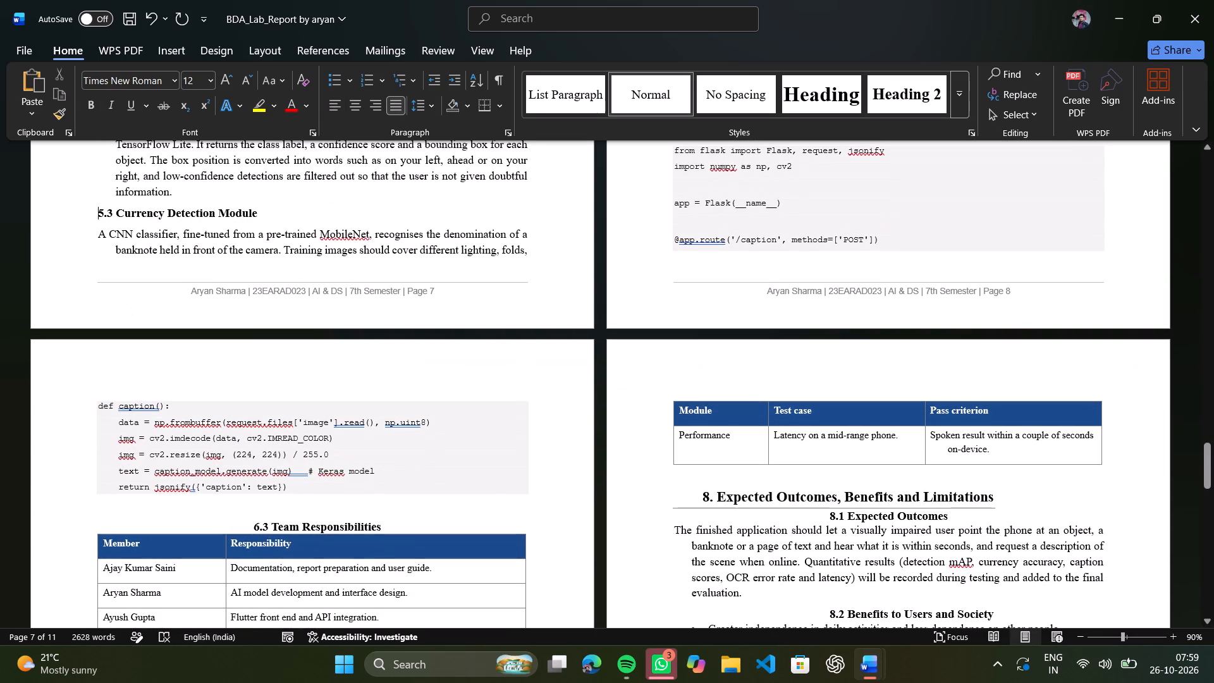
click(252, 529)
key(BackSpace)
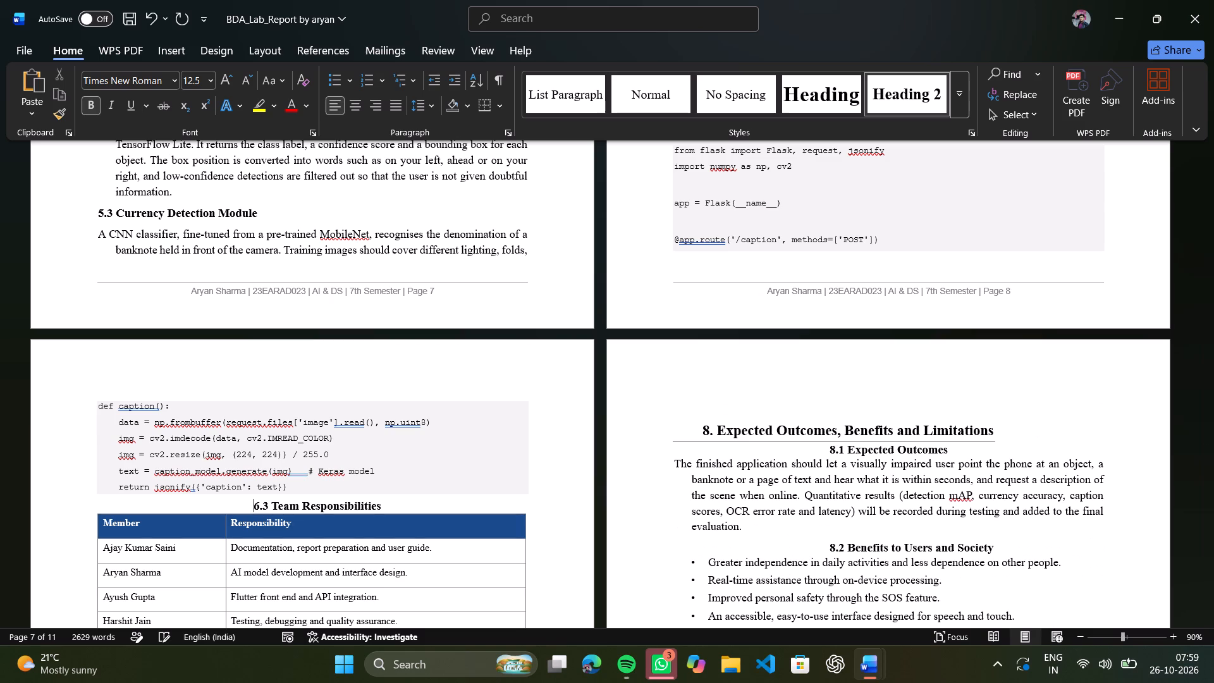
scroll(252, 529, up, 1)
key(BackSpace)
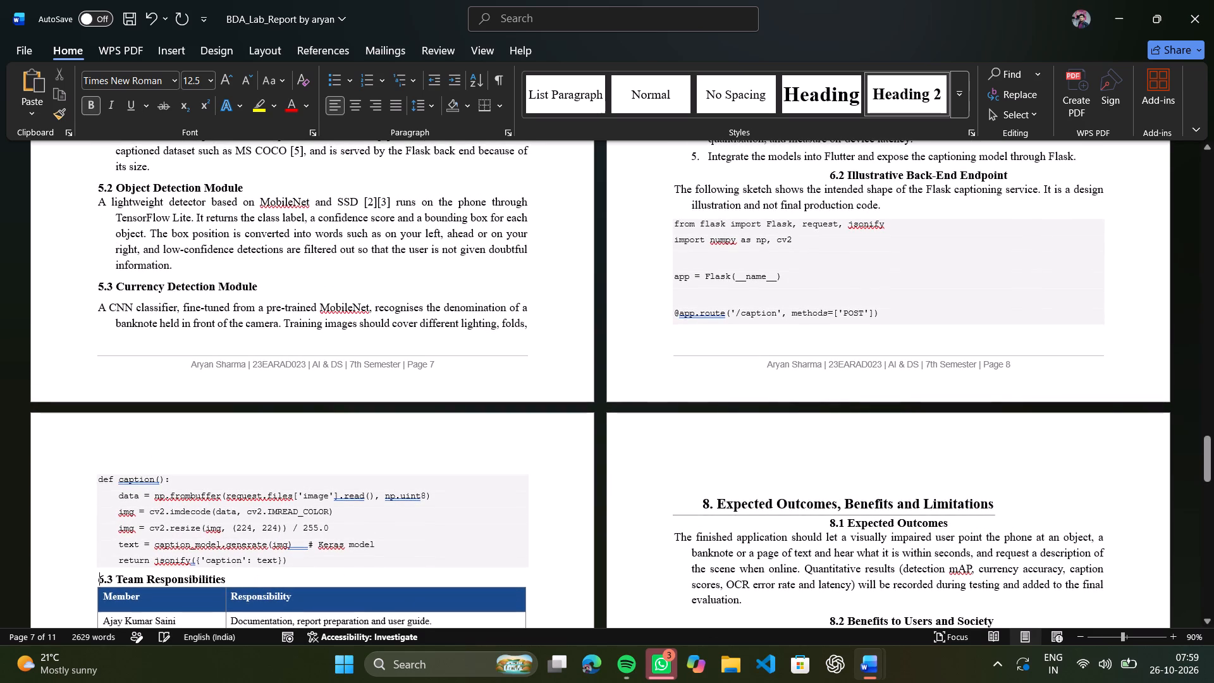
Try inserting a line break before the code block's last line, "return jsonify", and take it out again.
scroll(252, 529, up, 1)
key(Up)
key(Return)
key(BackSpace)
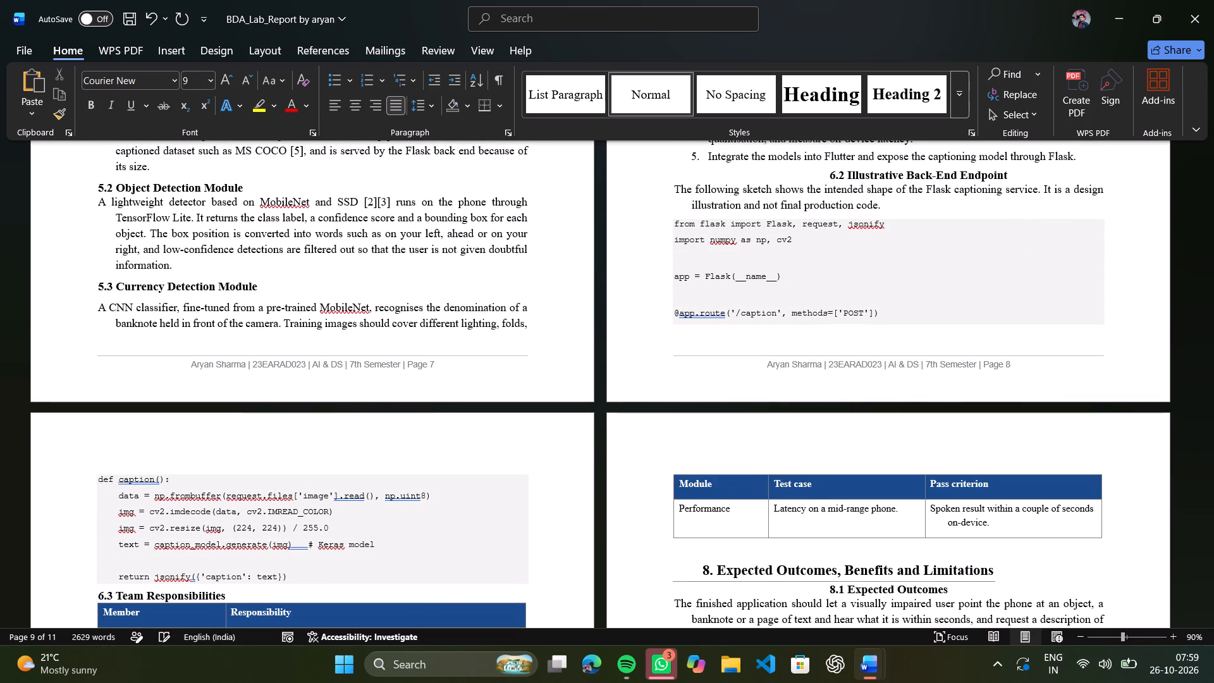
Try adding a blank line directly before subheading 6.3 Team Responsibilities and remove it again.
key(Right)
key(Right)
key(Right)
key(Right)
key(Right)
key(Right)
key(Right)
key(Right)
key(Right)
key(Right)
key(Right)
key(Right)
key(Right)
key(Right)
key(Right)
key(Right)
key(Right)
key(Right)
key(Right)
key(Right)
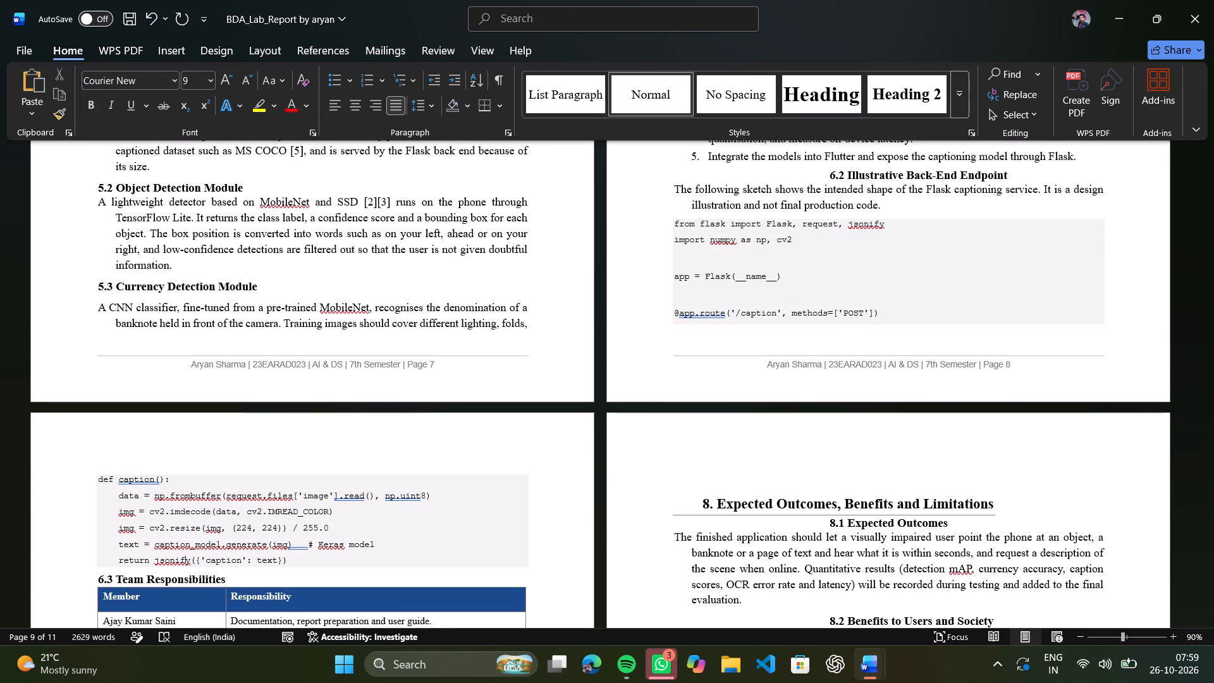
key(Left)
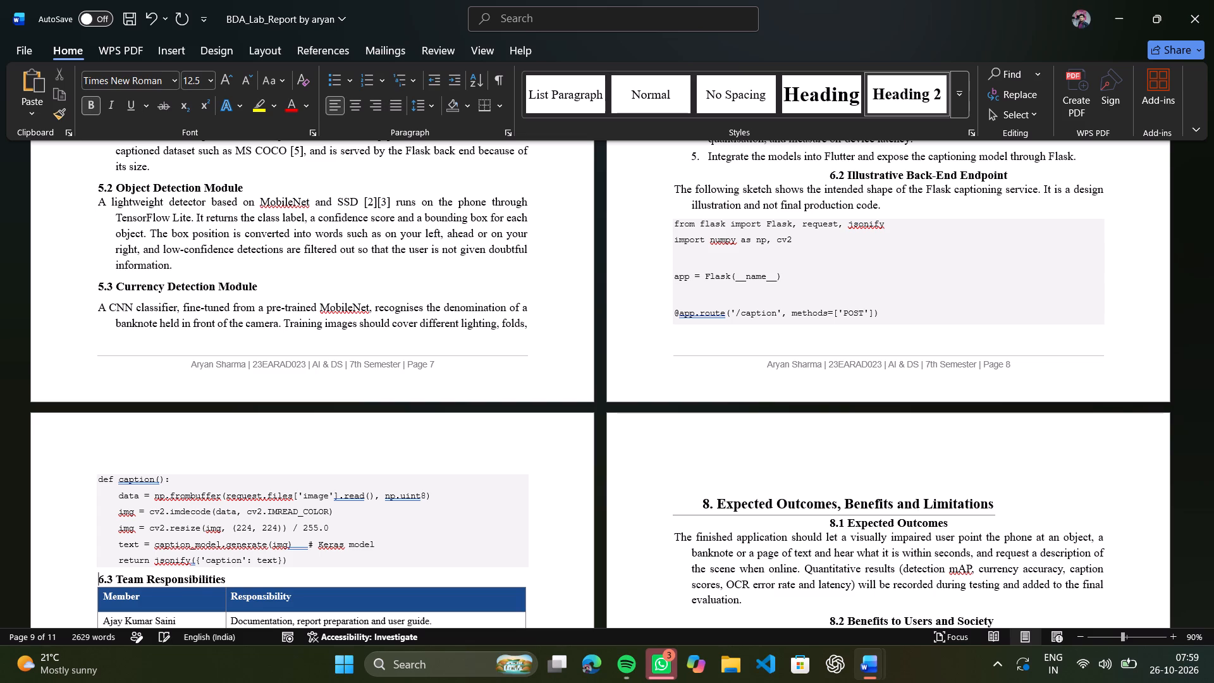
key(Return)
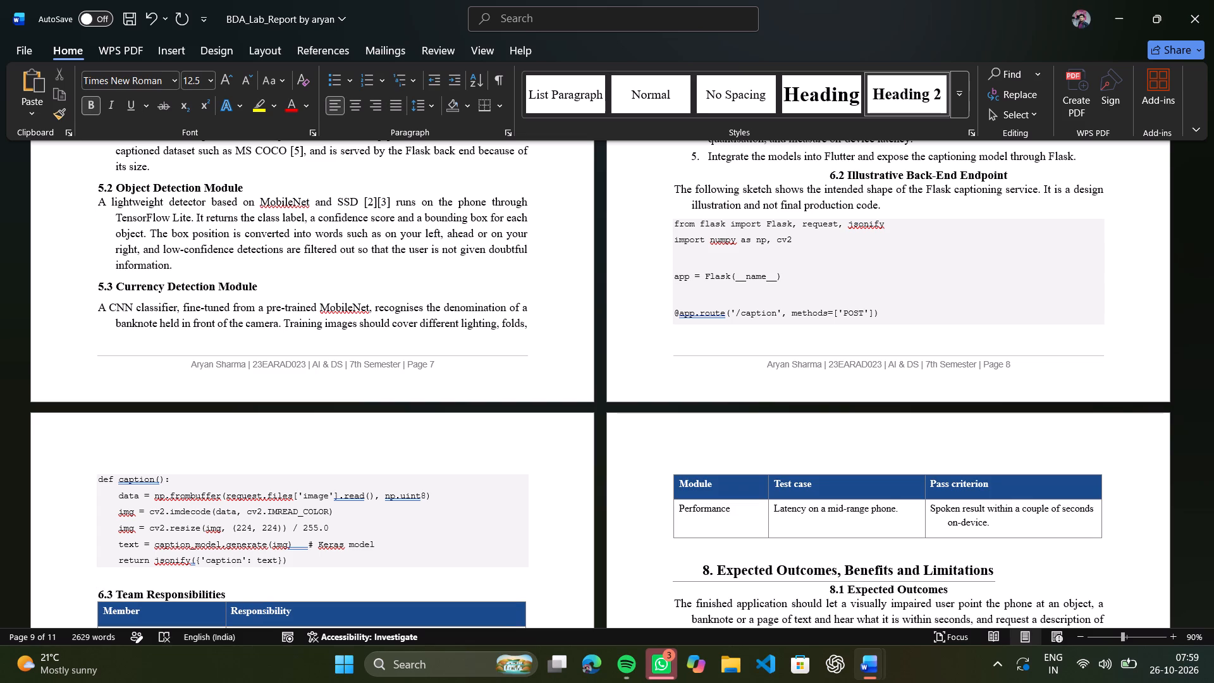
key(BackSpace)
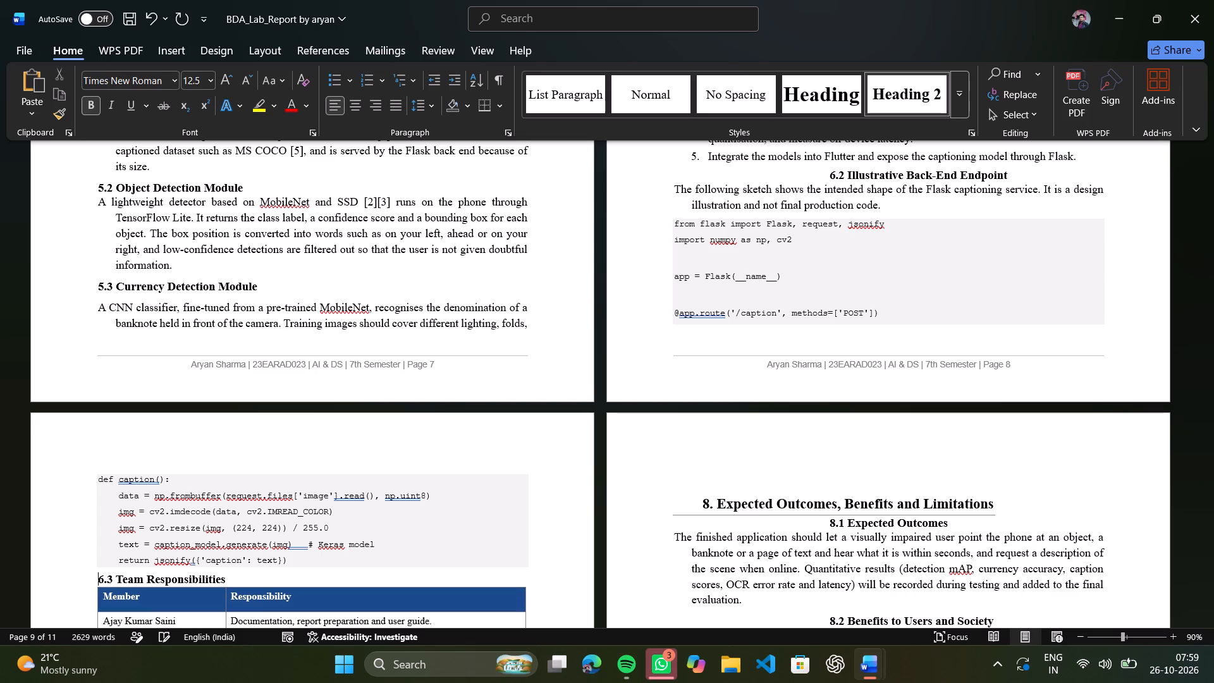
Insert a blank line after the code block's last line to separate it from subheading 6.3 Team Responsibilities.
scroll(252, 529, down, 1)
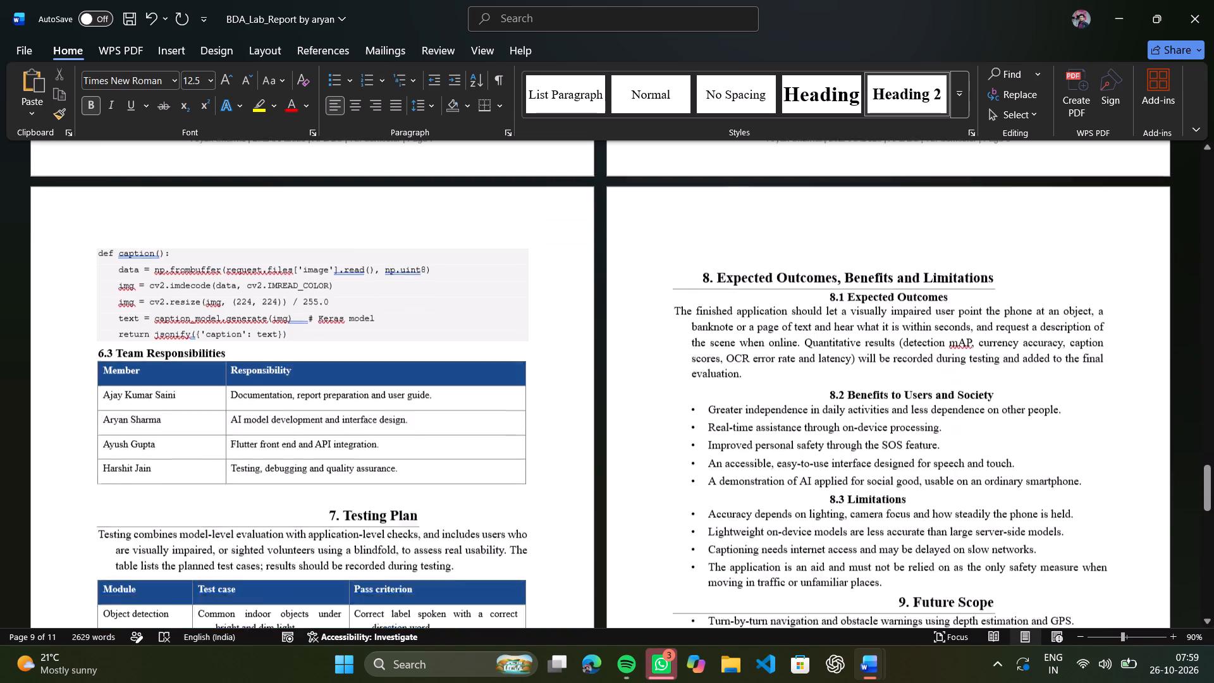
scroll(252, 529, down, 1)
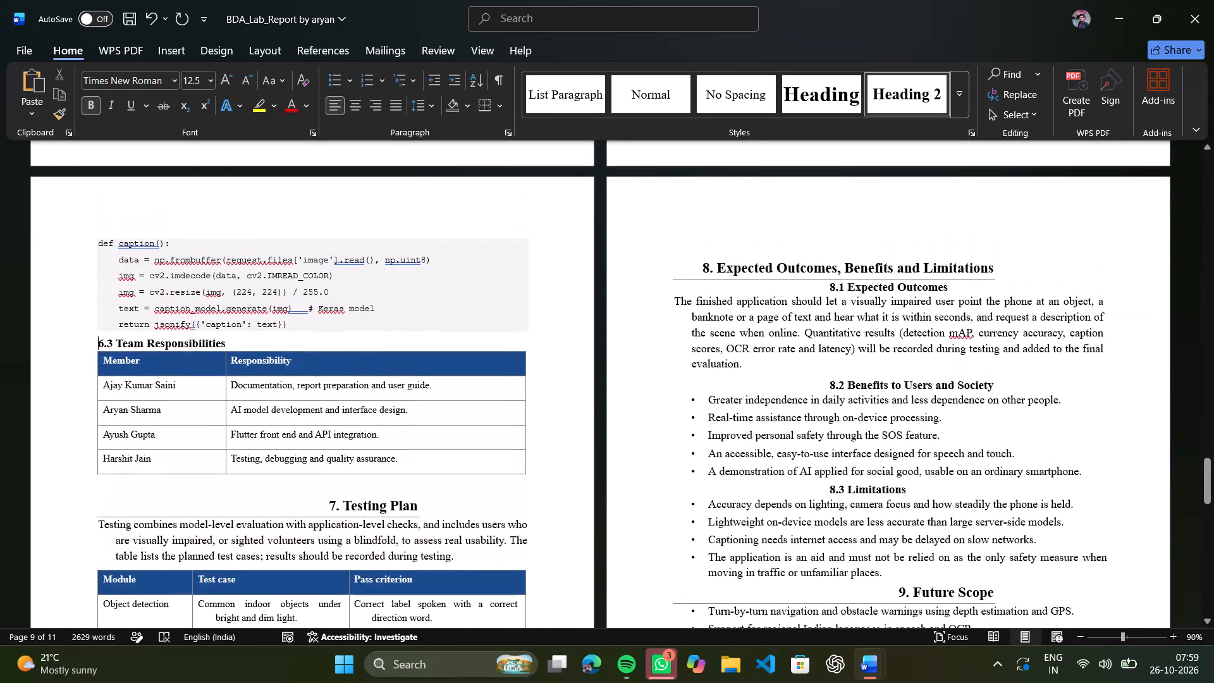
scroll(252, 529, down, 1)
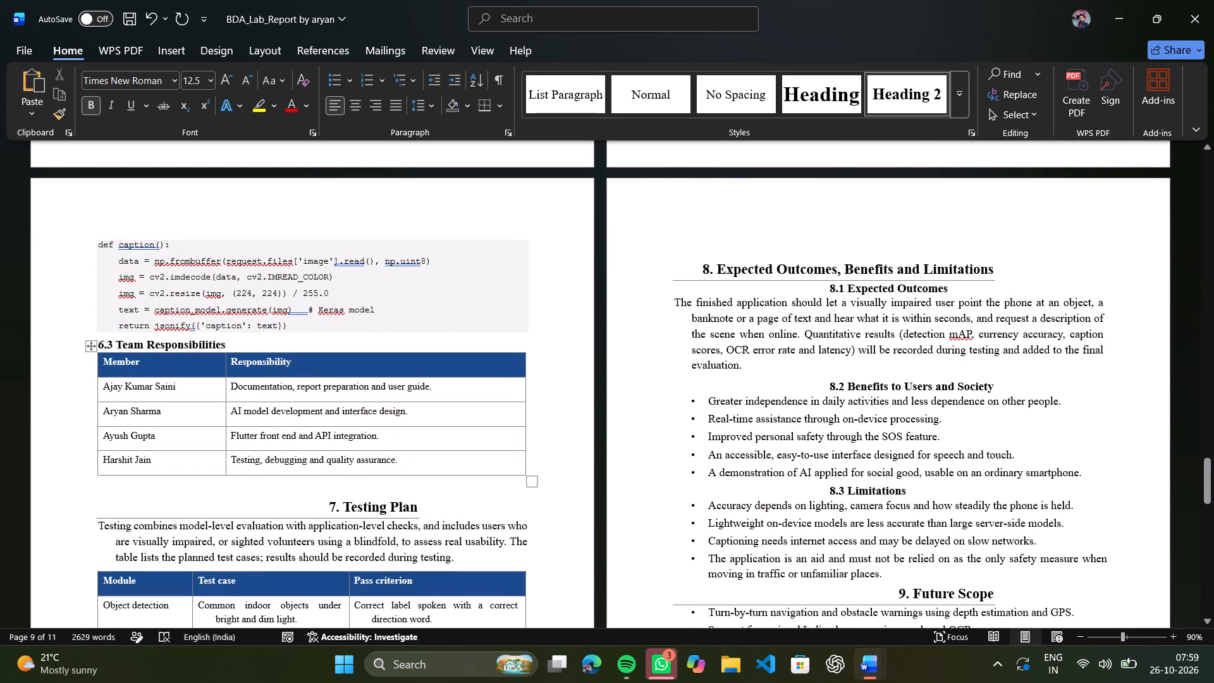
click(303, 336)
key(Return)
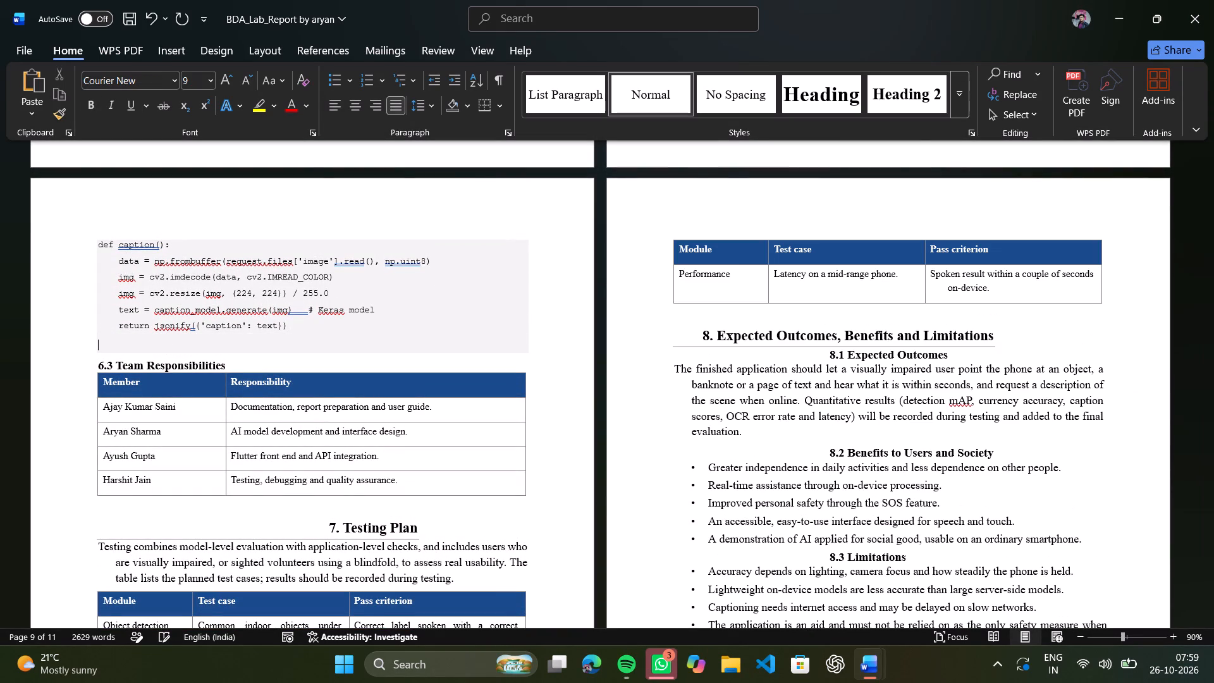
Left-align heading 7. Testing Plan at the margin, leaving one blank line between it and the Team Responsibilities table.
scroll(164, 372, down, 1)
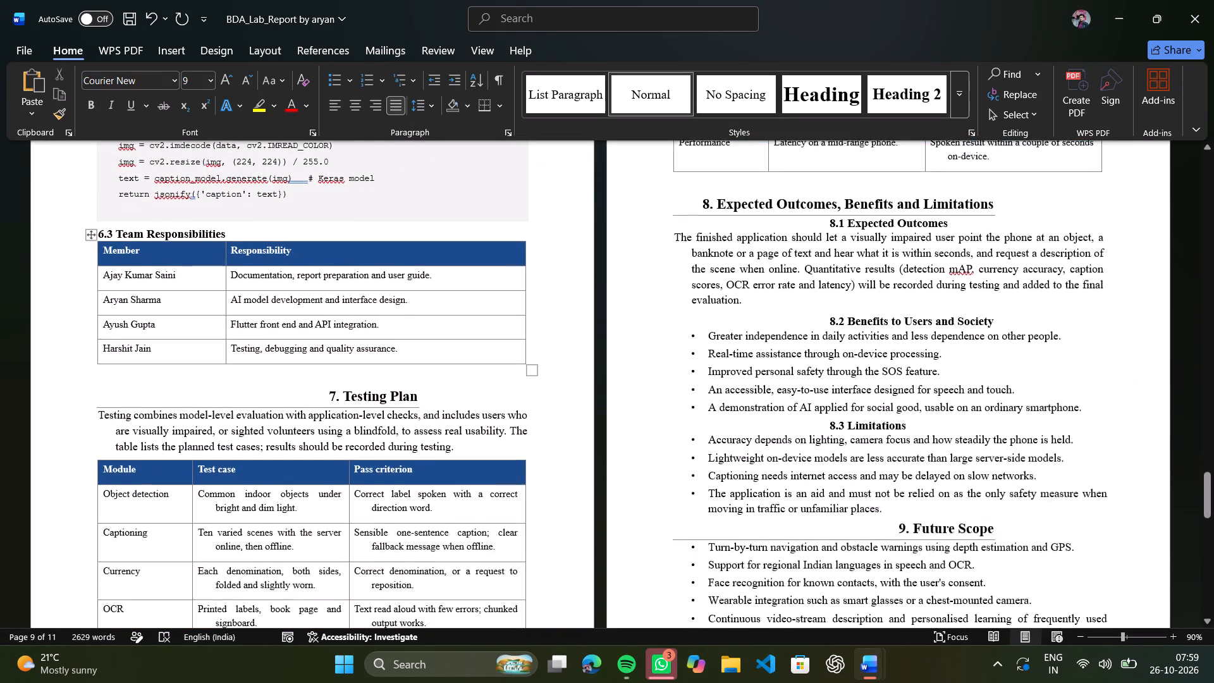
scroll(164, 372, down, 1)
click(307, 357)
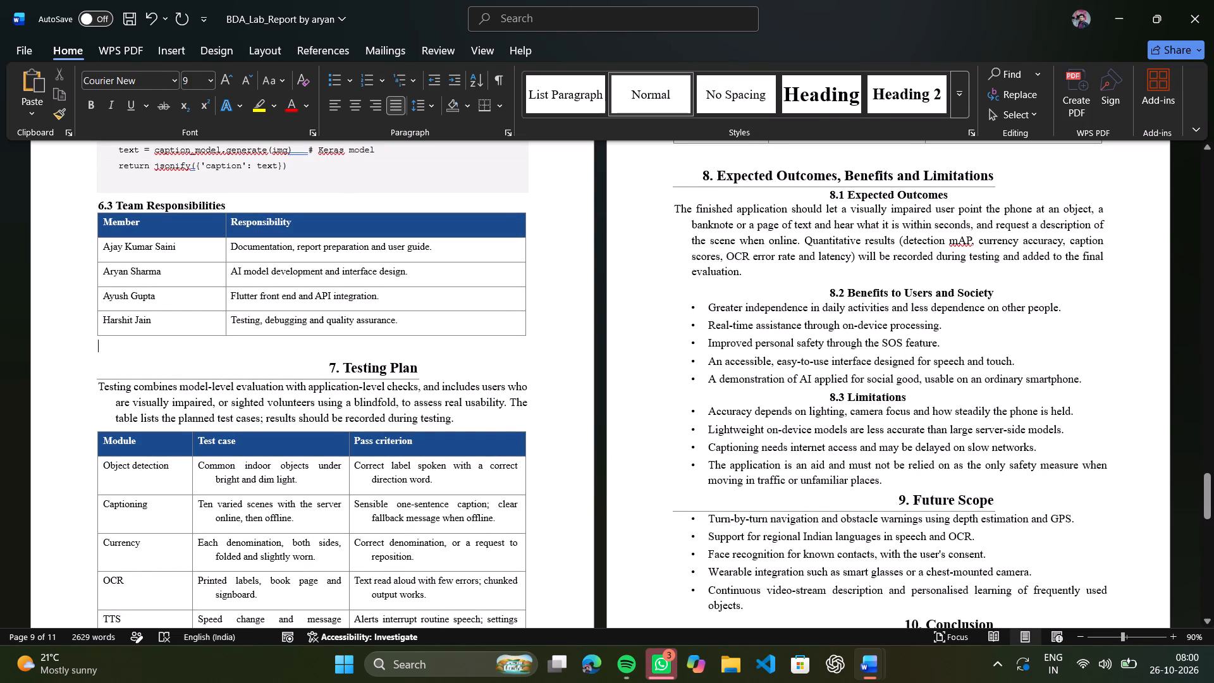
click(320, 369)
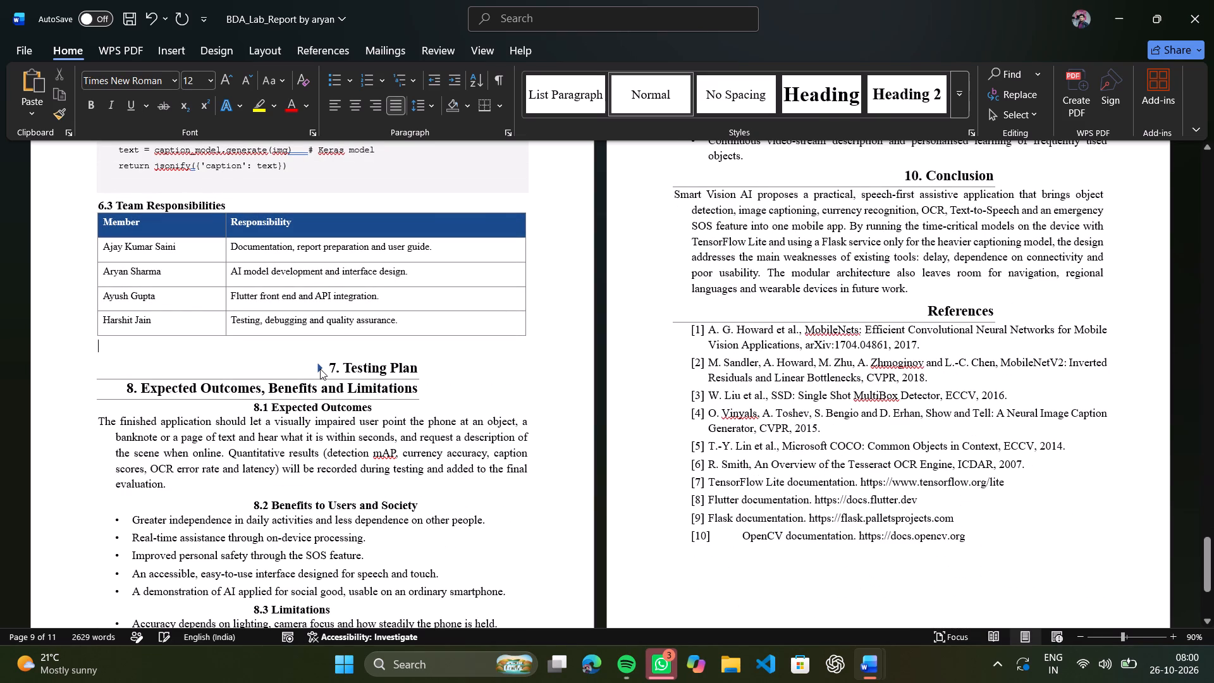
click(320, 369)
click(331, 370)
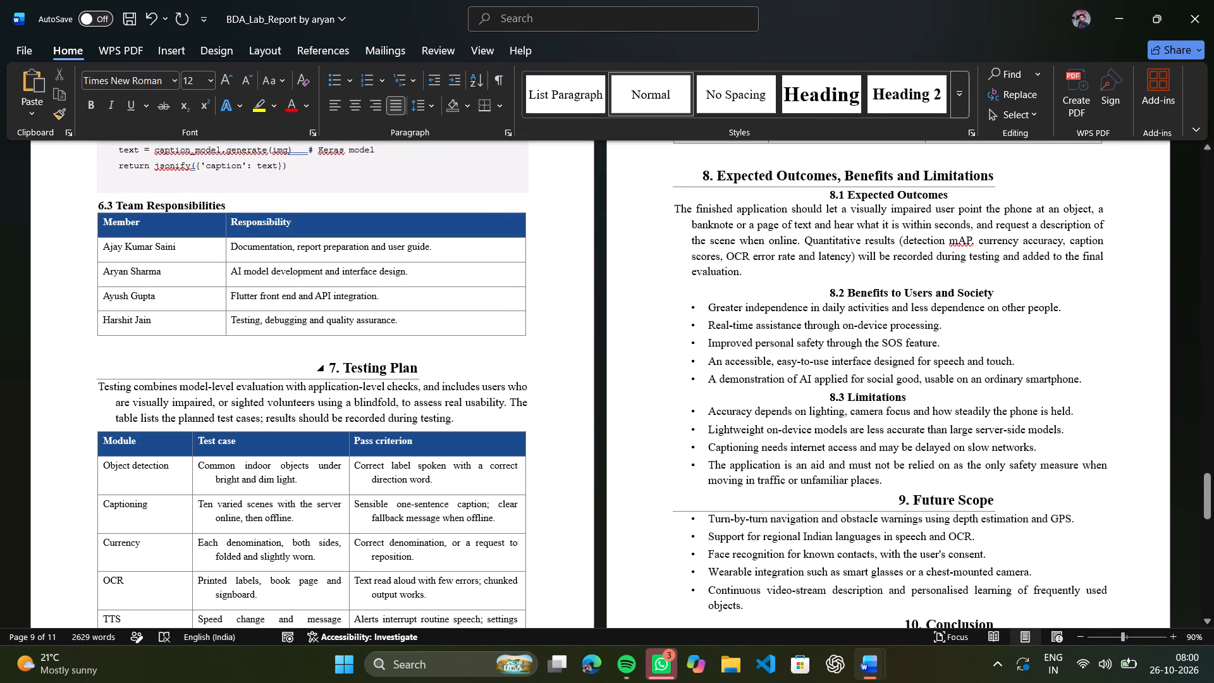
key(BackSpace)
key(BackSpace)
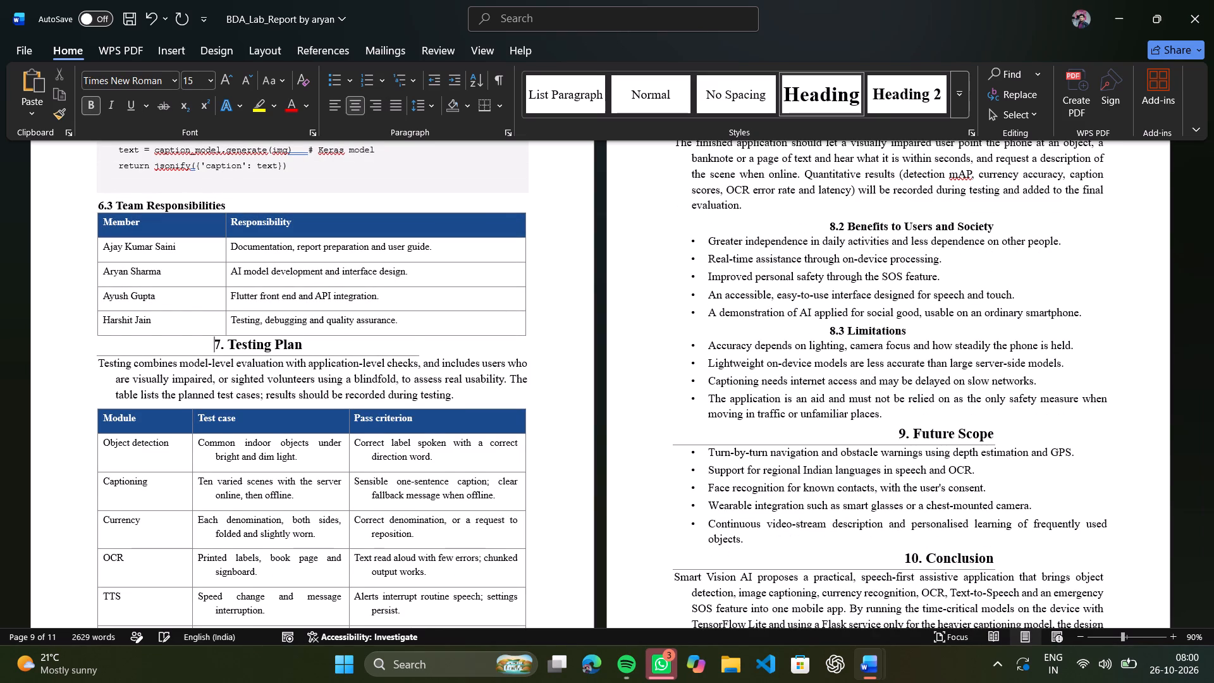
key(BackSpace)
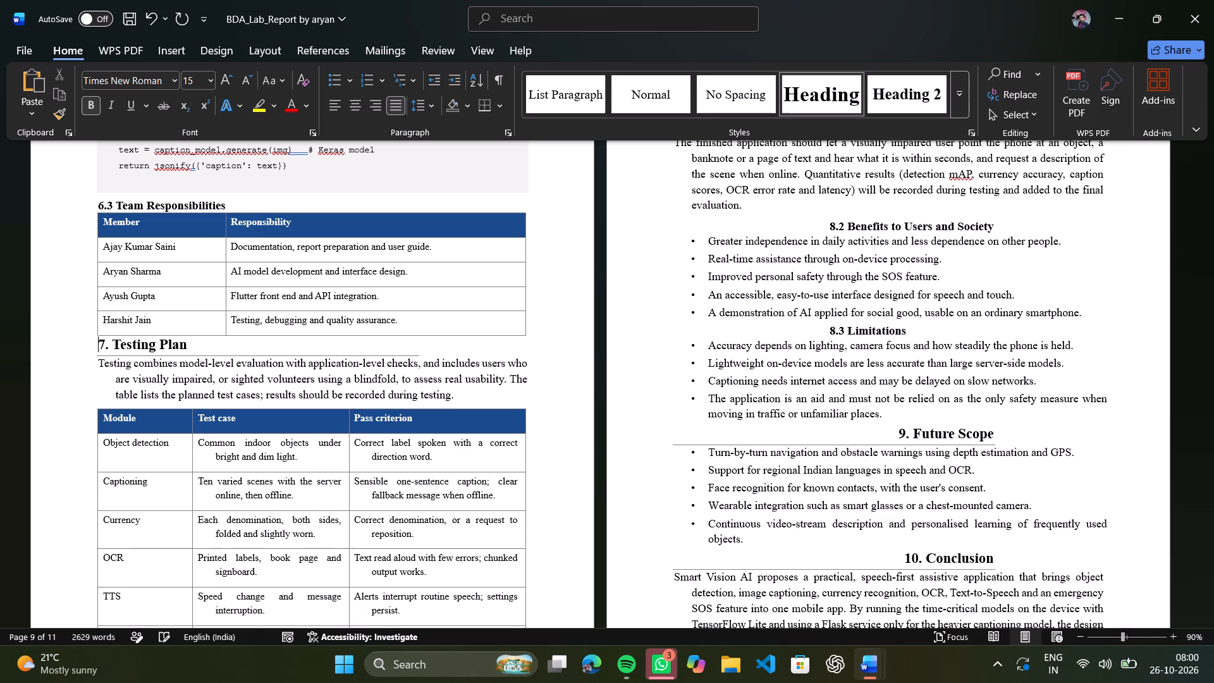
key(Return)
Widen the Team Responsibilities table under 6.3 so it extends slightly past the text's far margin.
scroll(331, 370, up, 1)
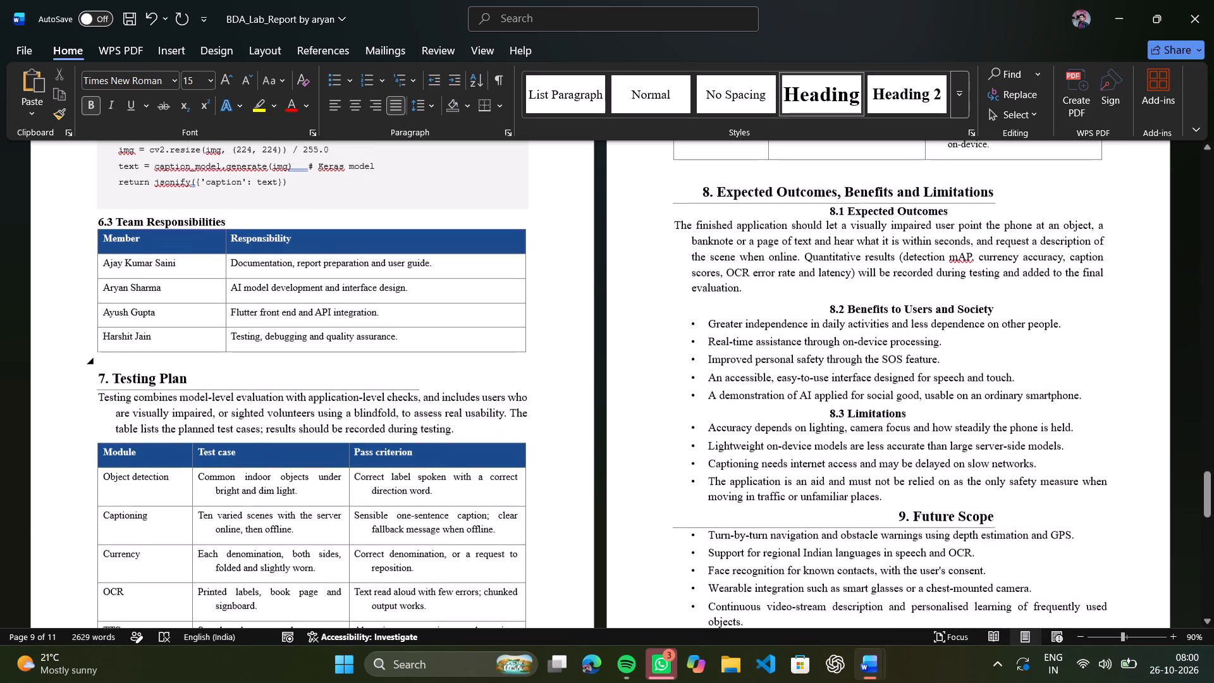
scroll(331, 370, up, 1)
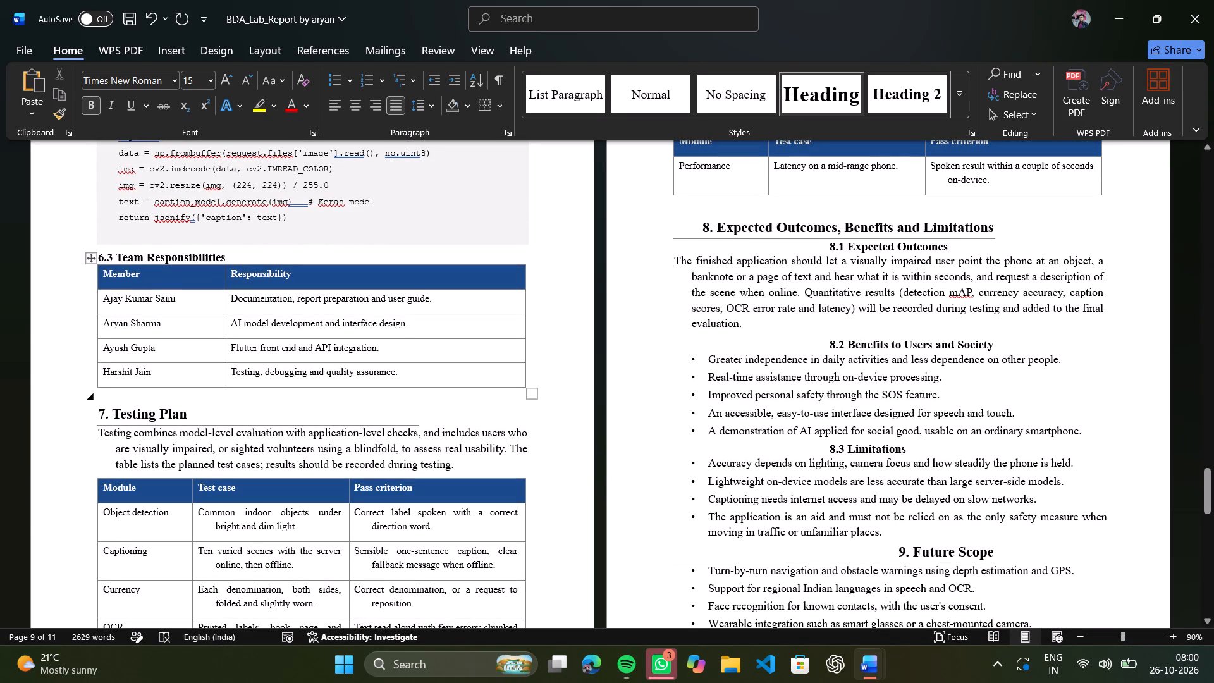
drag(537, 396, 539, 365)
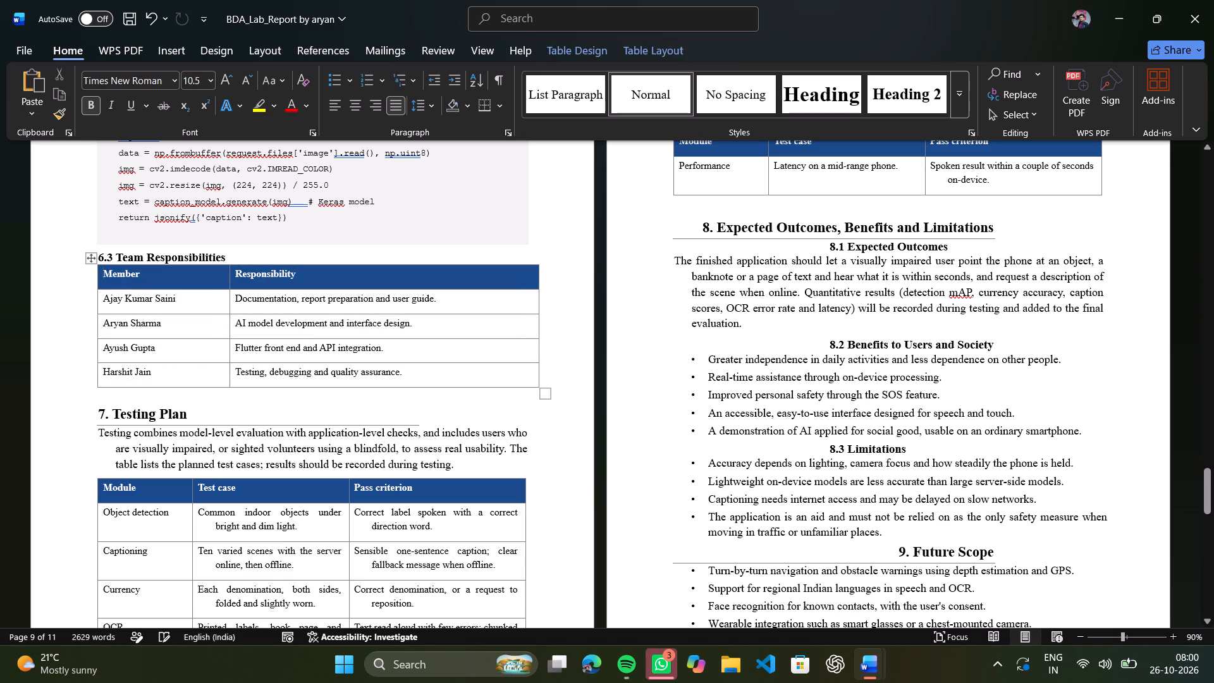
drag(542, 397, 552, 339)
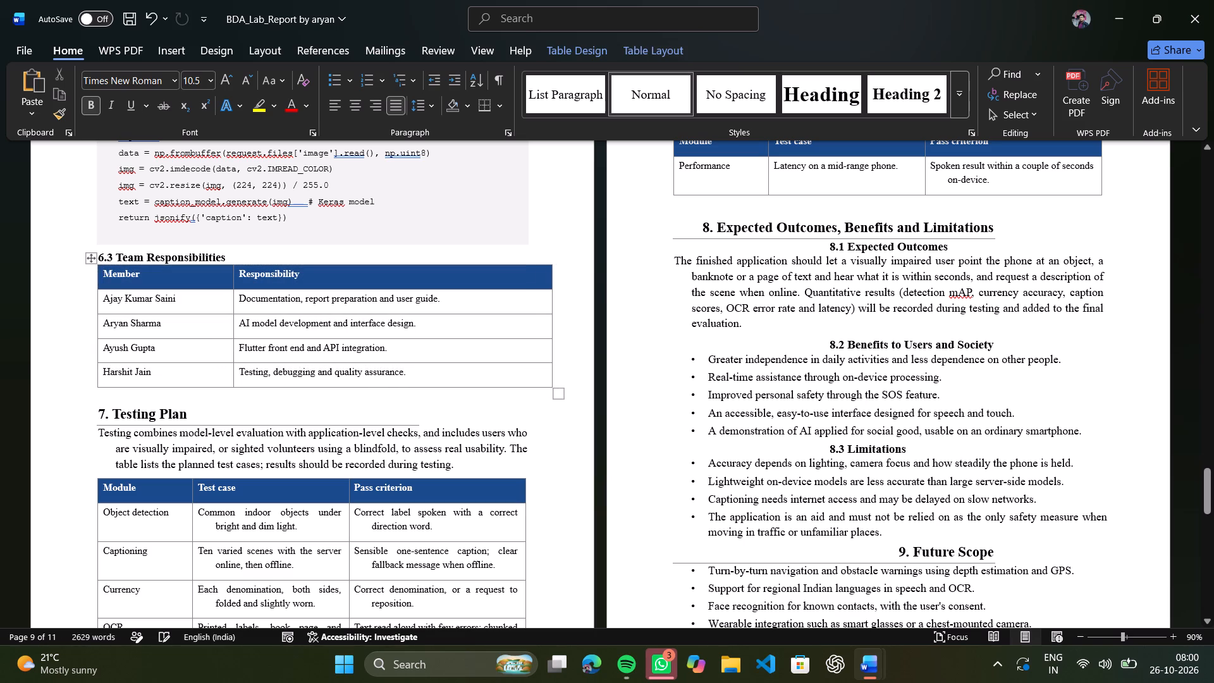
Resize the Testing Plan test-case table to make it slightly narrower than the body text.
scroll(539, 508, down, 2)
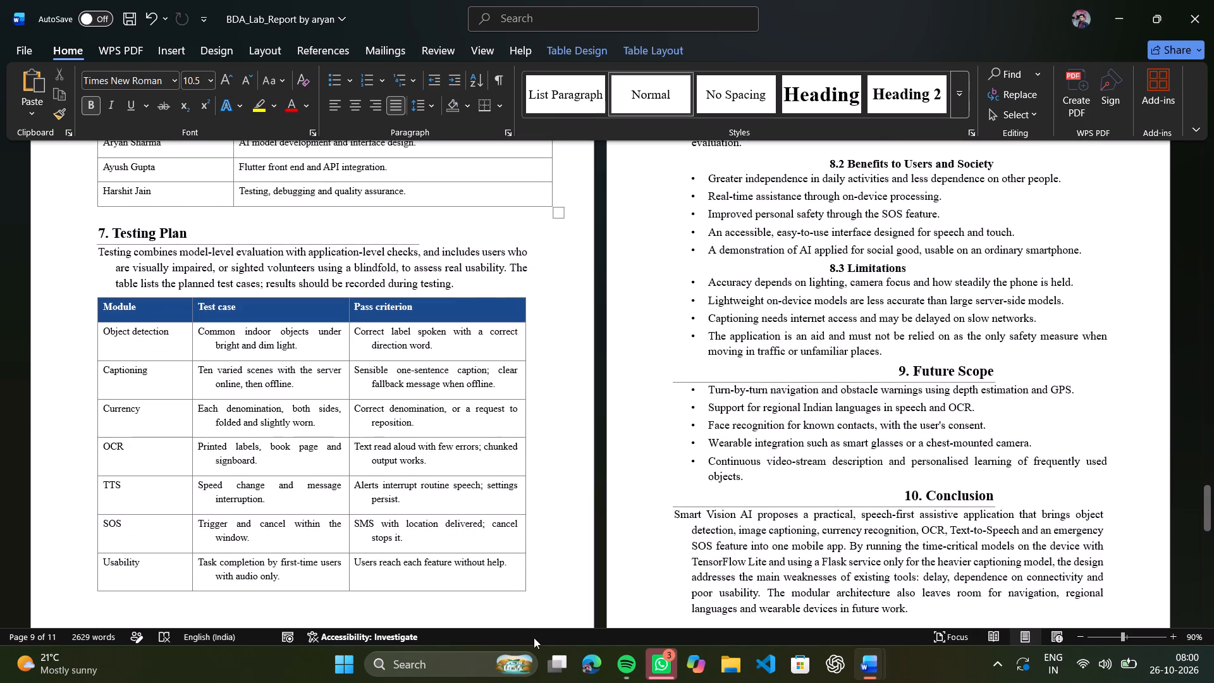
scroll(569, 534, up, 1)
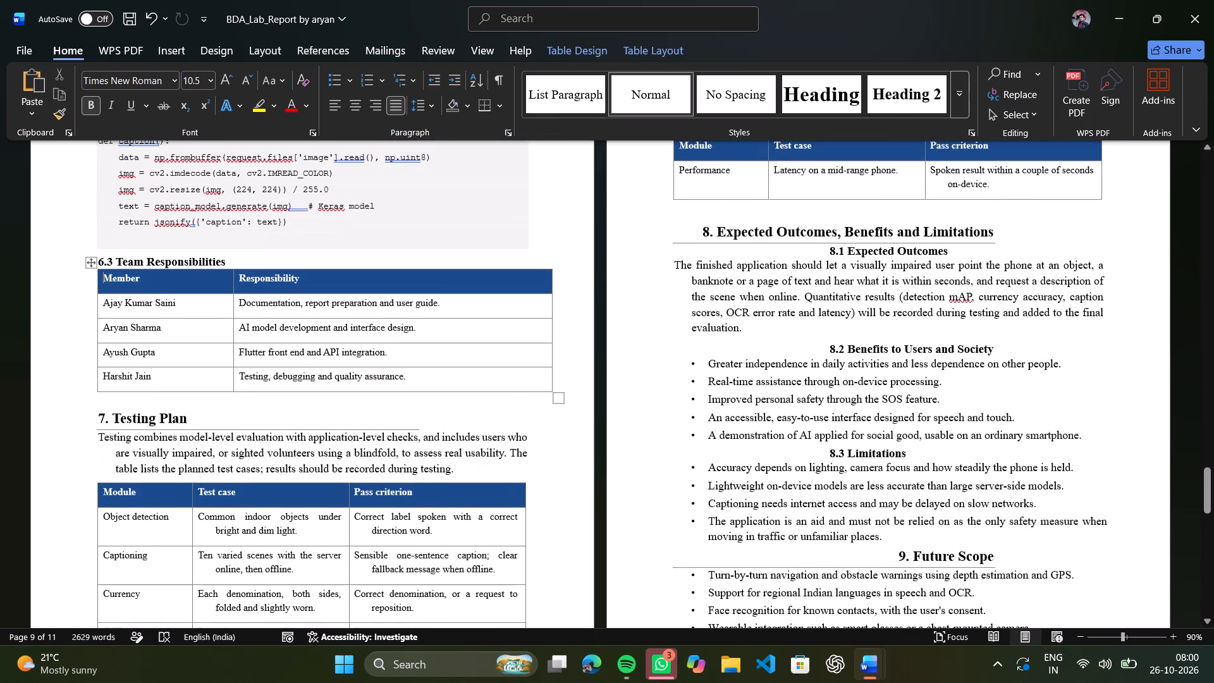
click(1007, 190)
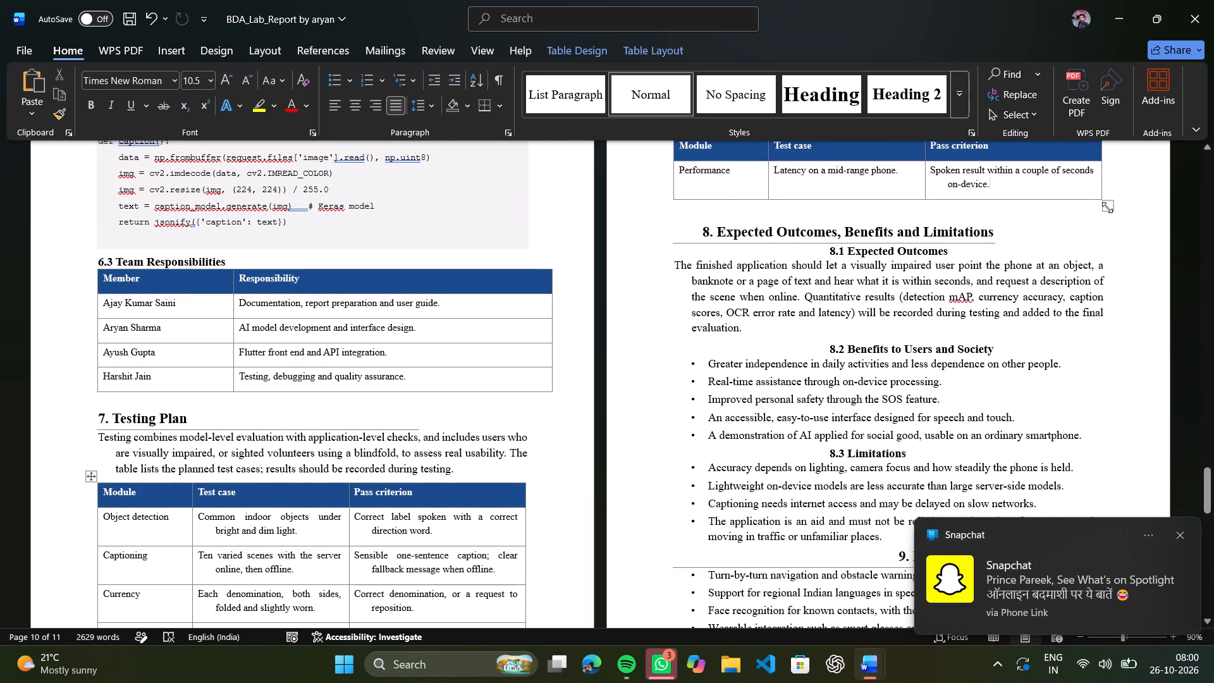
drag(1107, 207, 1064, 144)
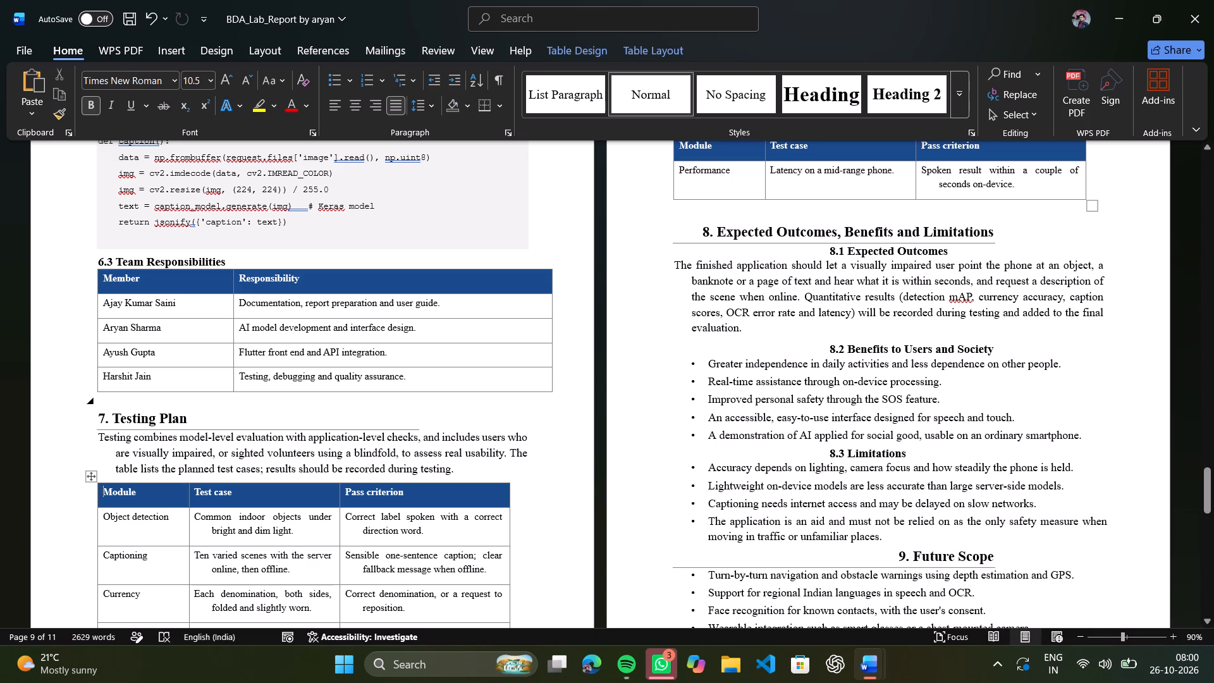
Look through the report's pages to check the layout and find headings and subheadings that are not left-aligned.
scroll(432, 405, down, 1)
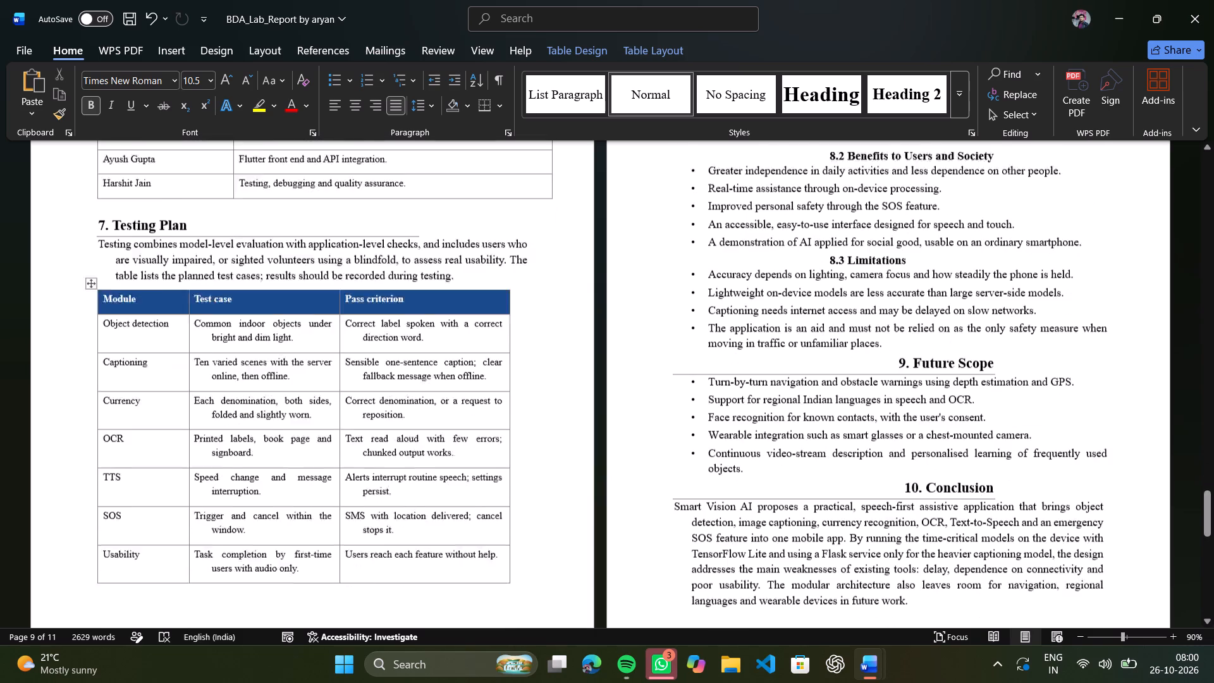
scroll(432, 405, down, 1)
scroll(432, 405, up, 1)
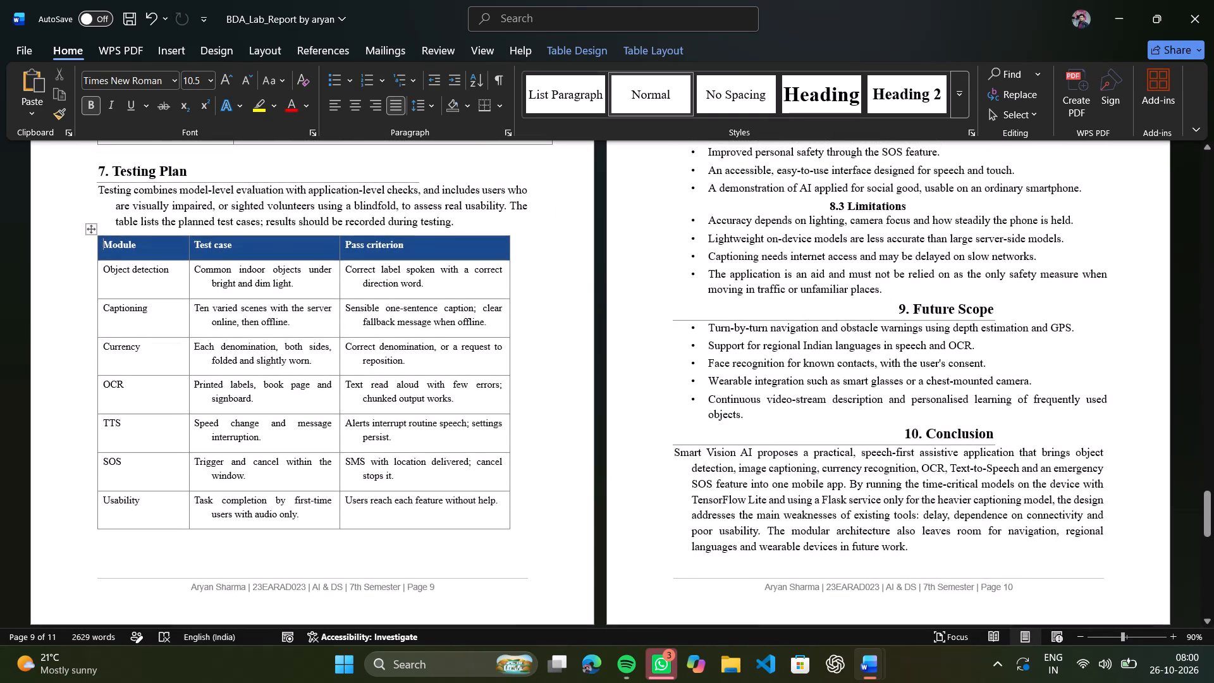
scroll(432, 405, up, 4)
ctrl+scroll(432, 405, down, 1)
ctrl+scroll(432, 405, up, 1)
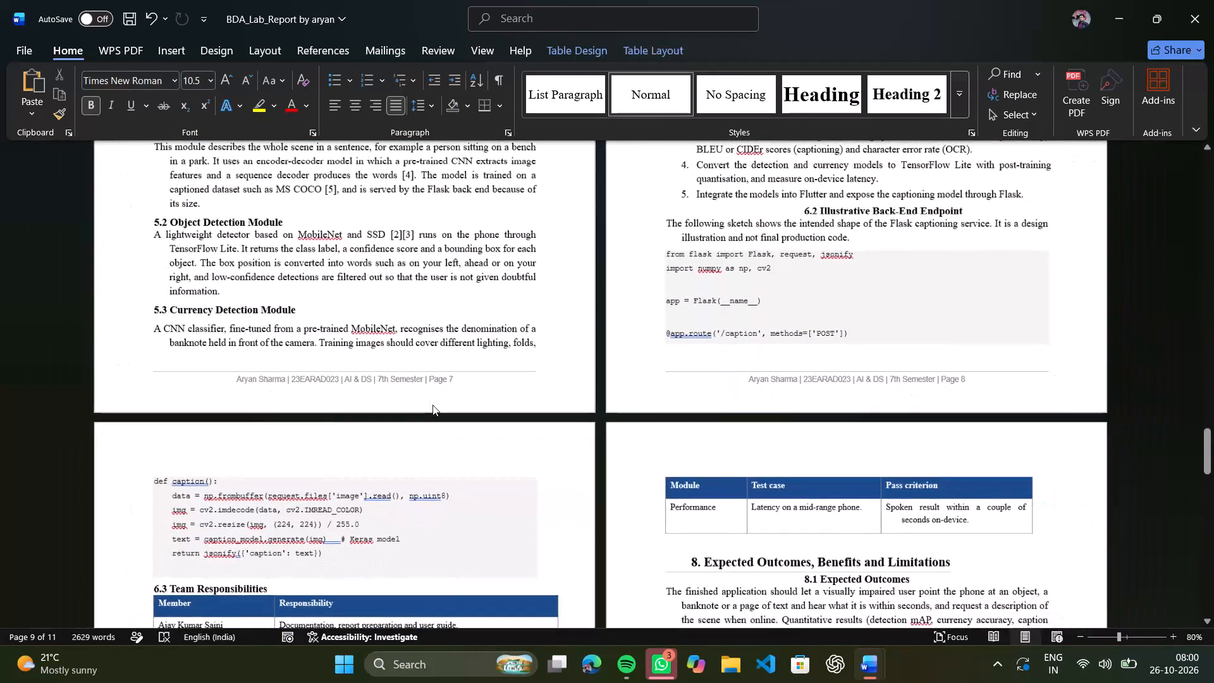
ctrl+scroll(432, 405, up, 1)
scroll(432, 405, up, 13)
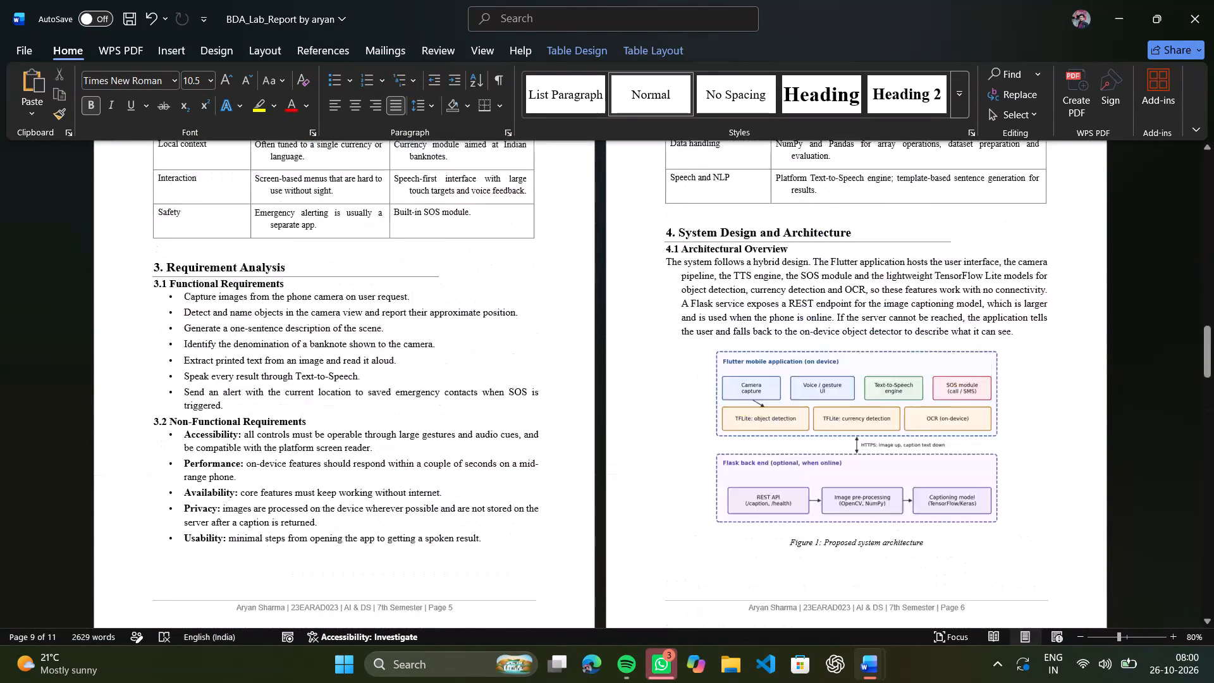
scroll(432, 405, up, 5)
scroll(432, 405, down, 1)
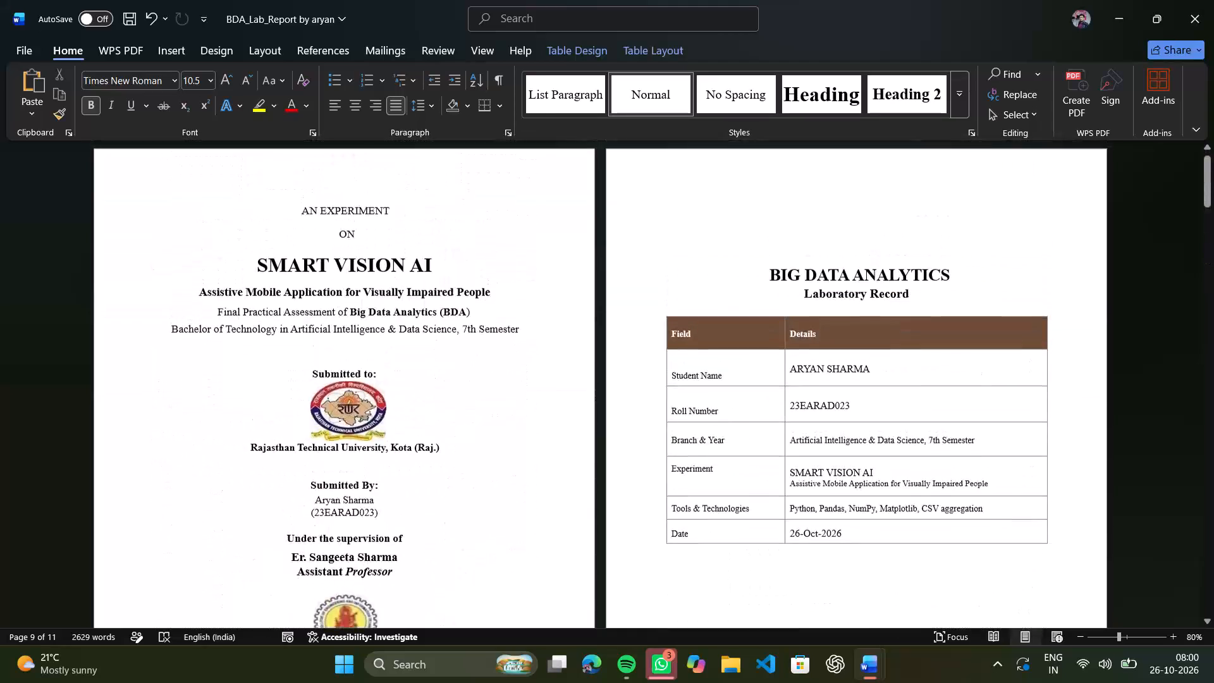
scroll(432, 405, down, 5)
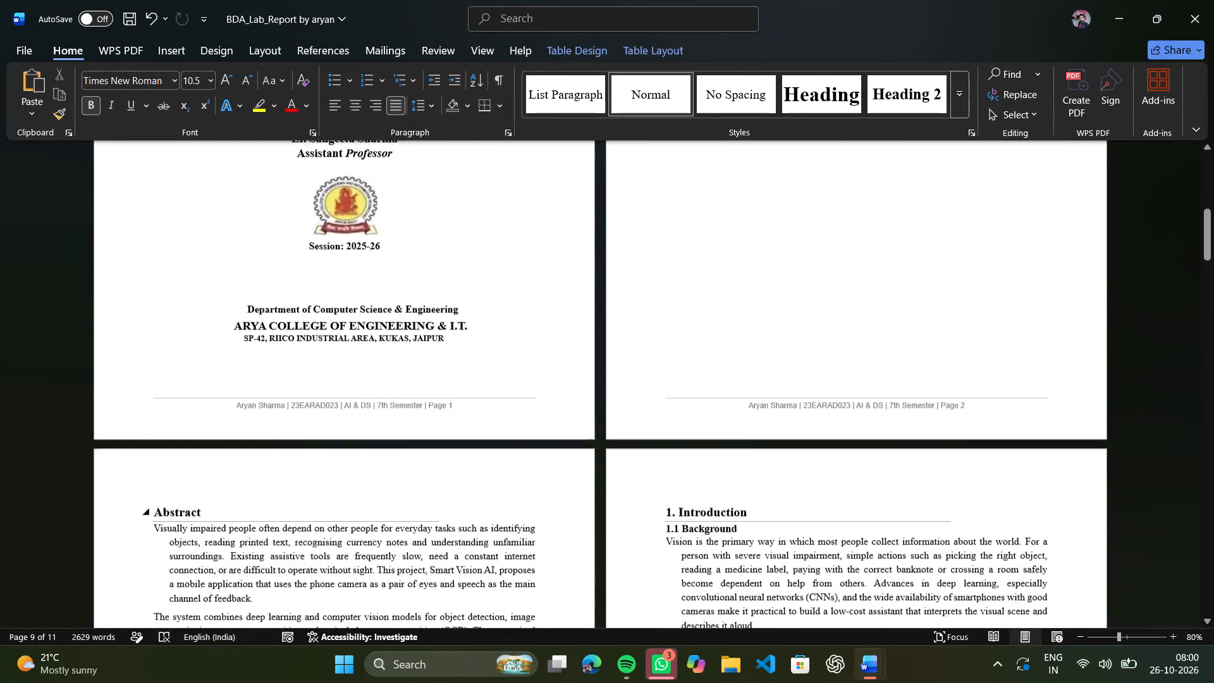
scroll(432, 405, down, 6)
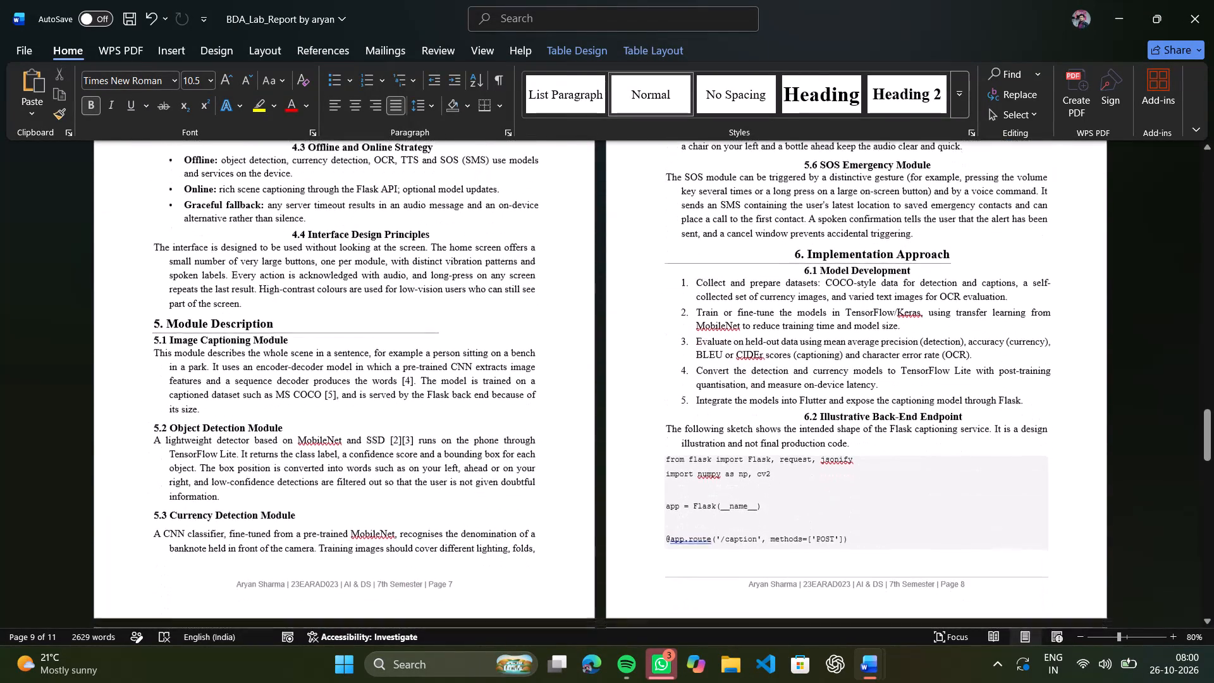
scroll(432, 405, up, 2)
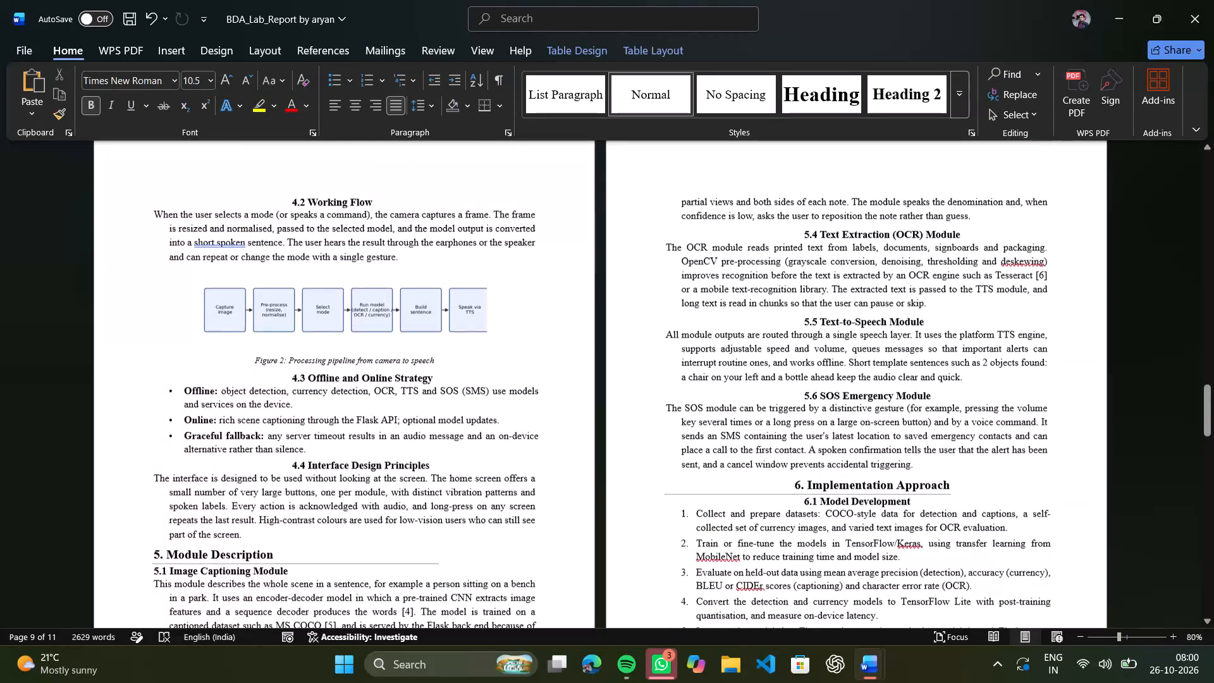
scroll(432, 405, up, 3)
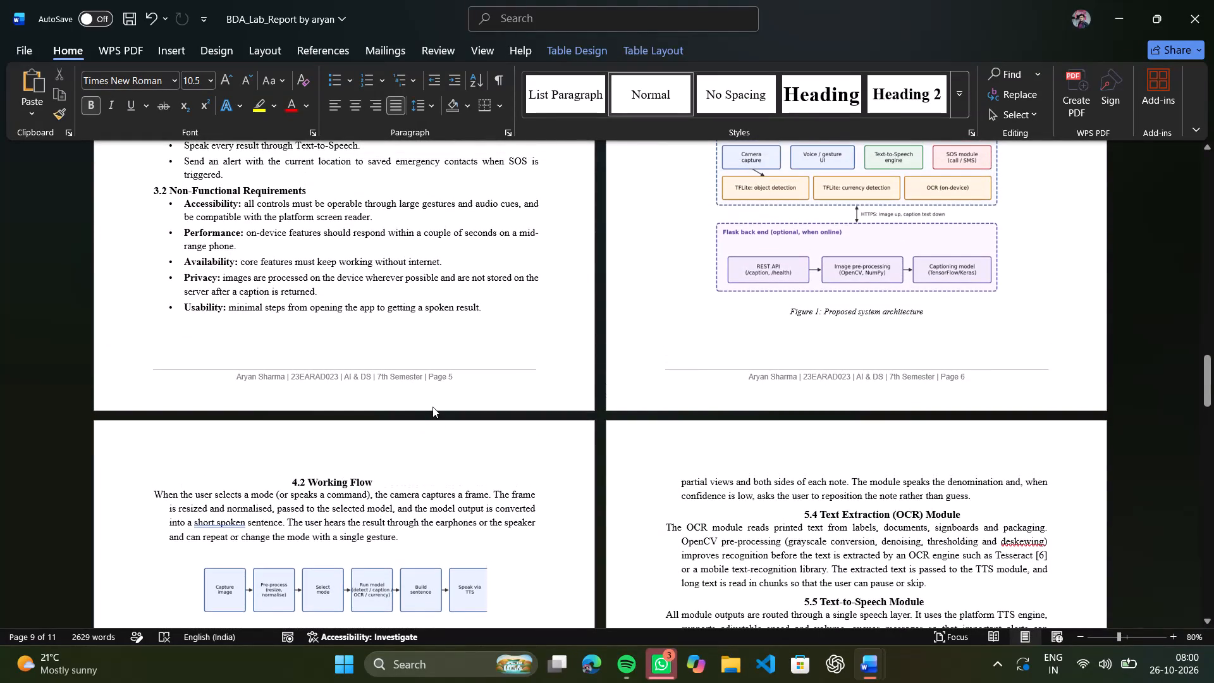
scroll(432, 407, up, 1)
scroll(285, 682, up, 1)
Left-align subheadings 4.2 Working Flow and 5.4 Text Extraction (OCR) Module at the margin.
click(292, 484)
key(BackSpace)
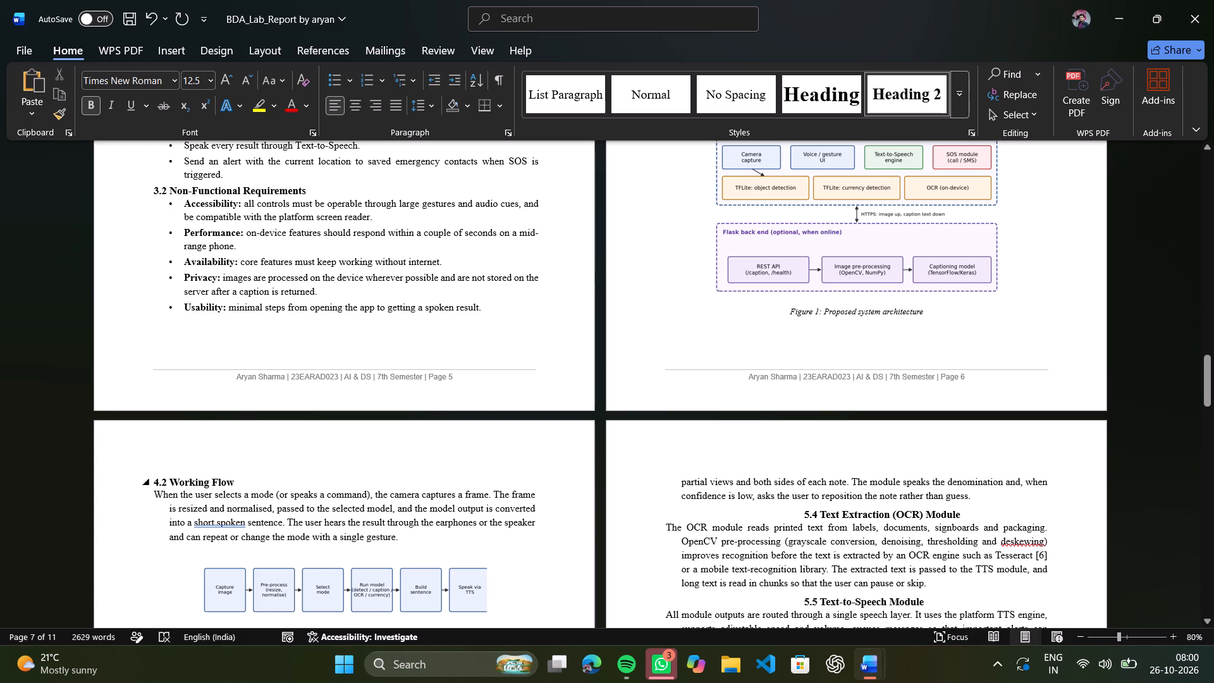
click(799, 516)
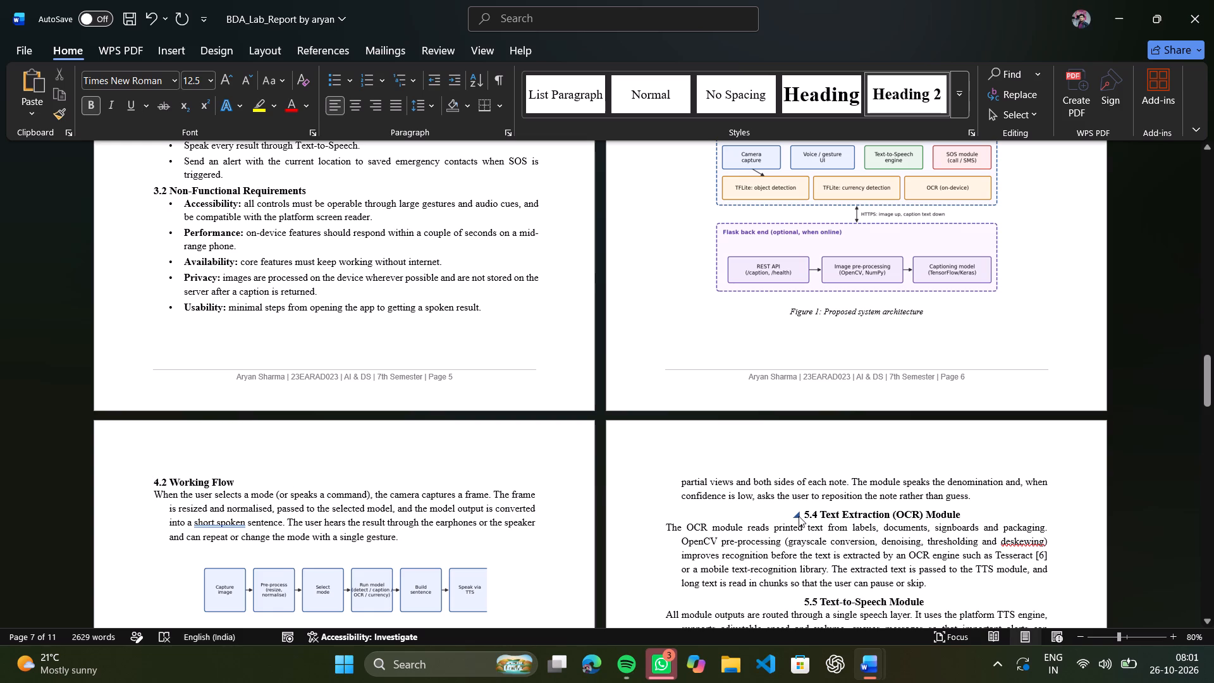
click(803, 516)
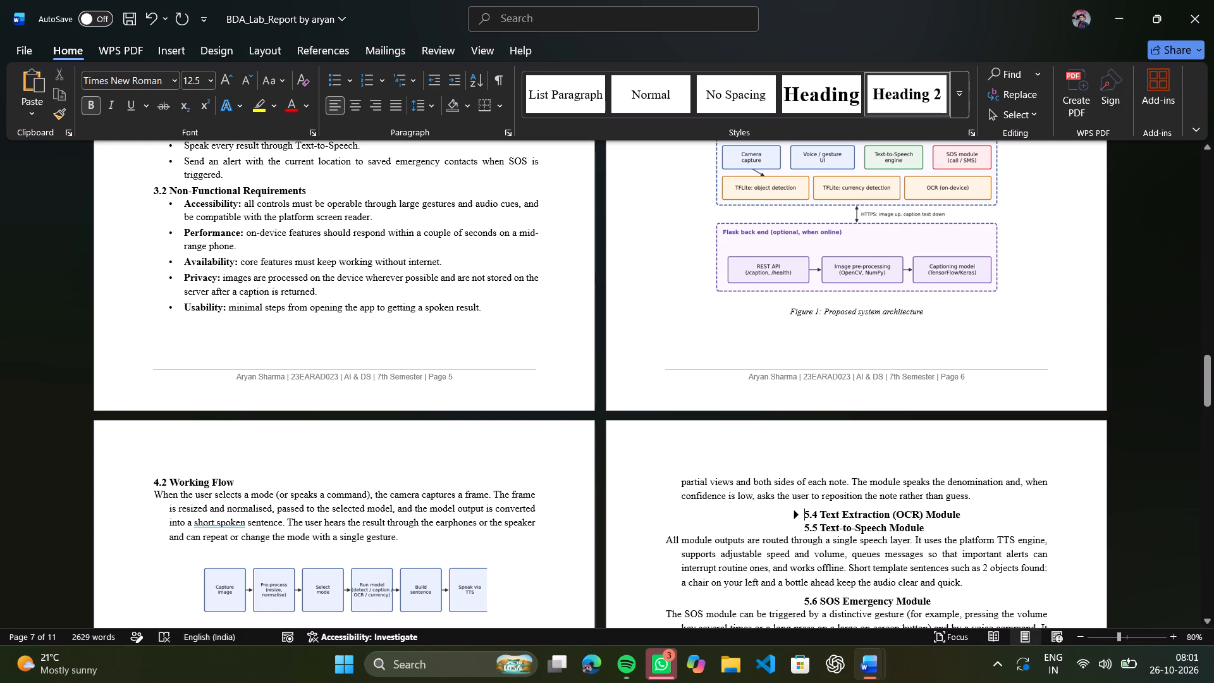
key(BackSpace)
key(BackSpace)
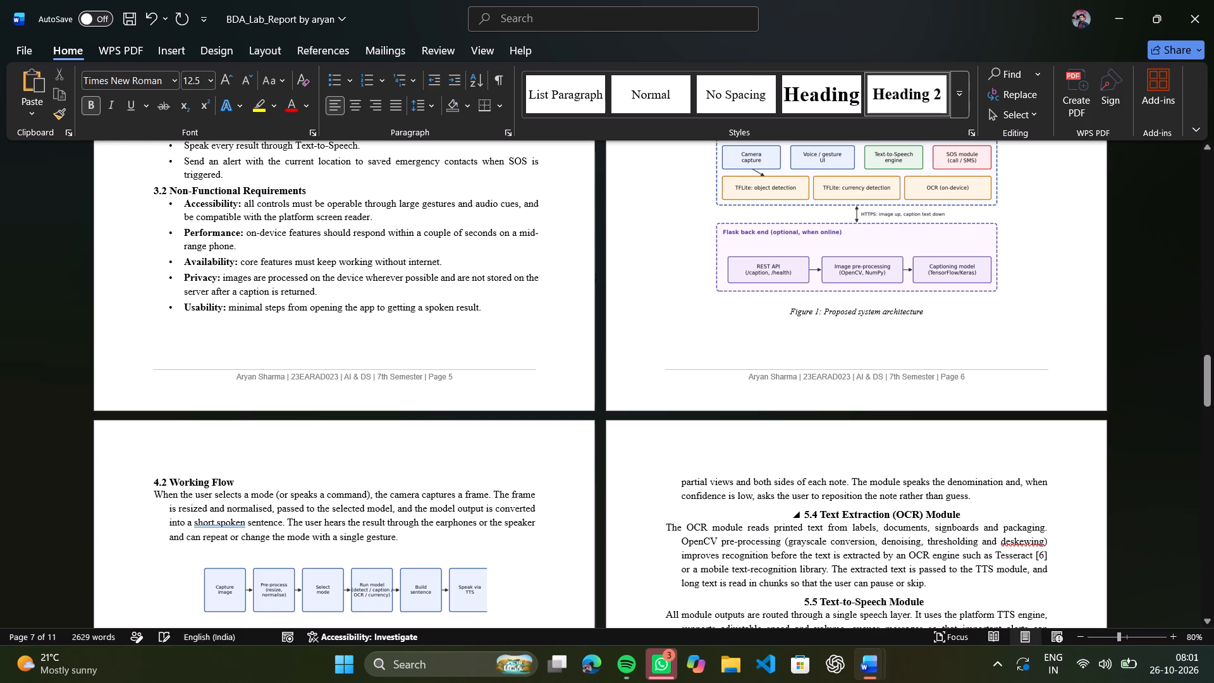
Left-align subheading 5.5 Text-to-Speech Module at the margin, keeping its body text expanded.
scroll(757, 594, down, 1)
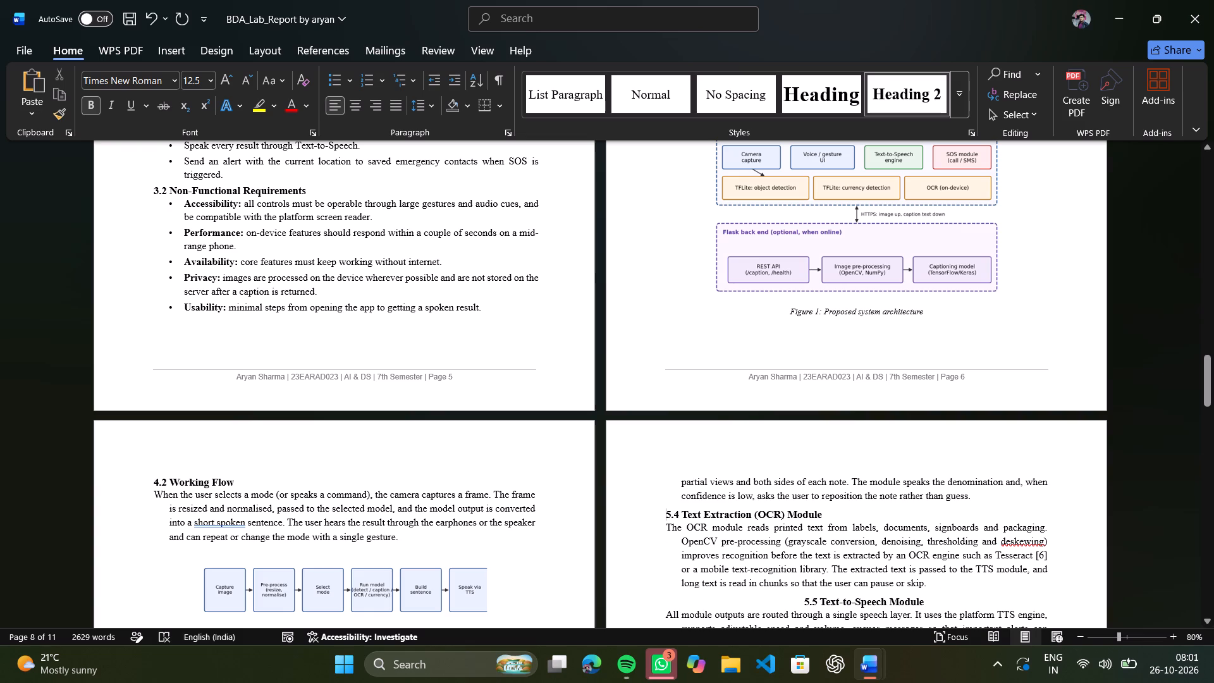
scroll(757, 594, down, 1)
click(794, 600)
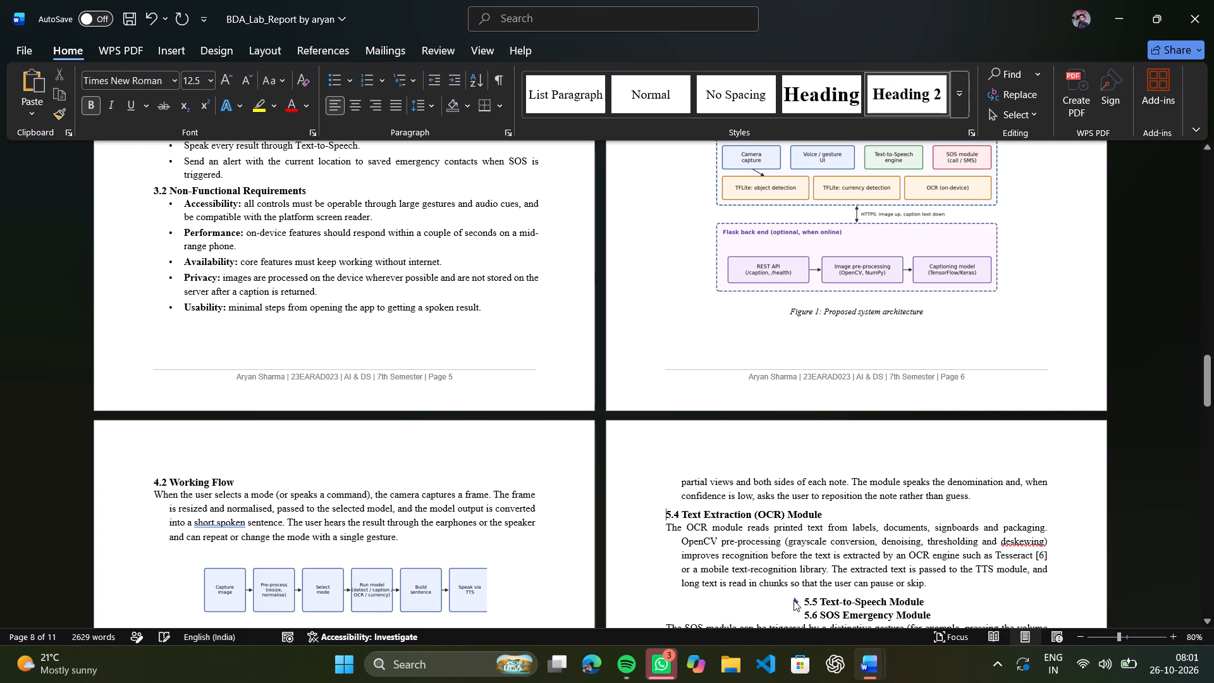
click(794, 600)
click(804, 603)
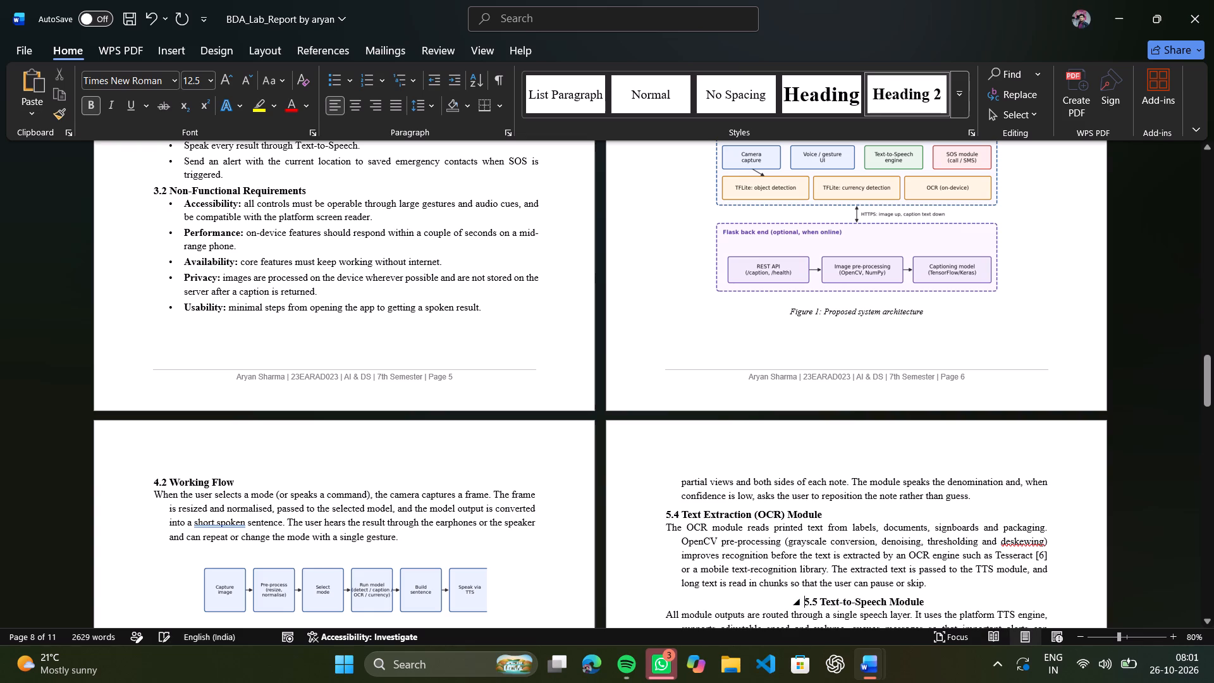
key(BackSpace)
Left-align subheading 4.3 Offline and Online Strategy at the margin.
scroll(804, 603, down, 2)
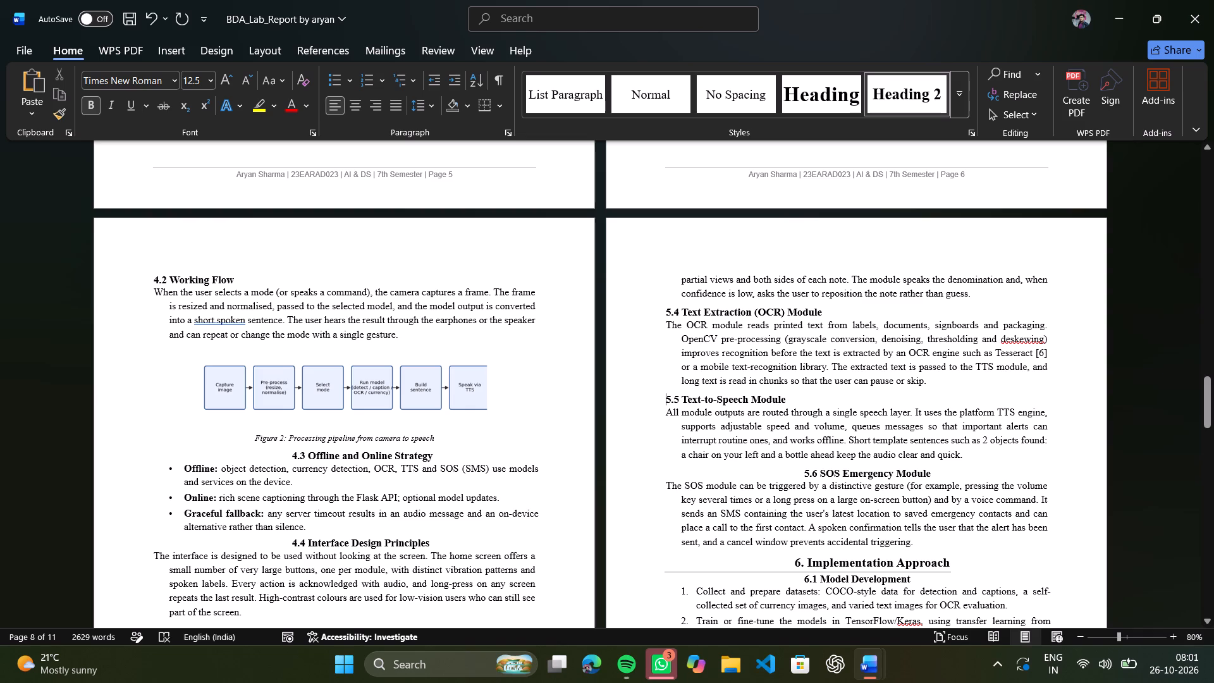
click(296, 462)
key(Left)
key(BackSpace)
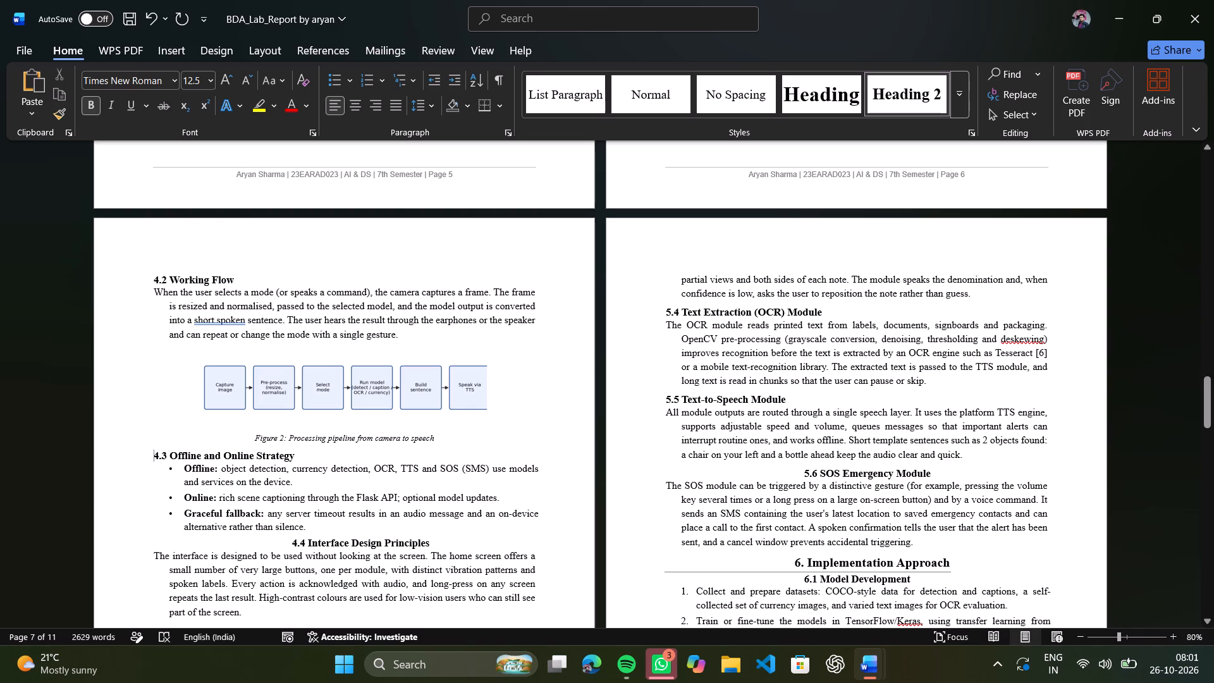
Left-align subheading 4.4 Interface Design Principles at the margin.
click(302, 534)
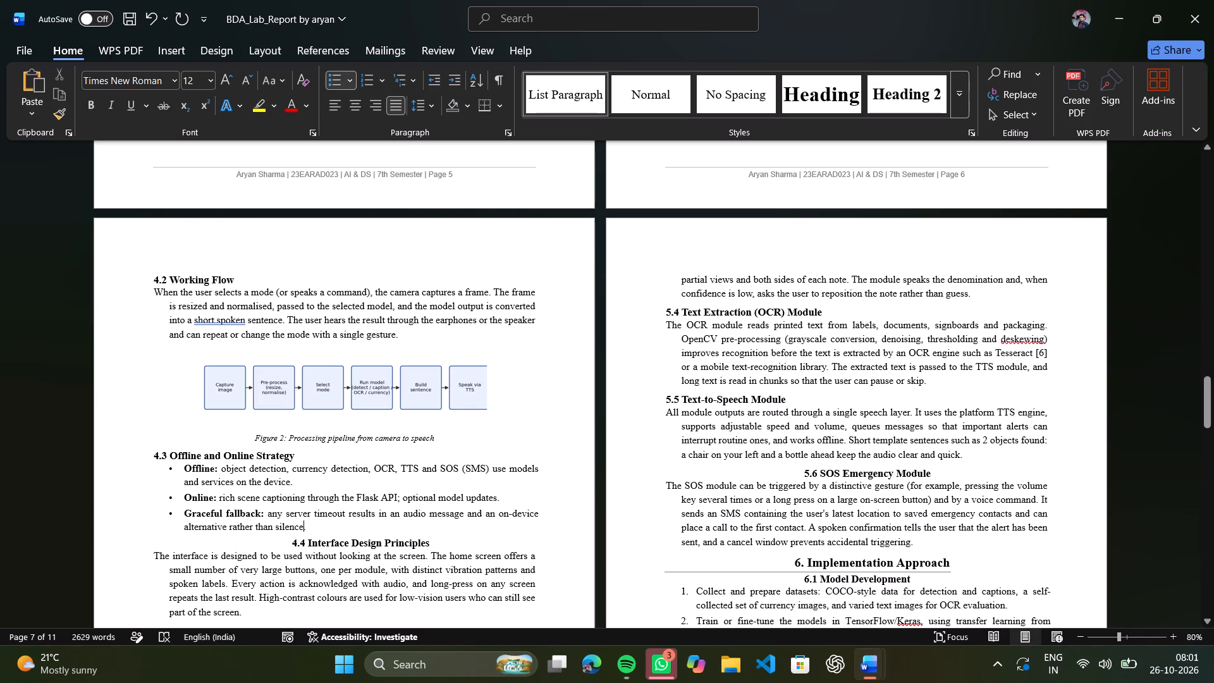
key(Down)
key(Left)
key(Left)
key(Left)
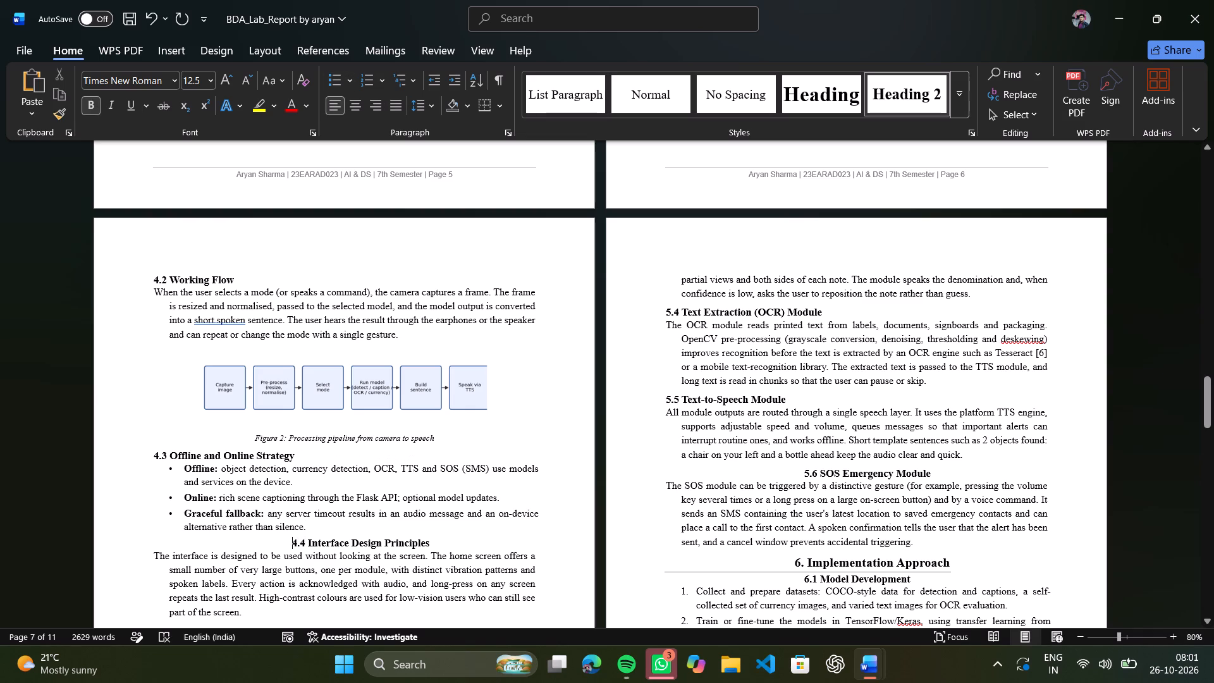
key(BackSpace)
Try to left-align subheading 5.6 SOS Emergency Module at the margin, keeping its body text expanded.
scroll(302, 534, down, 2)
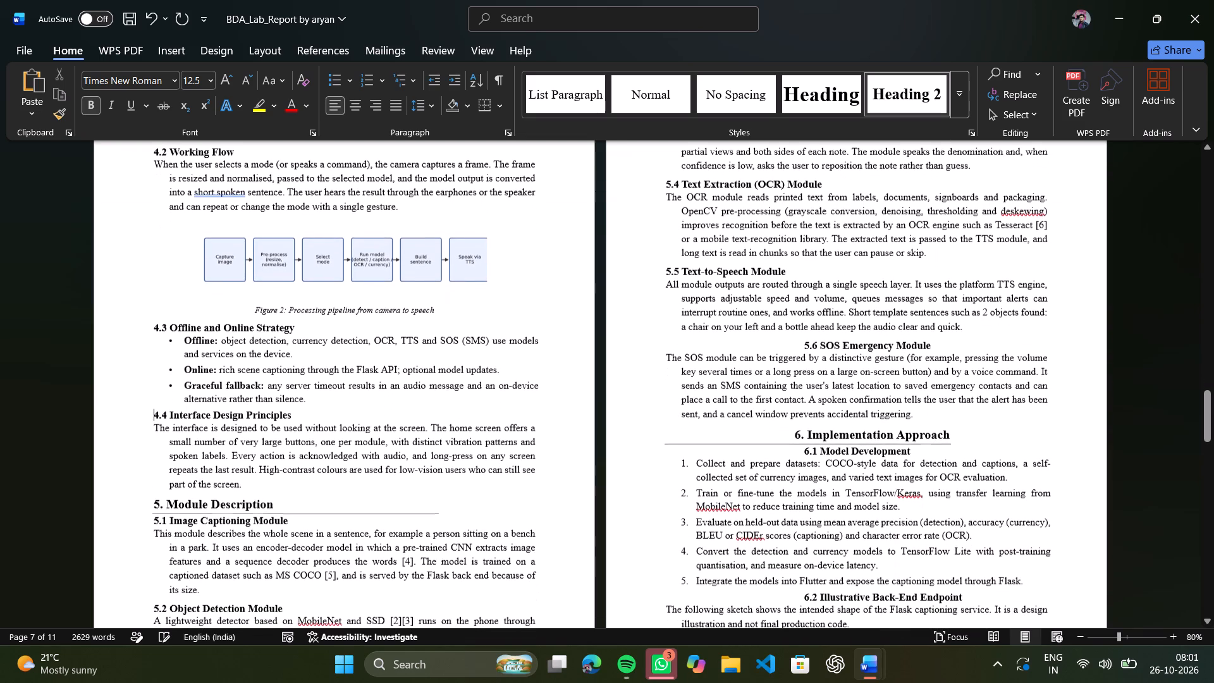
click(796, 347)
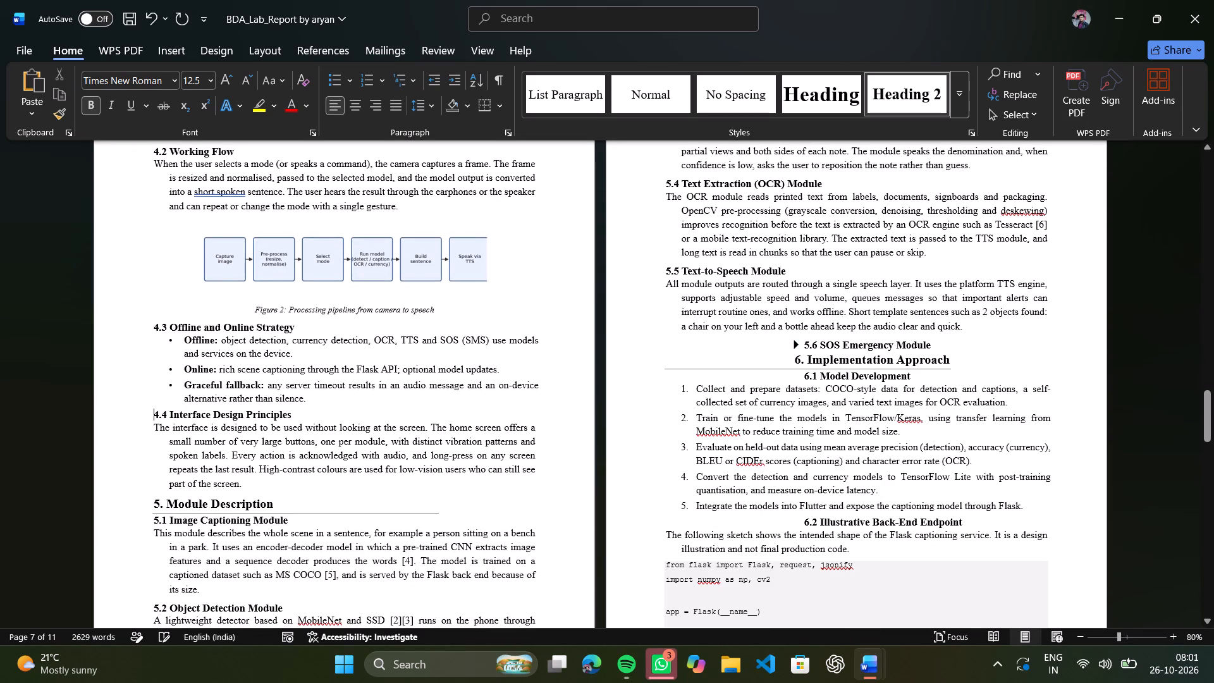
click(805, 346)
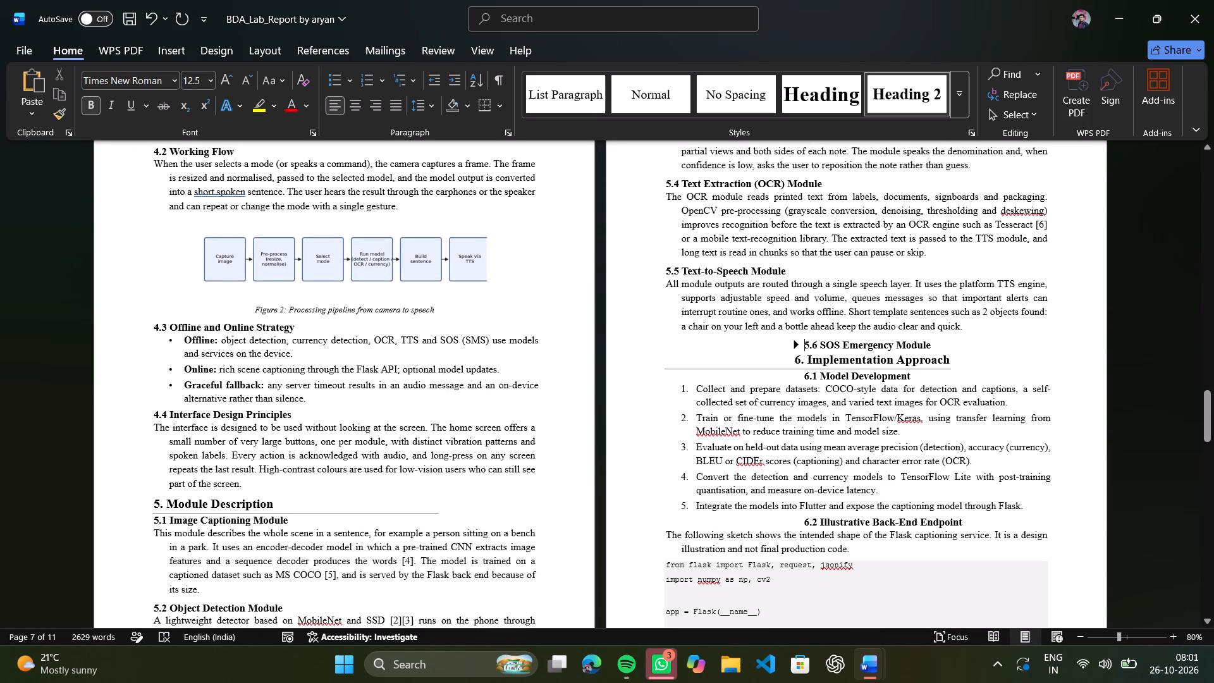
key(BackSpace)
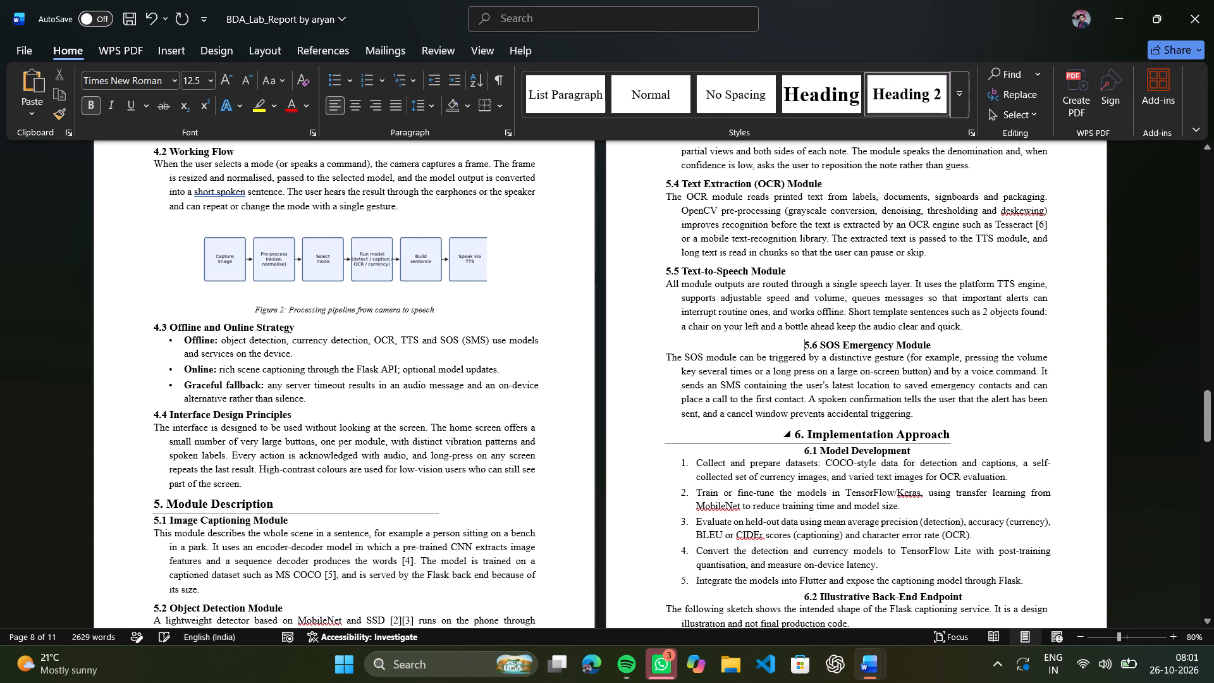
Left-align heading 6. Implementation Approach and subheading 6.1 Model Development at the margin.
drag(793, 433, 946, 444)
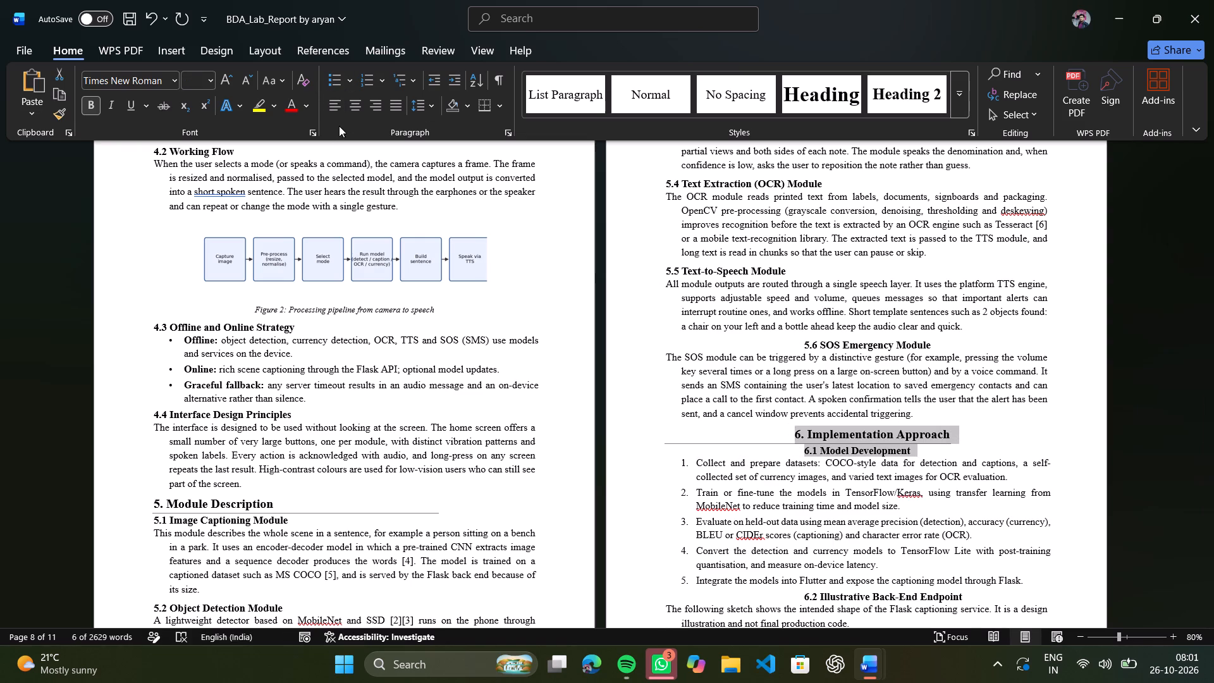
click(338, 108)
click(778, 455)
key(BackSpace)
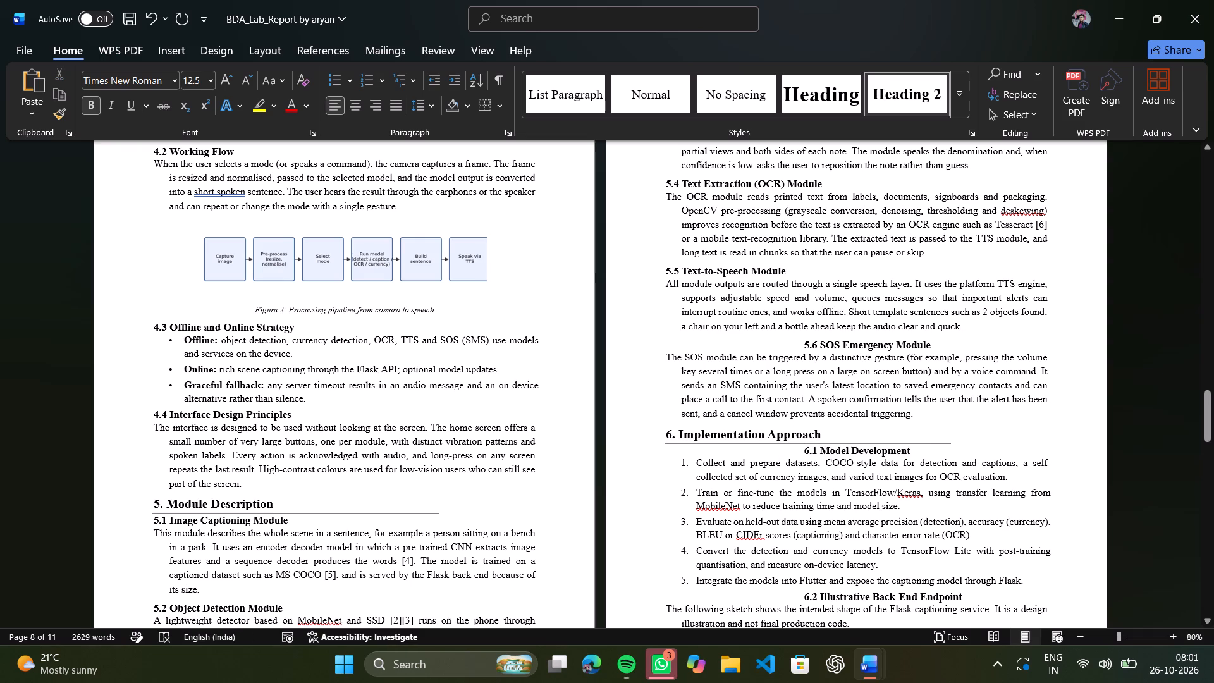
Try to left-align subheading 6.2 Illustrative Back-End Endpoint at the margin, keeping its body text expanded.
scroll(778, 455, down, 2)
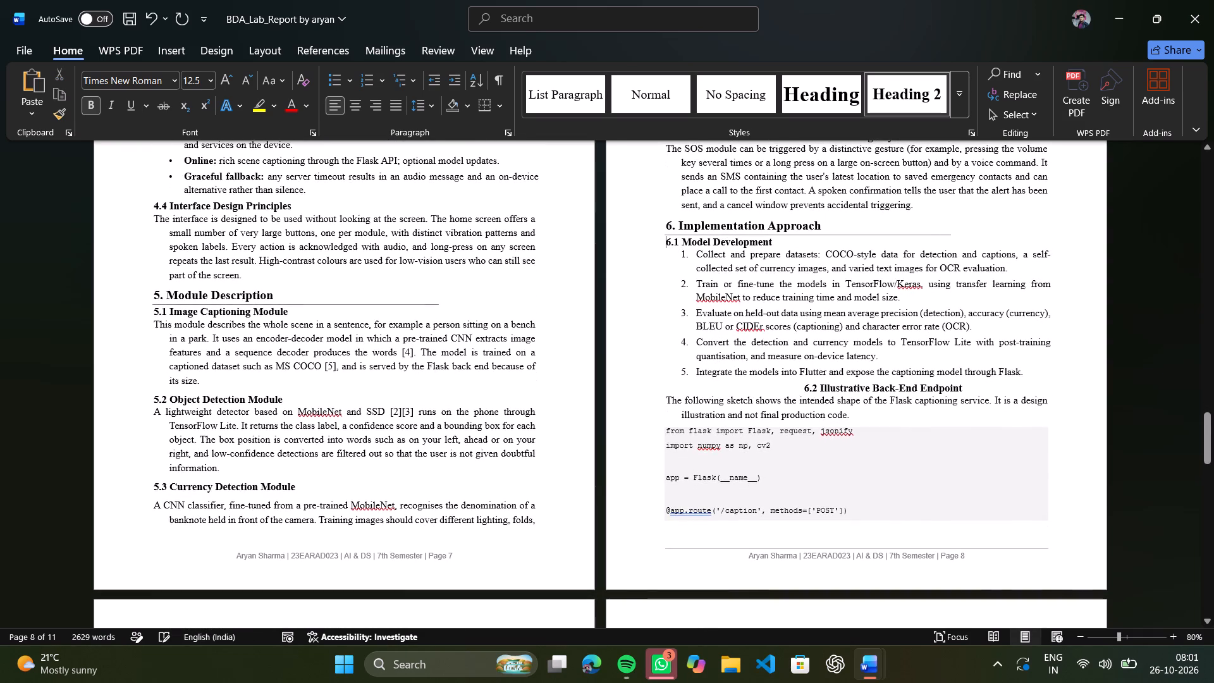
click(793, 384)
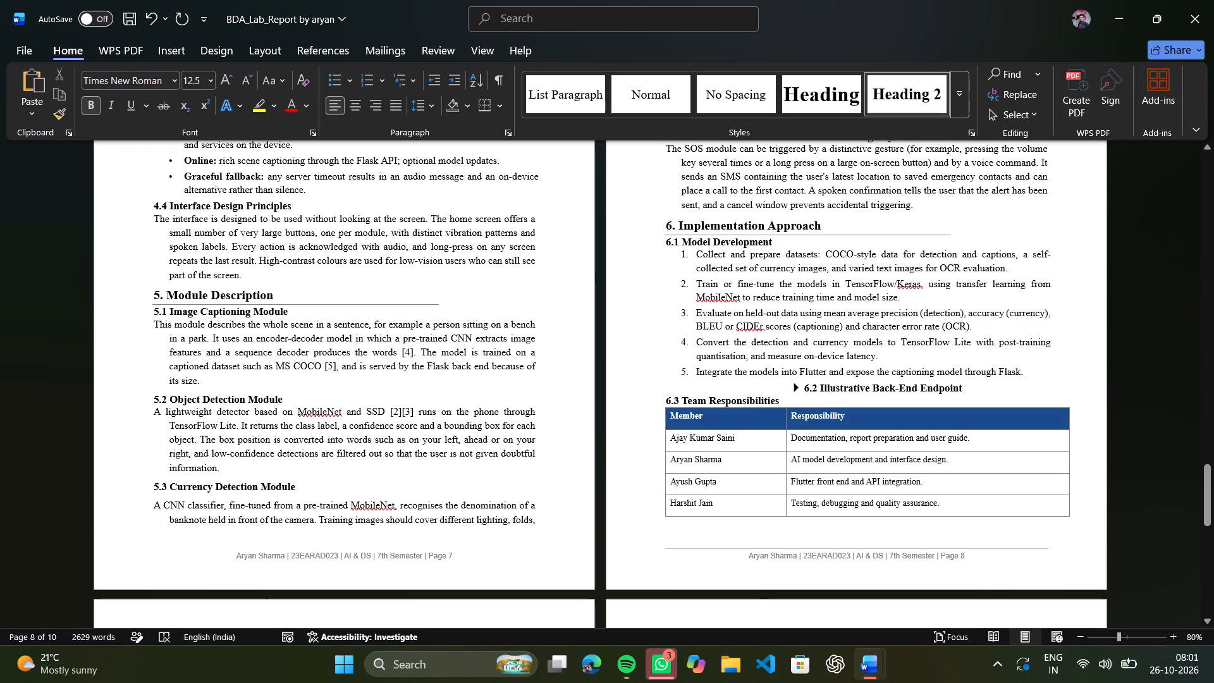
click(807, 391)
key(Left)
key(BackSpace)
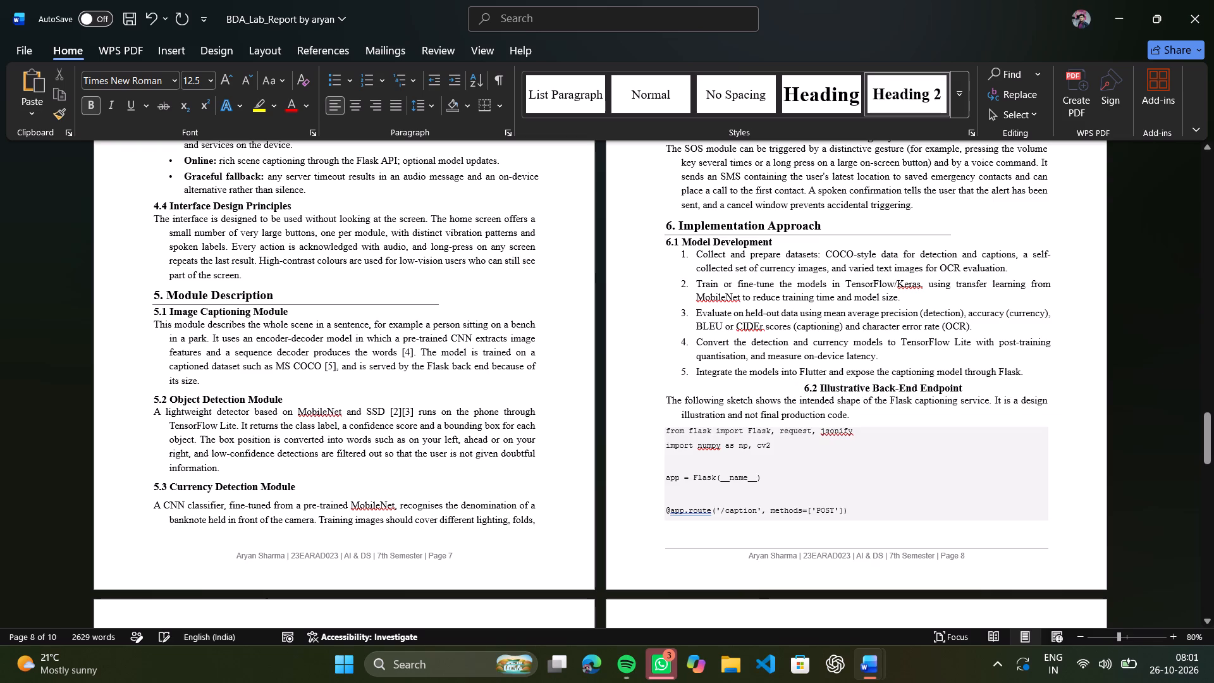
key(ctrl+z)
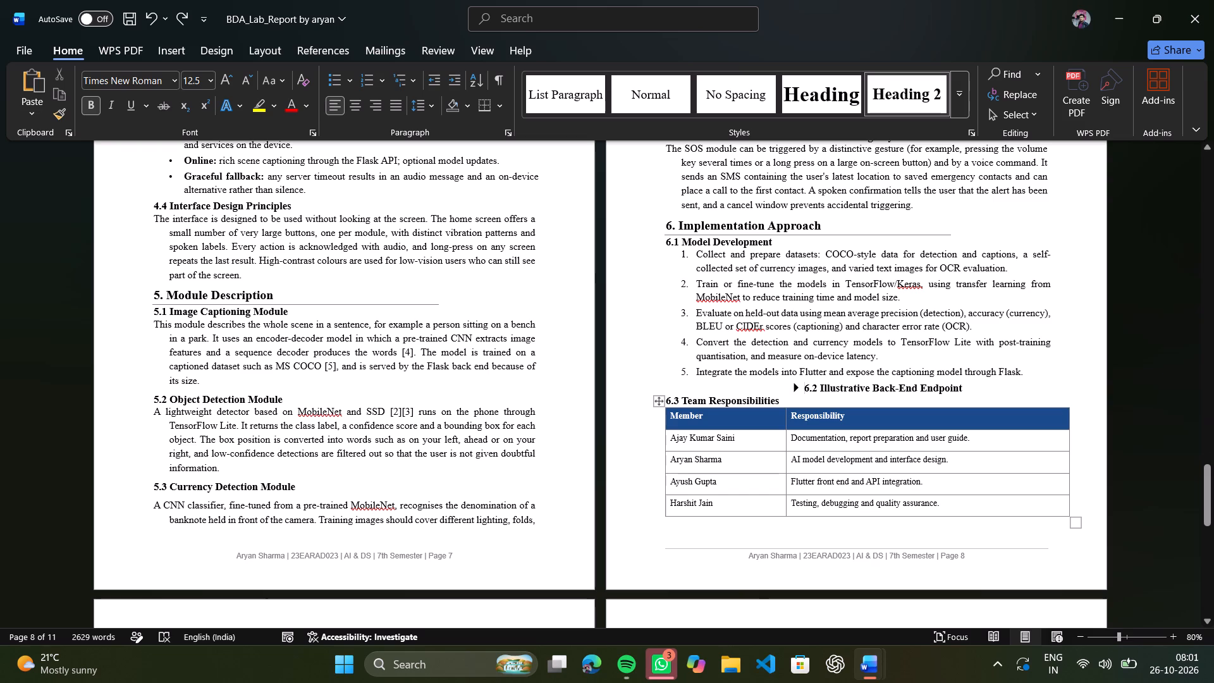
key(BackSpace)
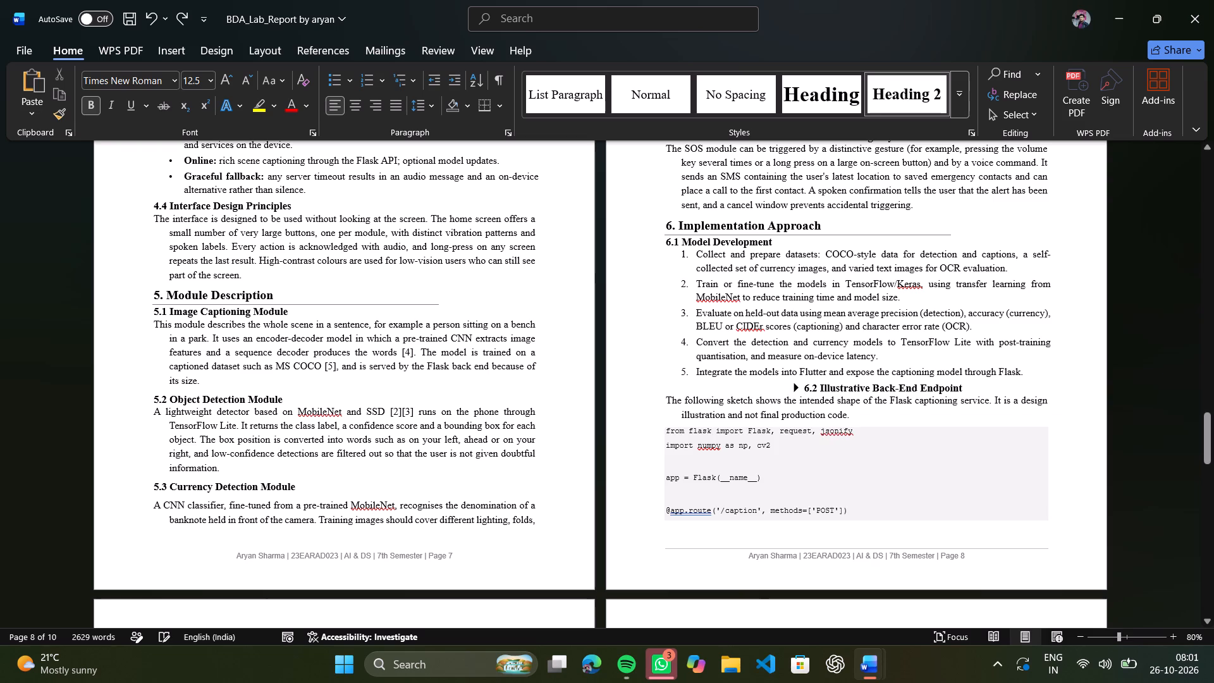
Look through the report from section 6.2 to the References for headings and subheadings that are not left-aligned.
scroll(779, 412, down, 2)
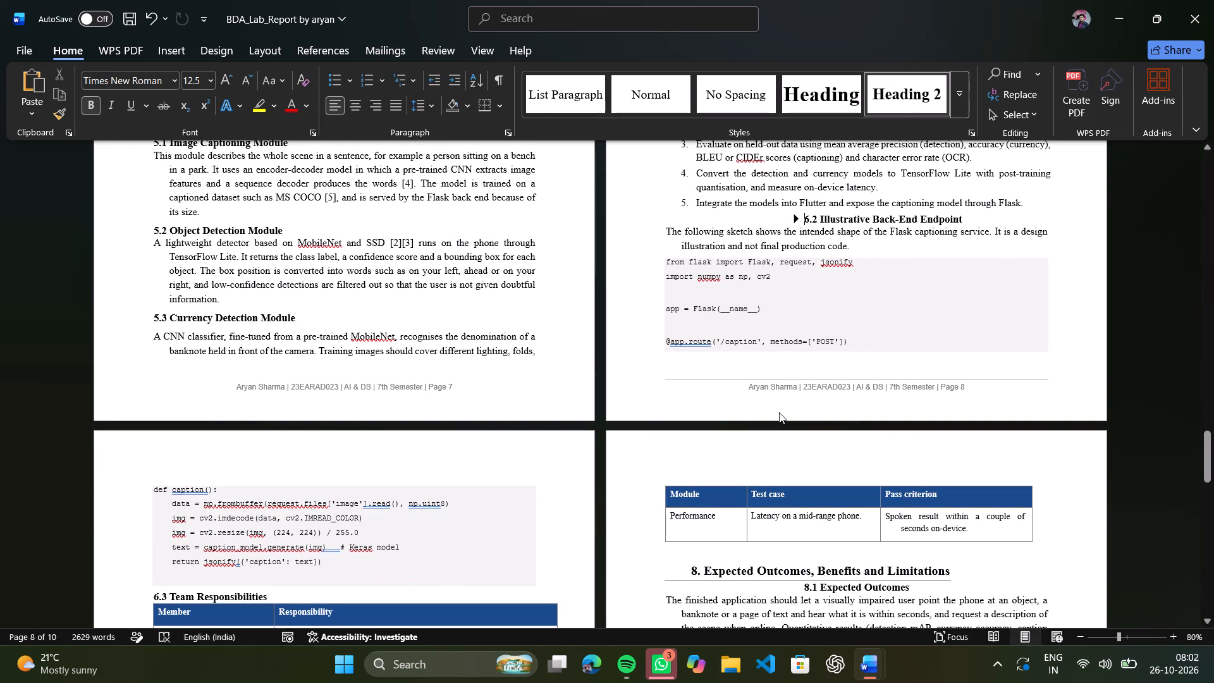
scroll(779, 412, down, 1)
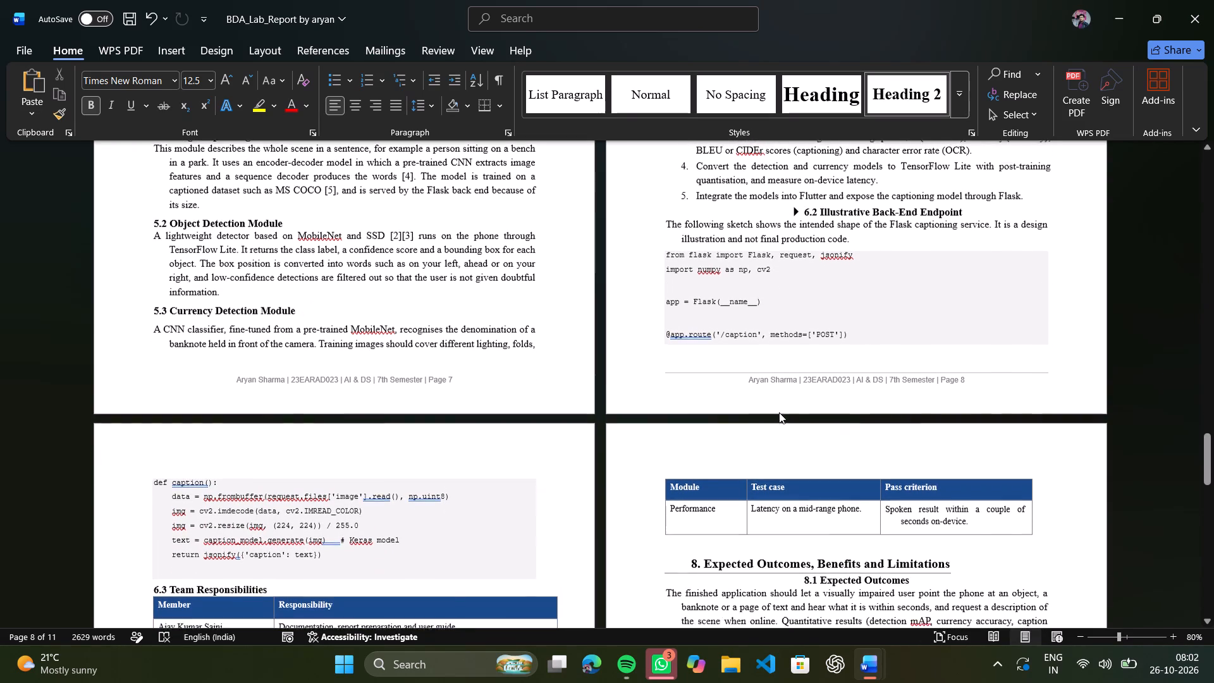
scroll(779, 412, down, 2)
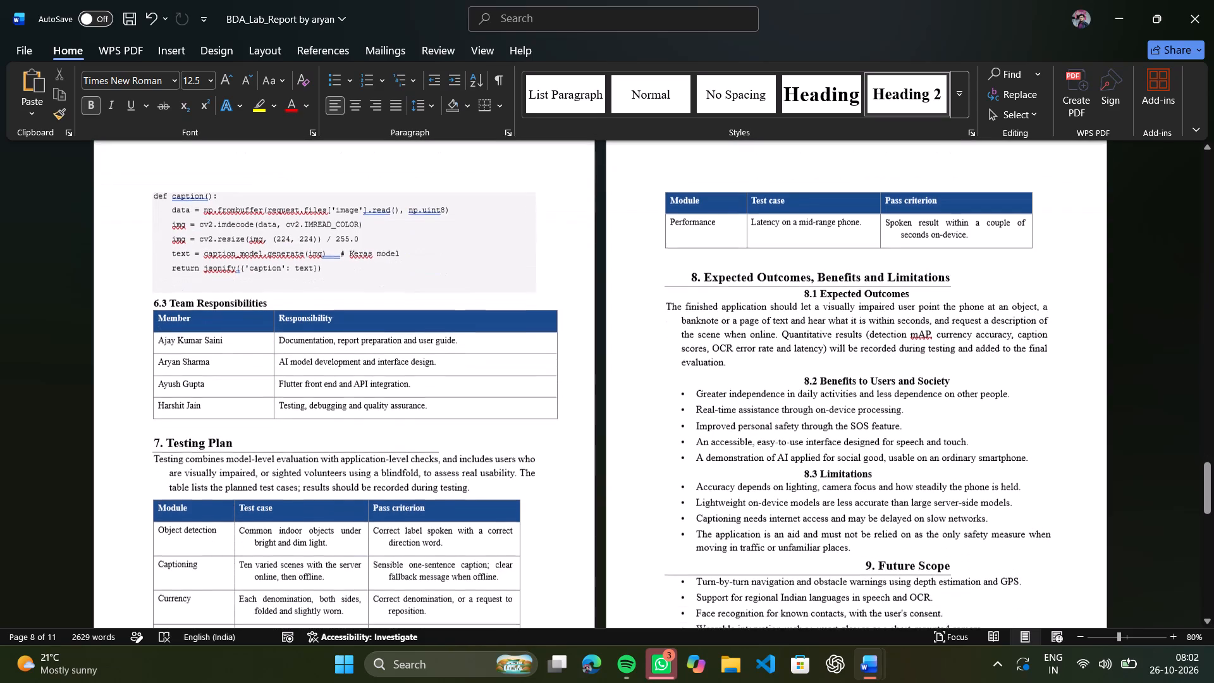
scroll(779, 412, down, 1)
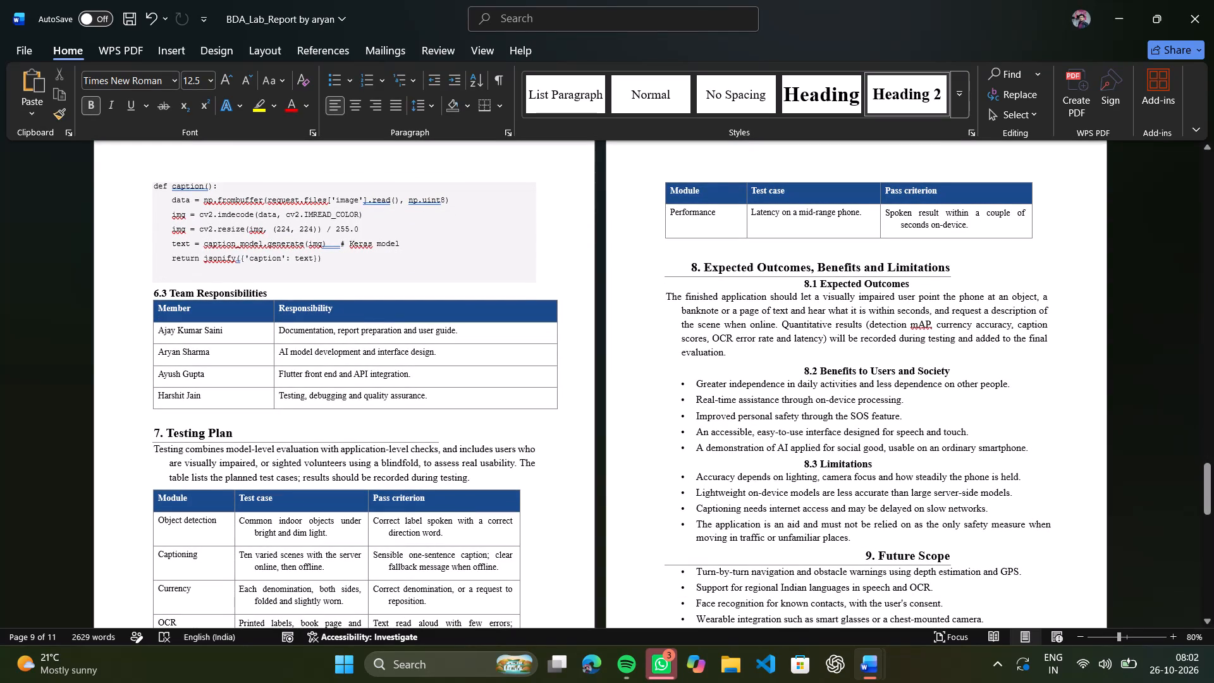
scroll(779, 412, down, 1)
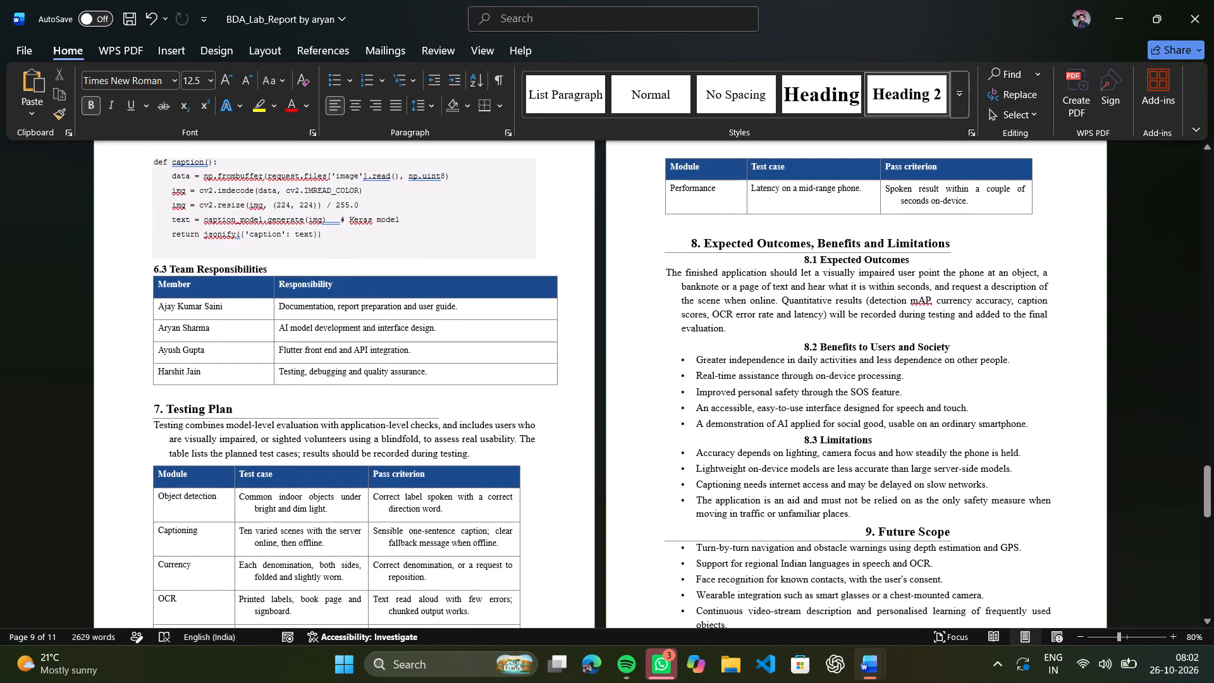
scroll(779, 412, down, 2)
scroll(779, 412, up, 3)
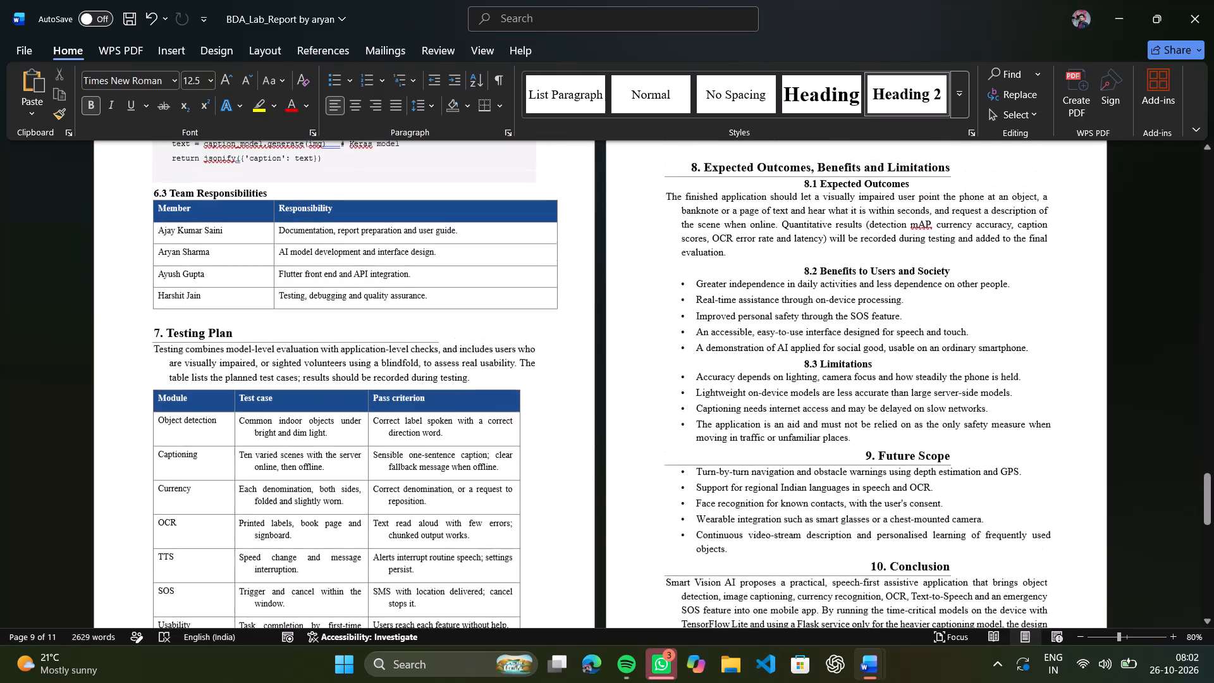
scroll(779, 412, down, 1)
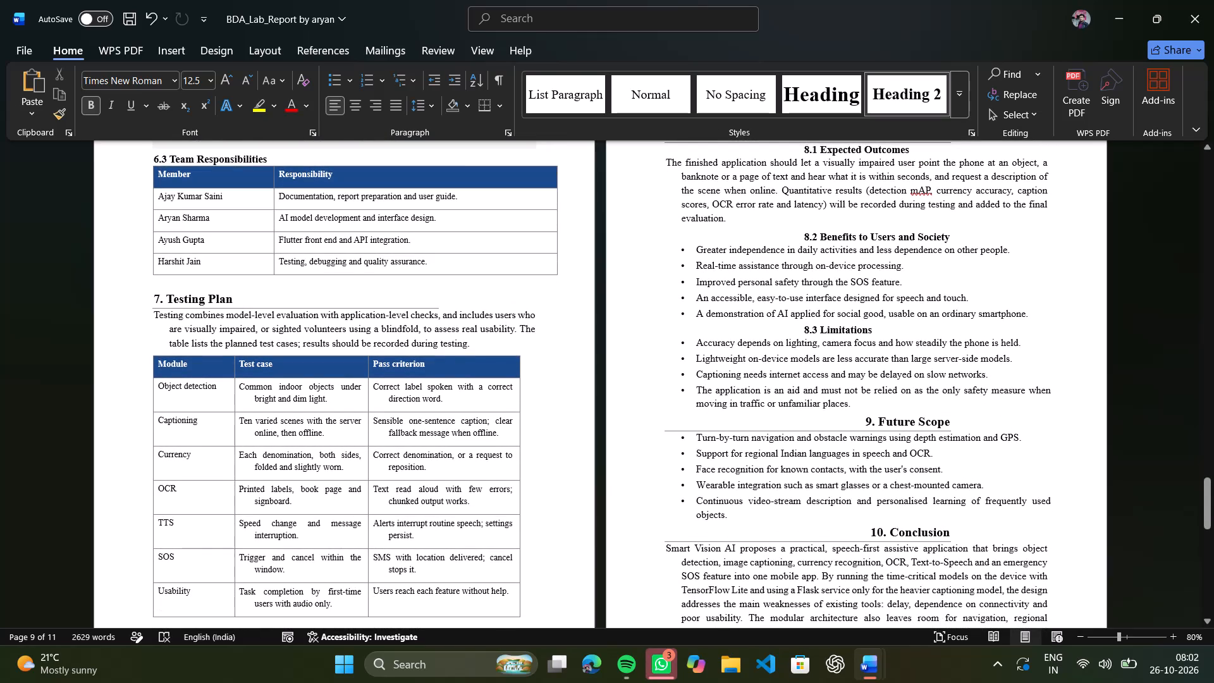
scroll(779, 412, down, 2)
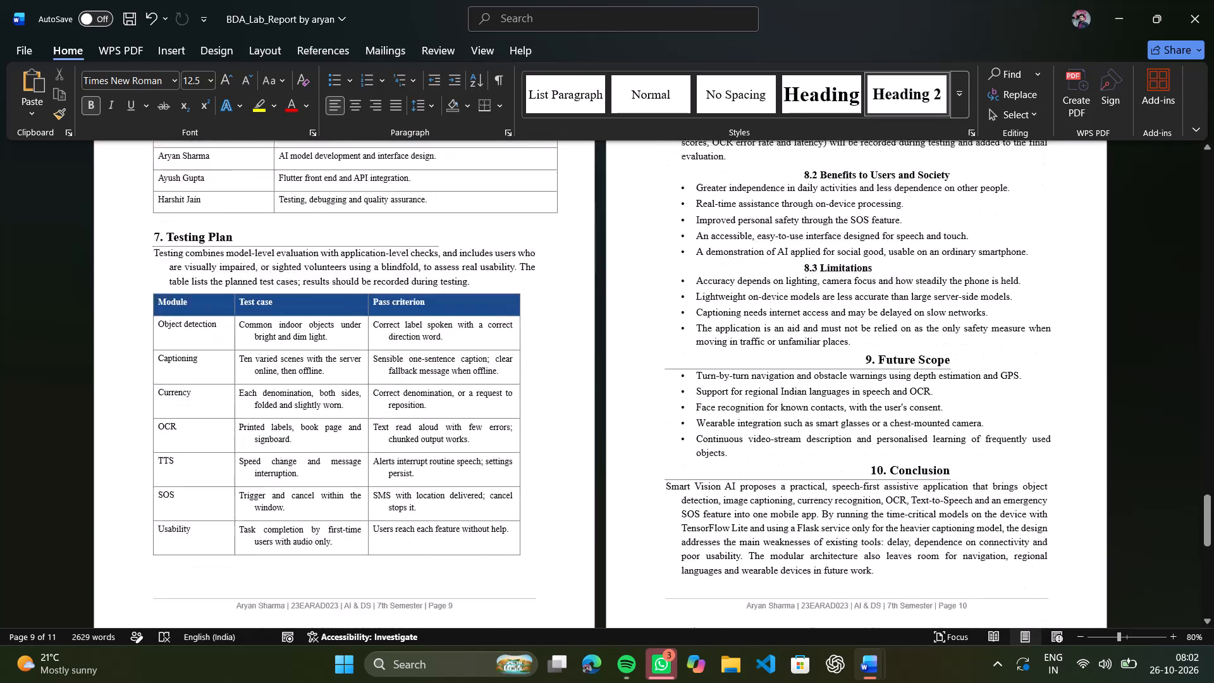
scroll(779, 412, down, 1)
scroll(779, 412, up, 2)
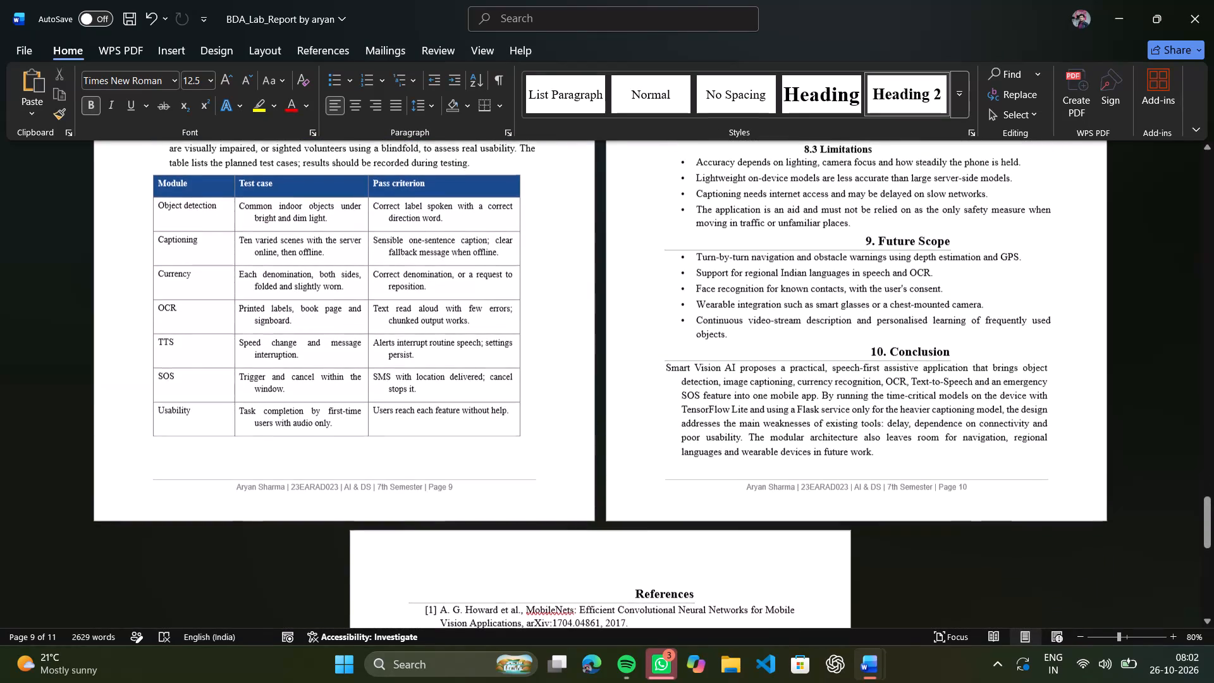
scroll(779, 412, up, 3)
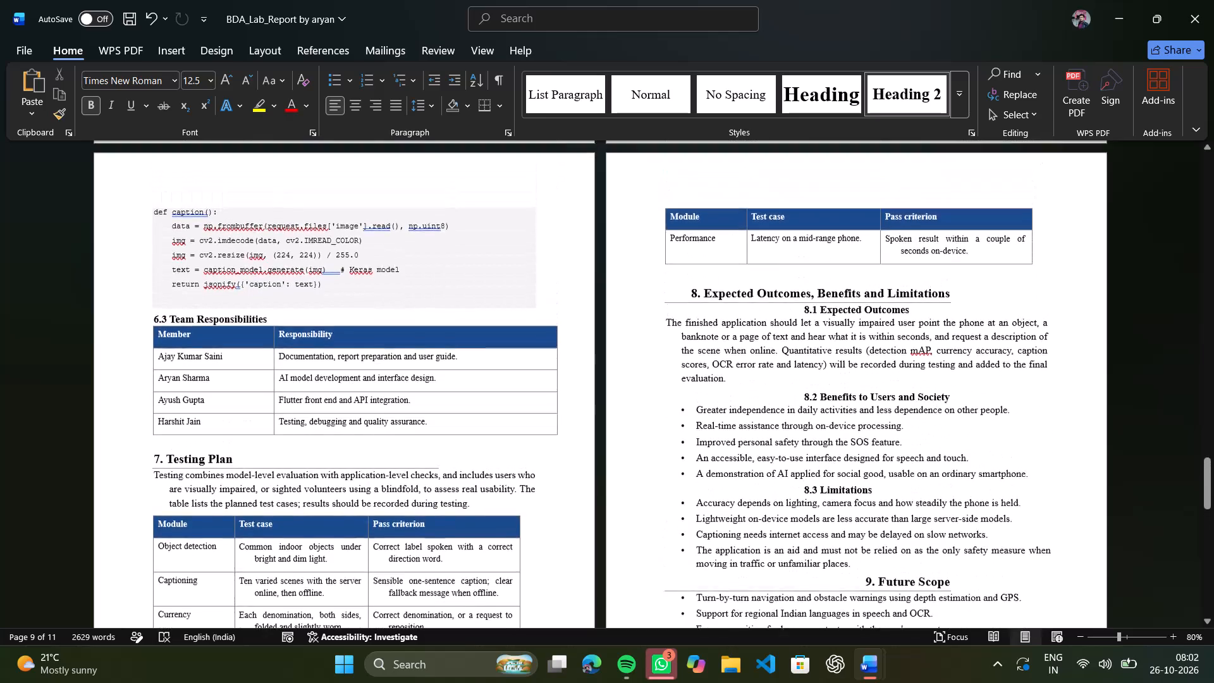
scroll(779, 412, up, 2)
ctrl+scroll(779, 412, down, 1)
ctrl+scroll(779, 412, up, 1)
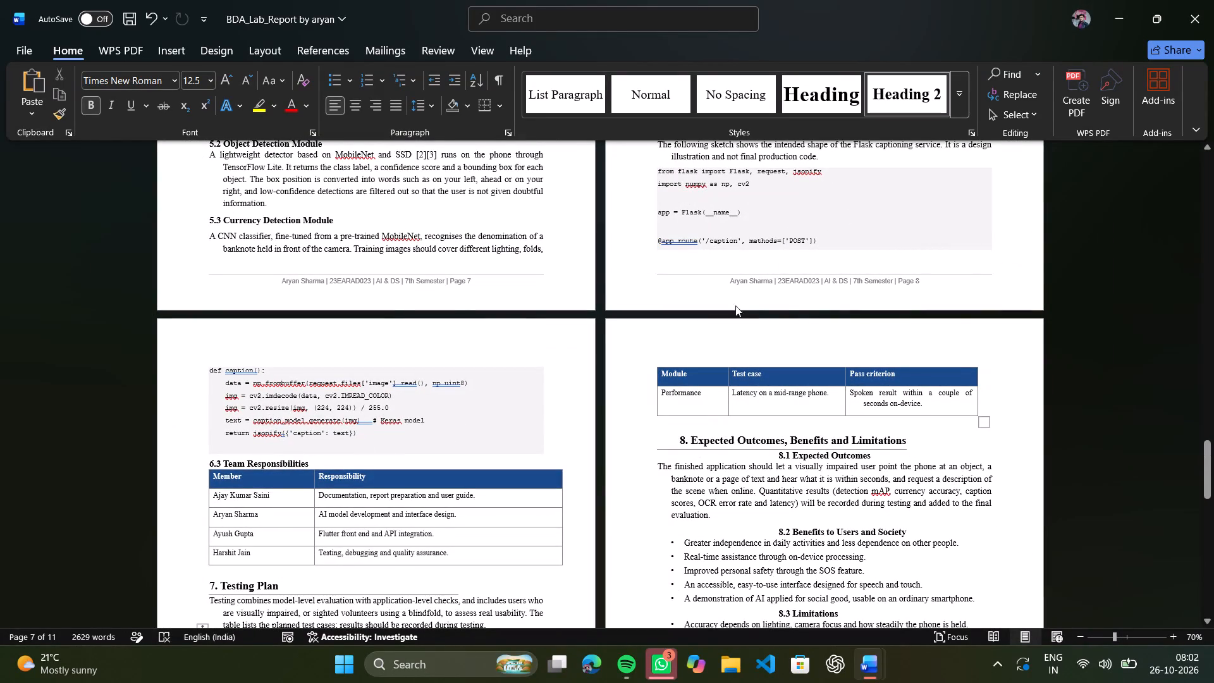
Left-align heading 8. Expected Outcomes, Benefits and Limitations at the margin.
click(682, 439)
key(BackSpace)
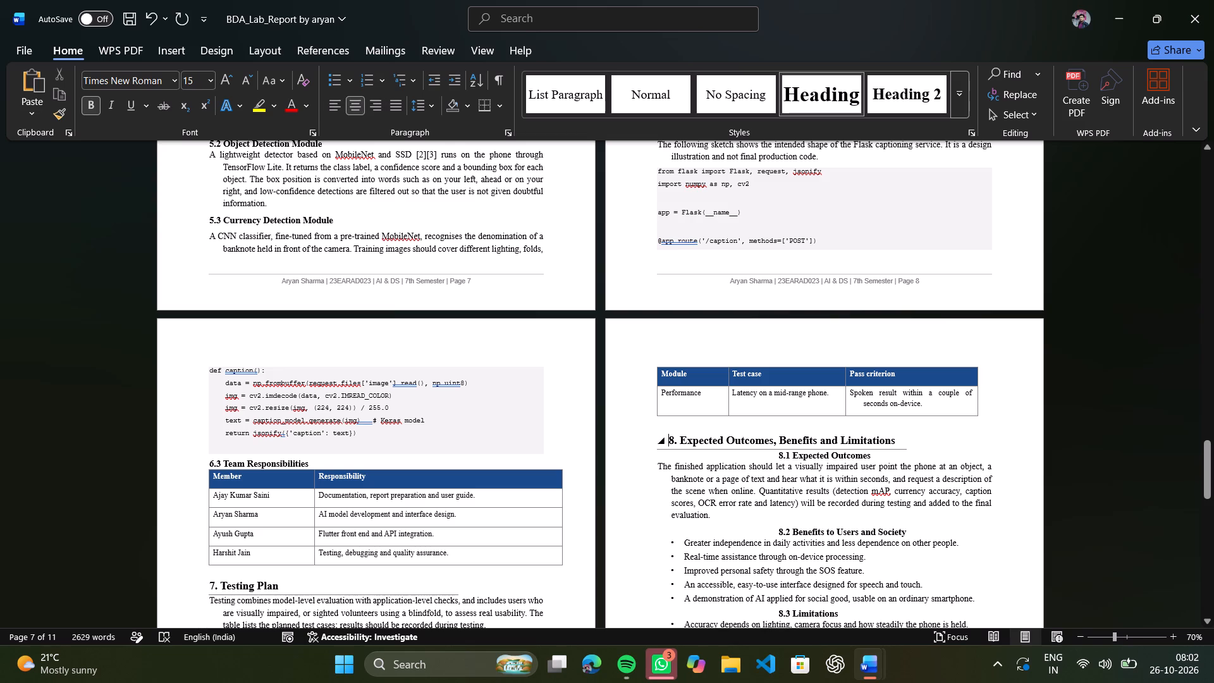
click(329, 97)
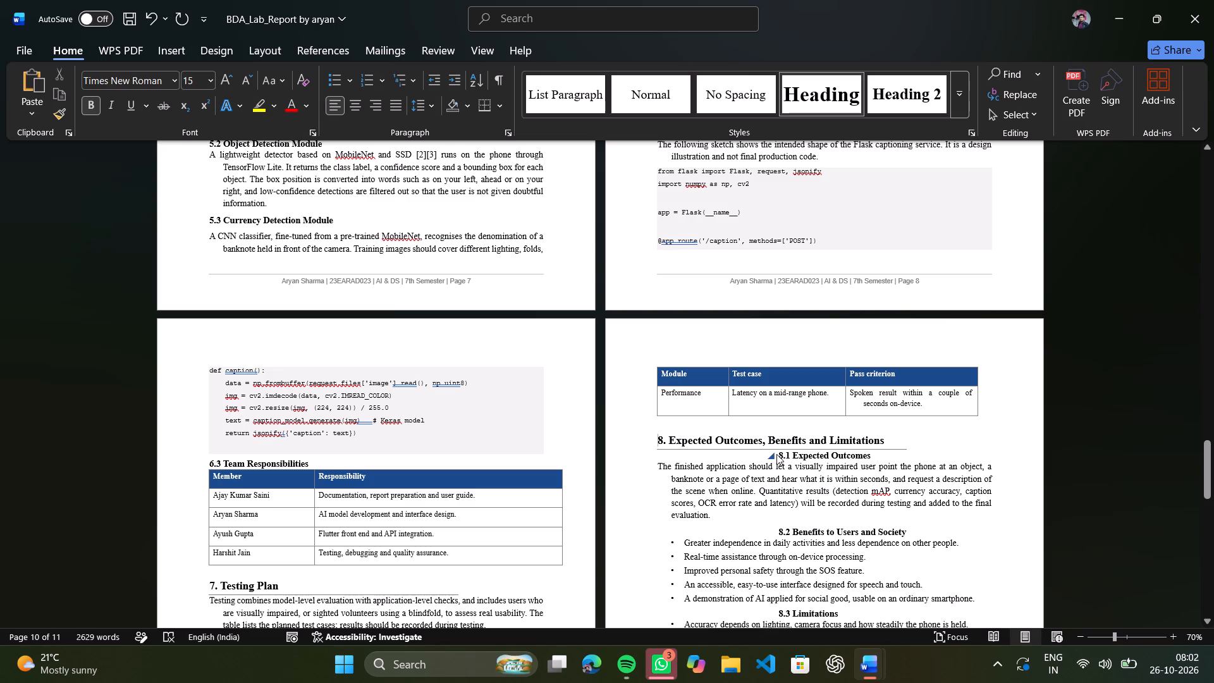
Left-align subheading 8.1 Expected Outcomes at the margin.
drag(778, 454, 888, 456)
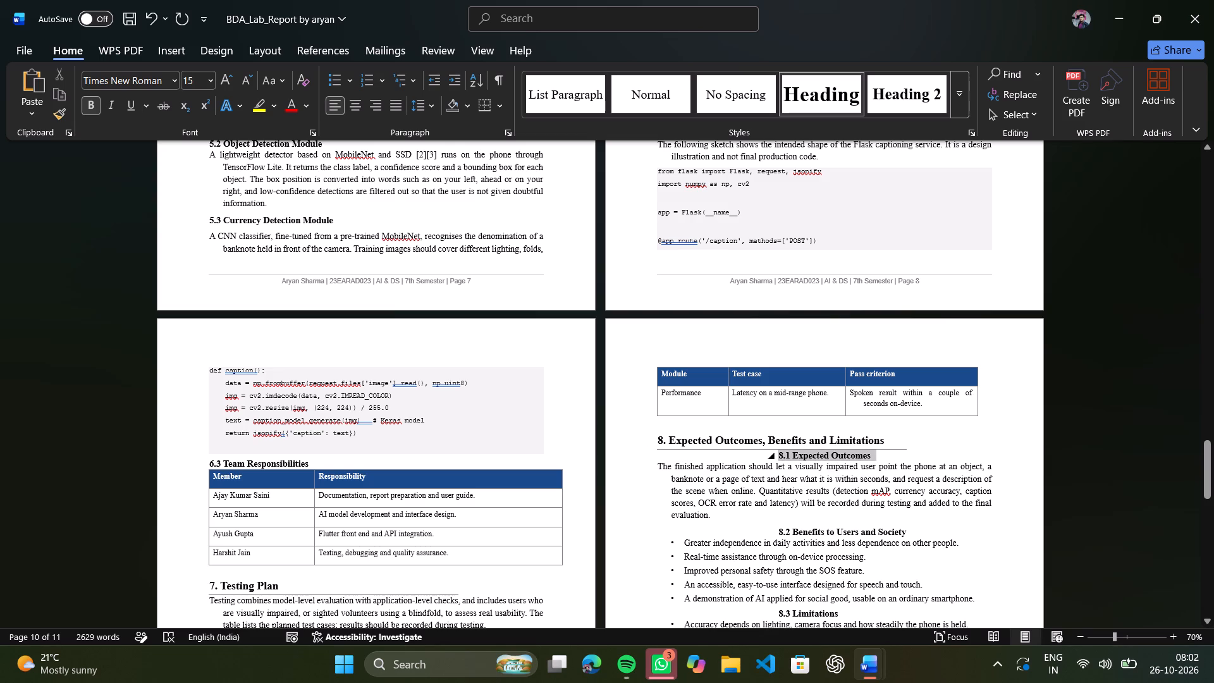
drag(888, 456, 888, 457)
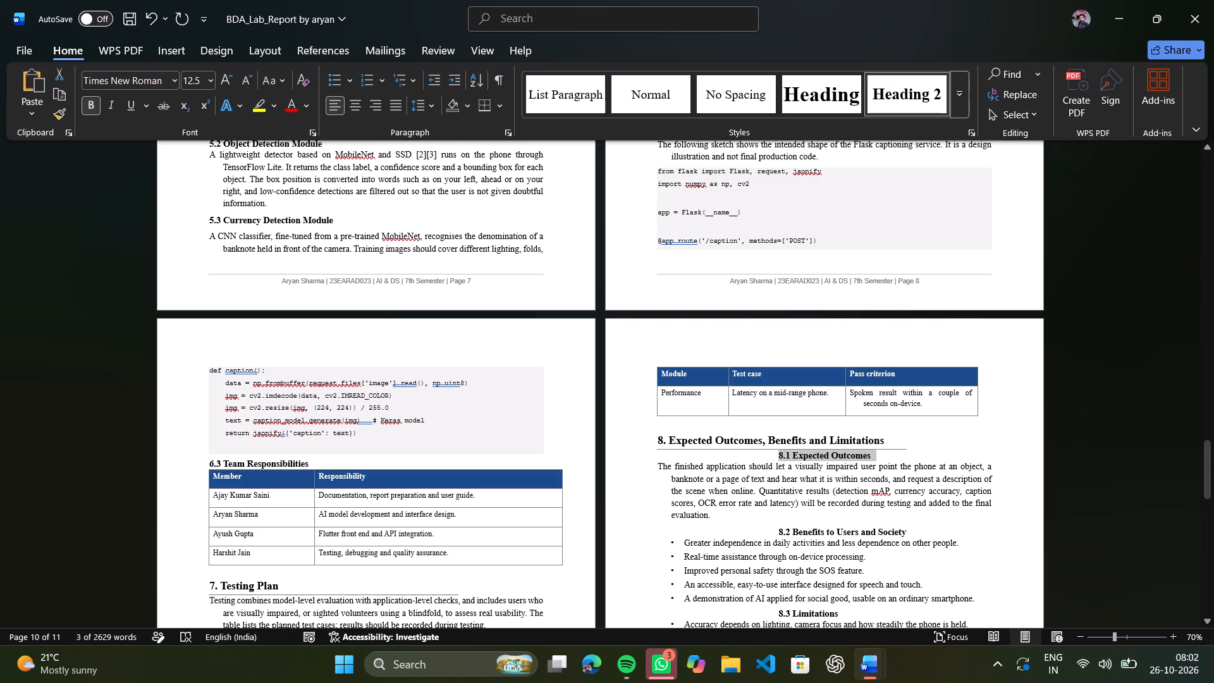
click(786, 455)
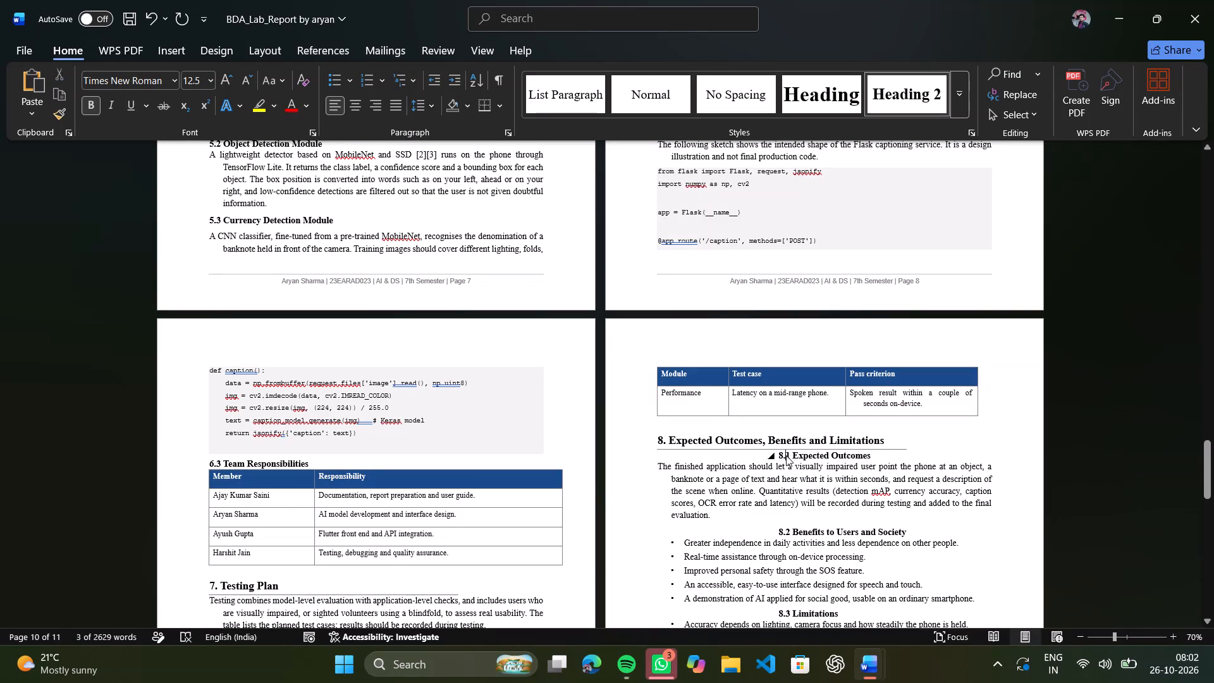
key(Left)
key(Left)
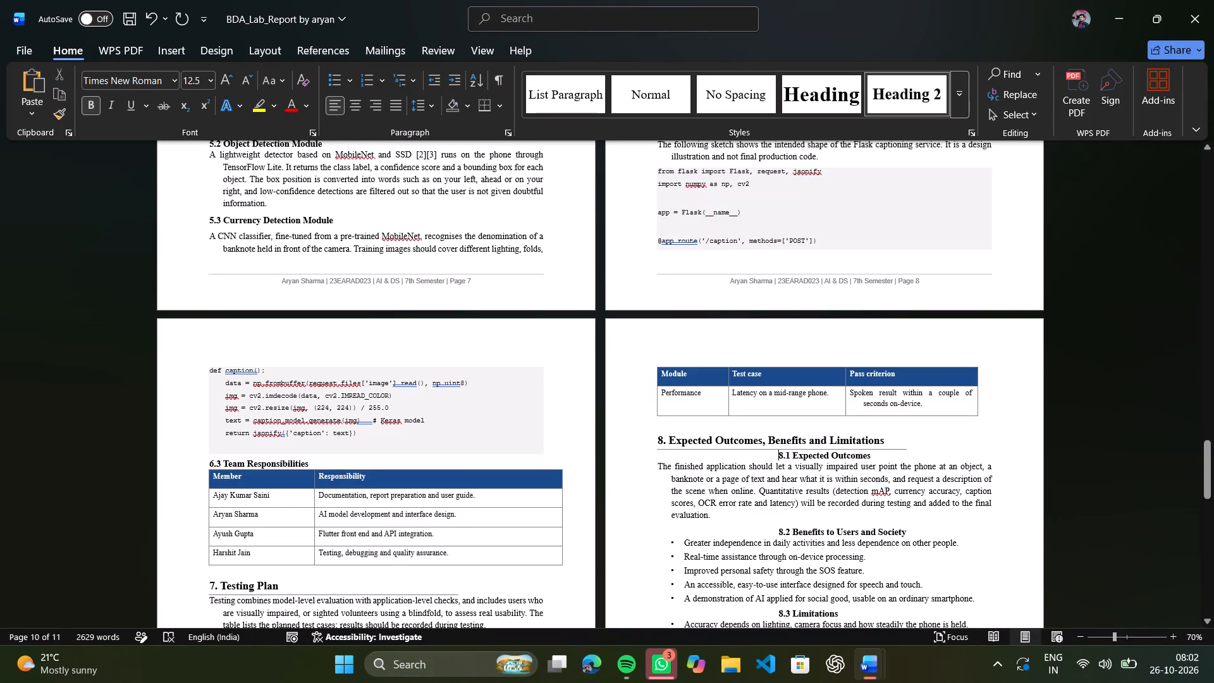
key(BackSpace)
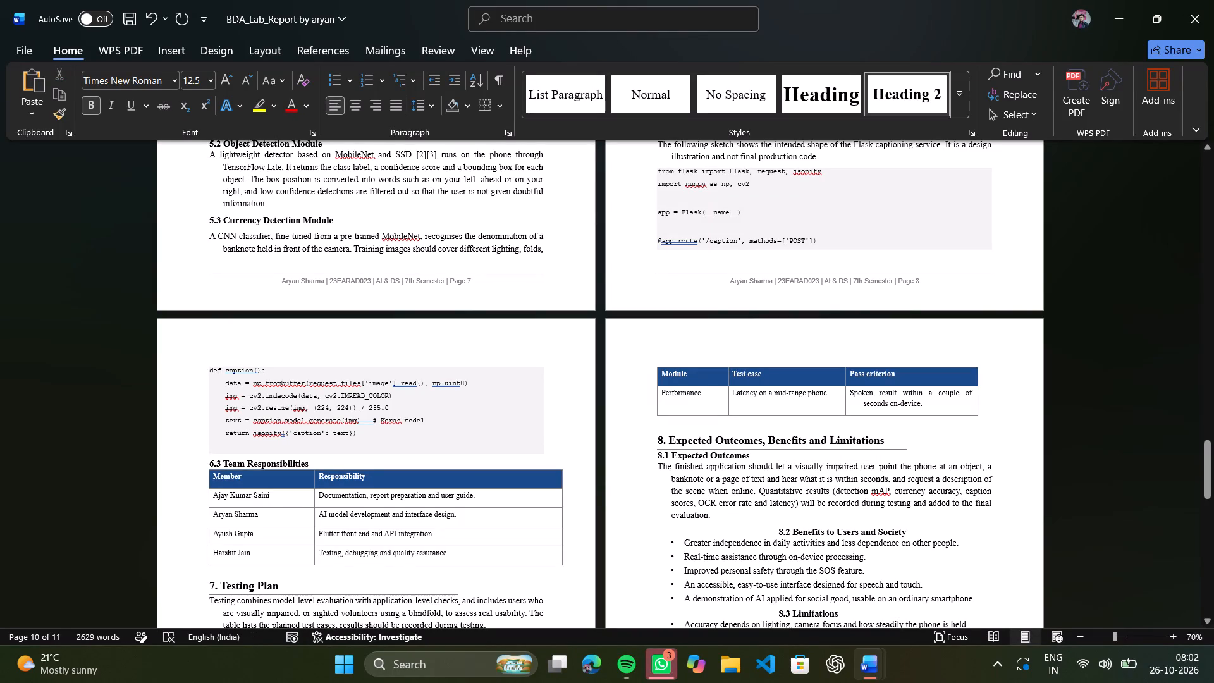
Left-align subheadings 8.2 Benefits to Users and Society and 8.3 Limitations at the margin.
click(783, 532)
key(Left)
key(BackSpace)
scroll(704, 548, down, 2)
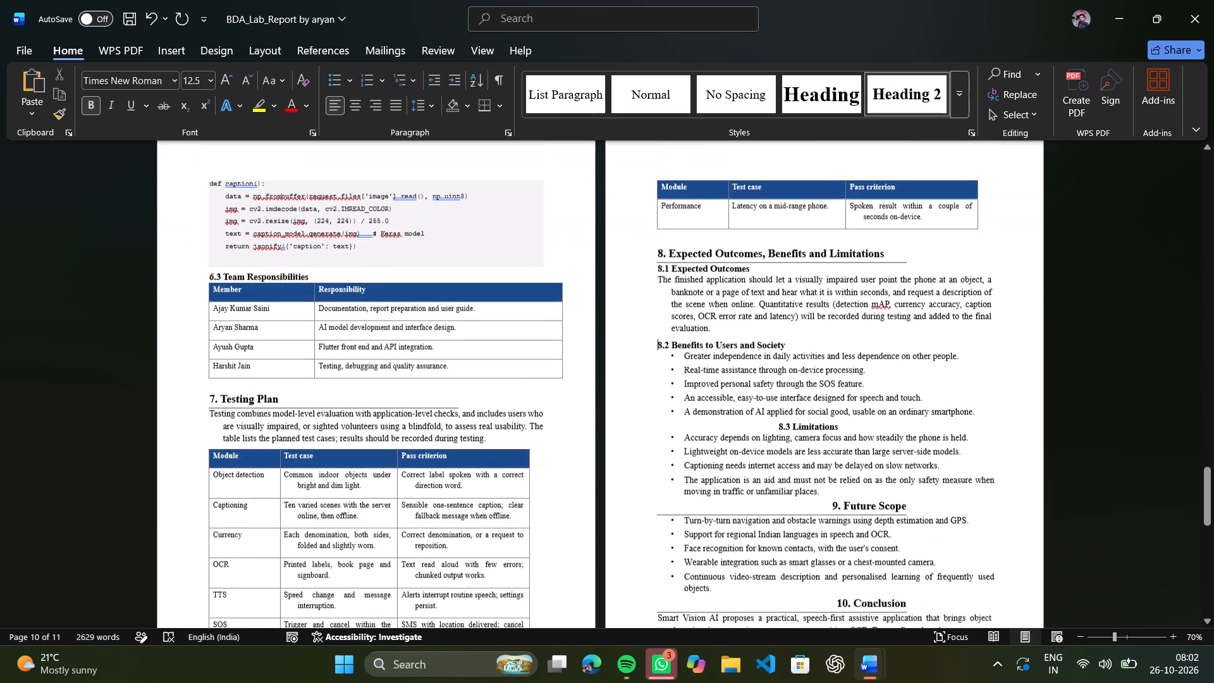
scroll(704, 548, down, 1)
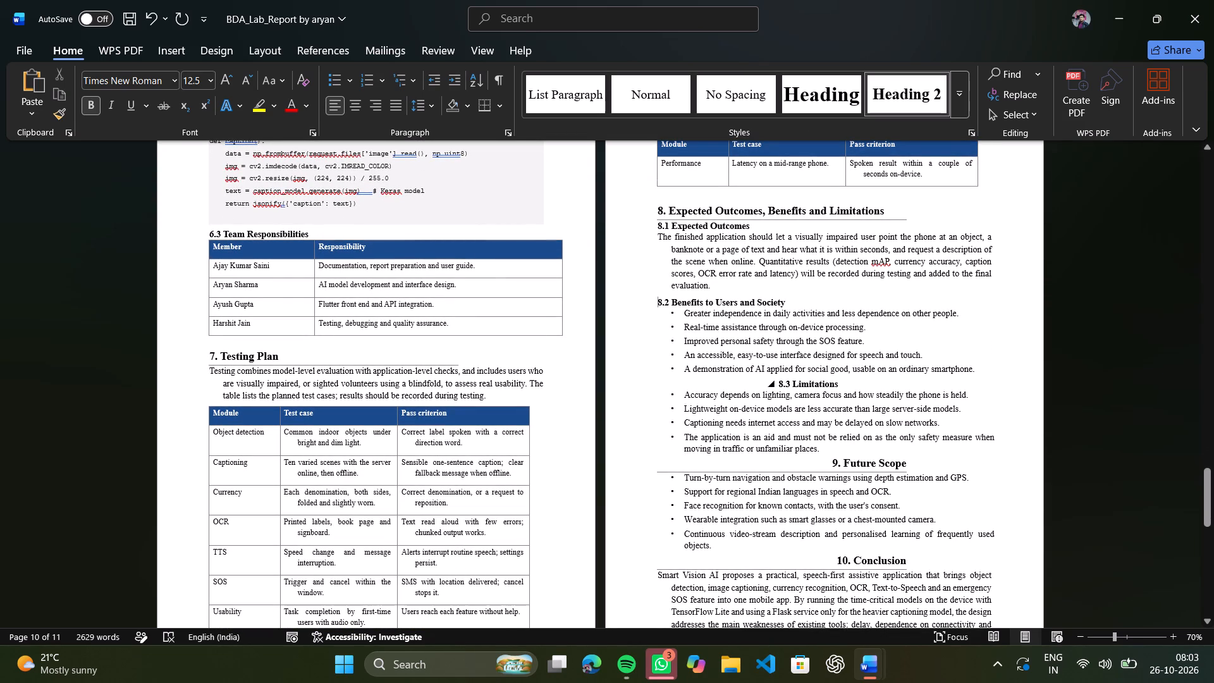
click(778, 380)
key(BackSpace)
Left-align headings 9. Future Scope and 10. Conclusion at the margin, keeping the Conclusion's body text expanded.
scroll(592, 398, down, 1)
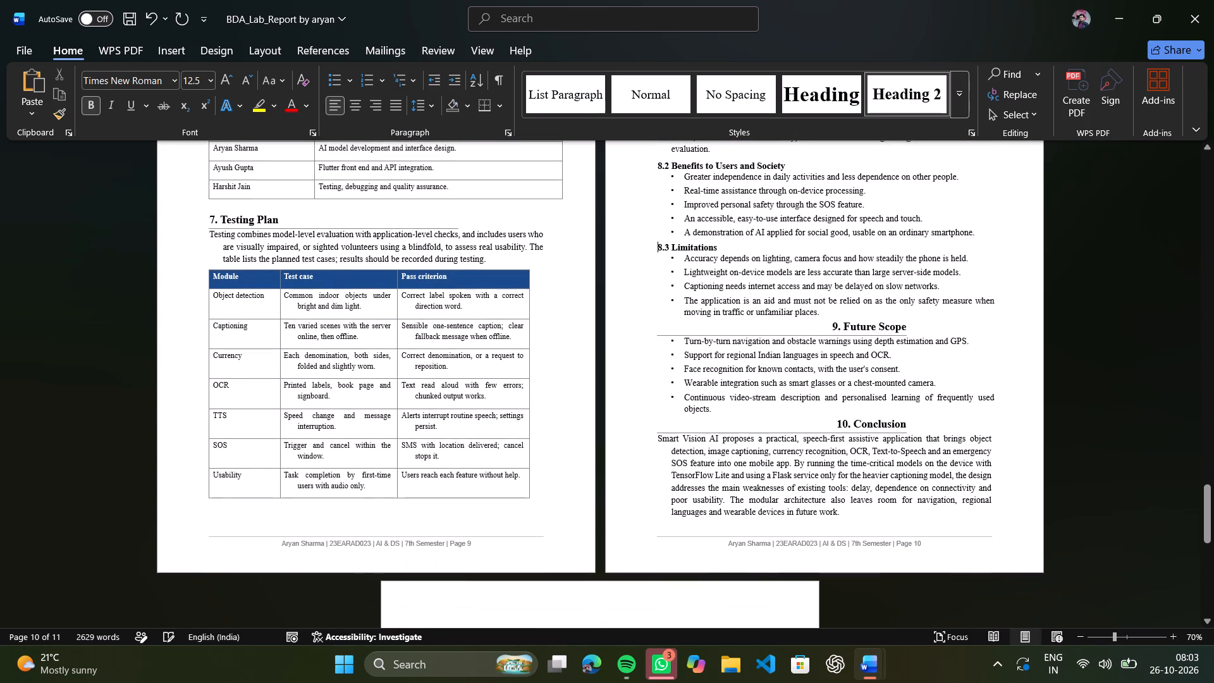
click(815, 329)
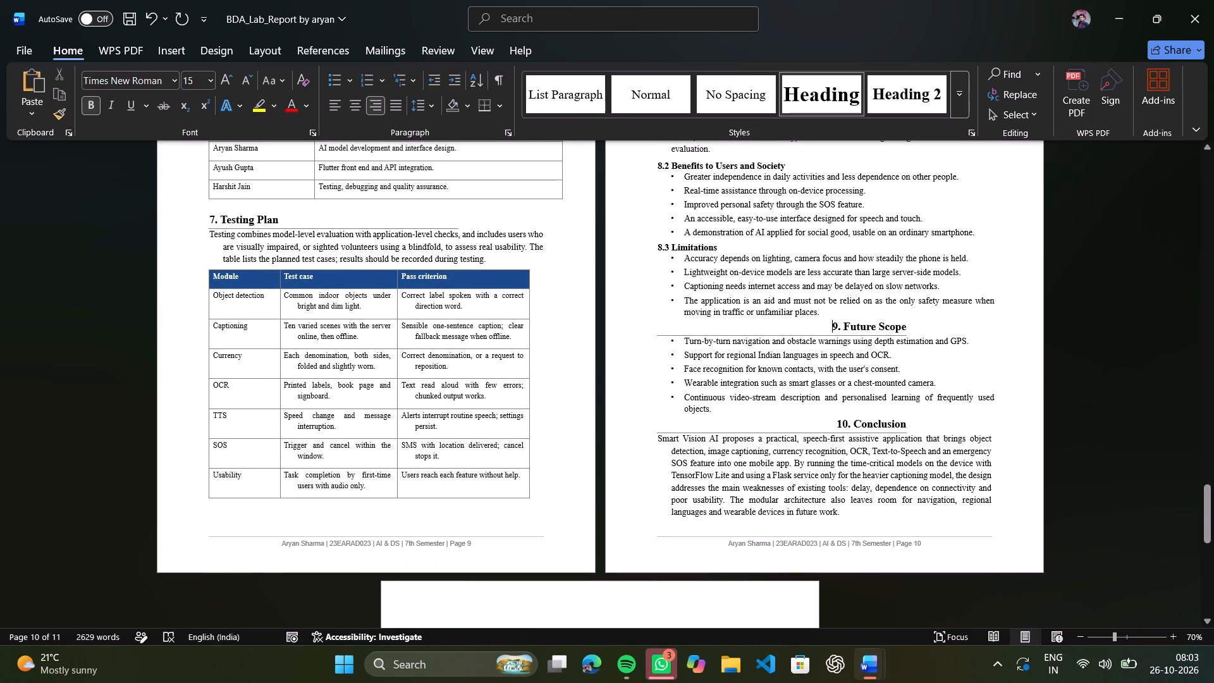
key(BackSpace)
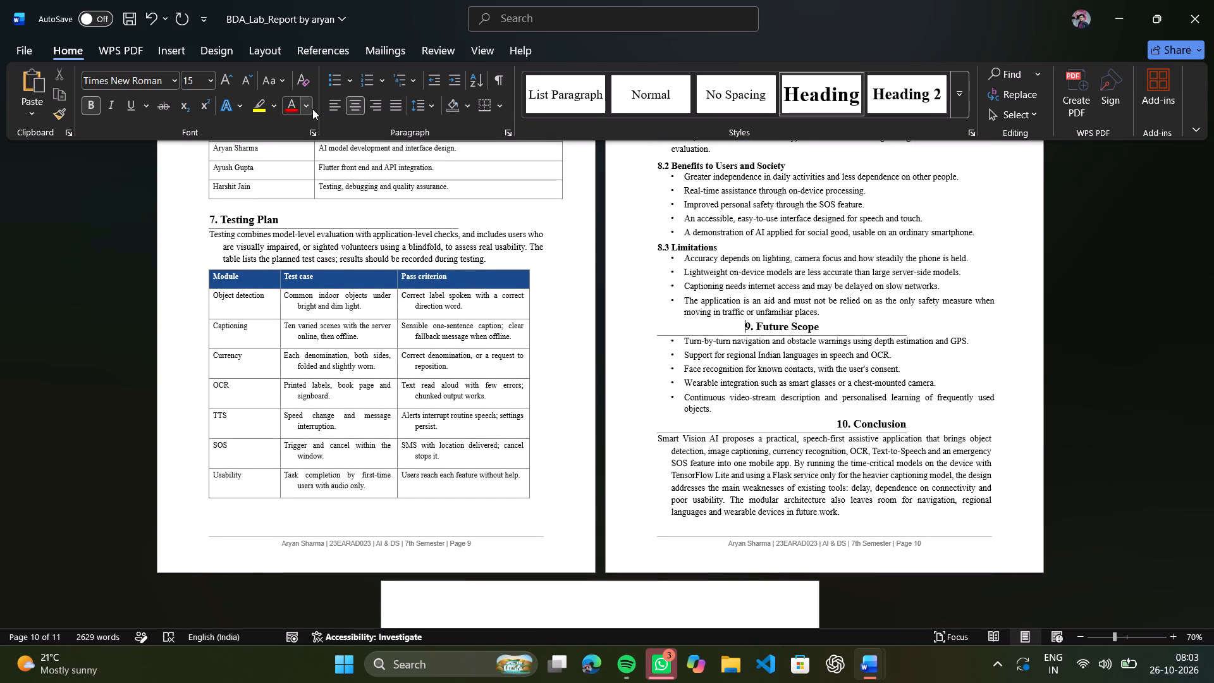
click(331, 104)
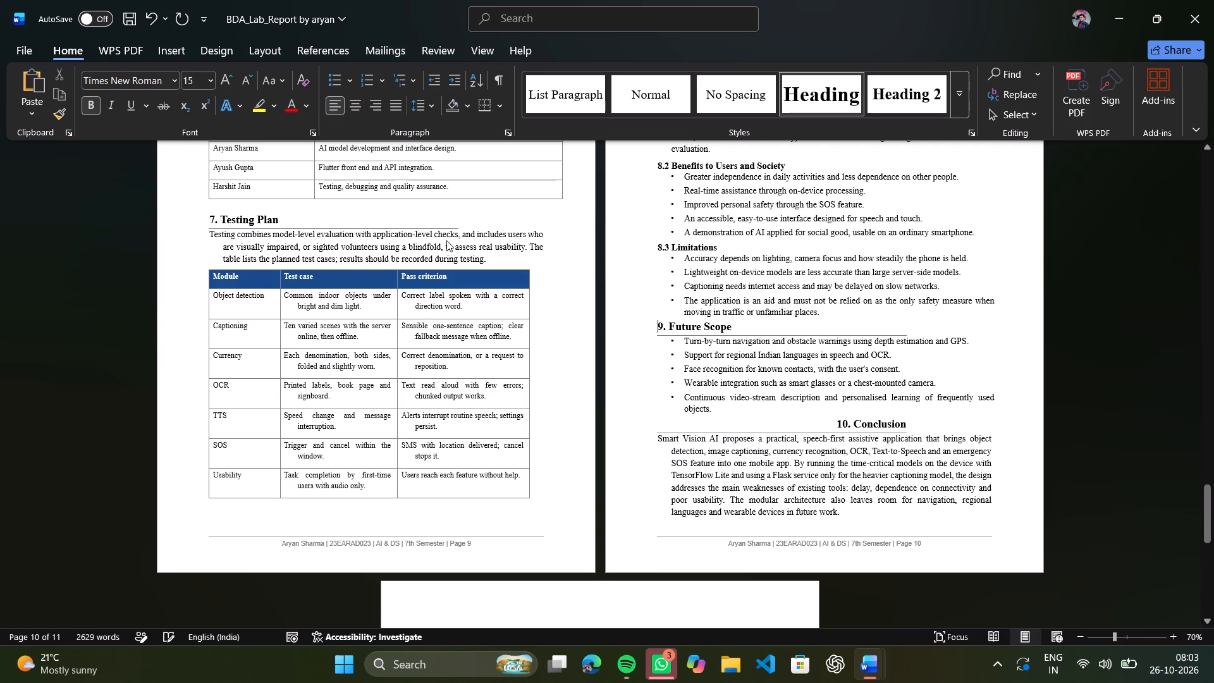
triple_click(835, 424)
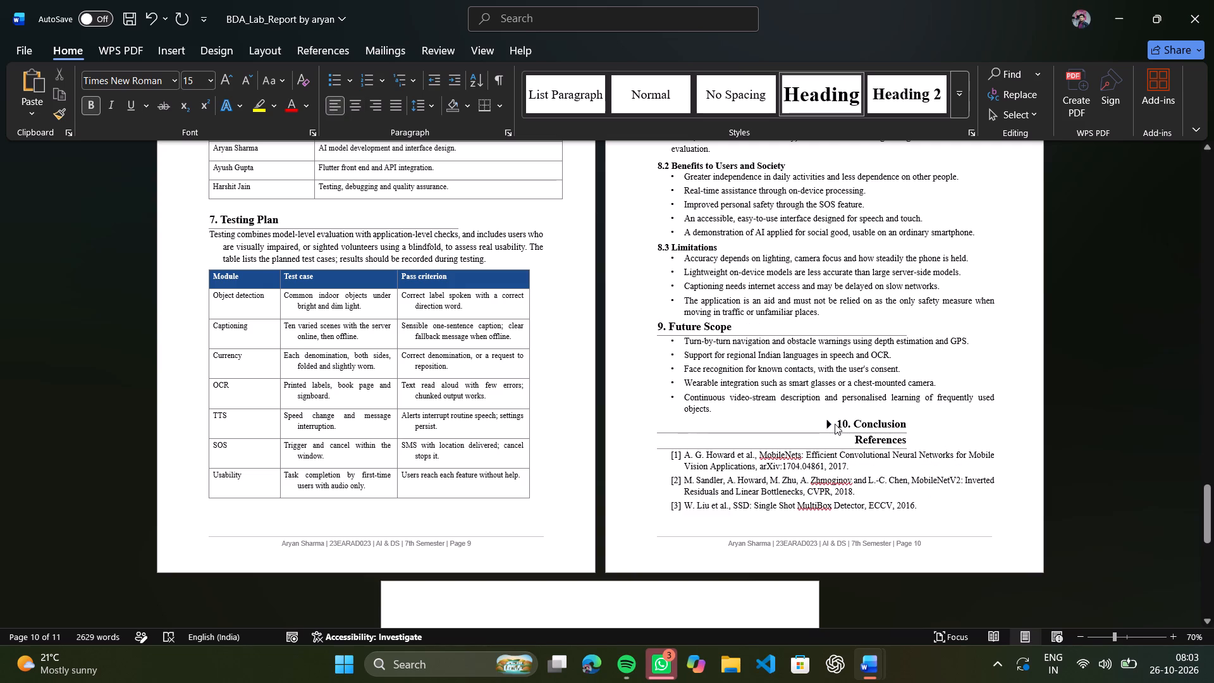
click(835, 424)
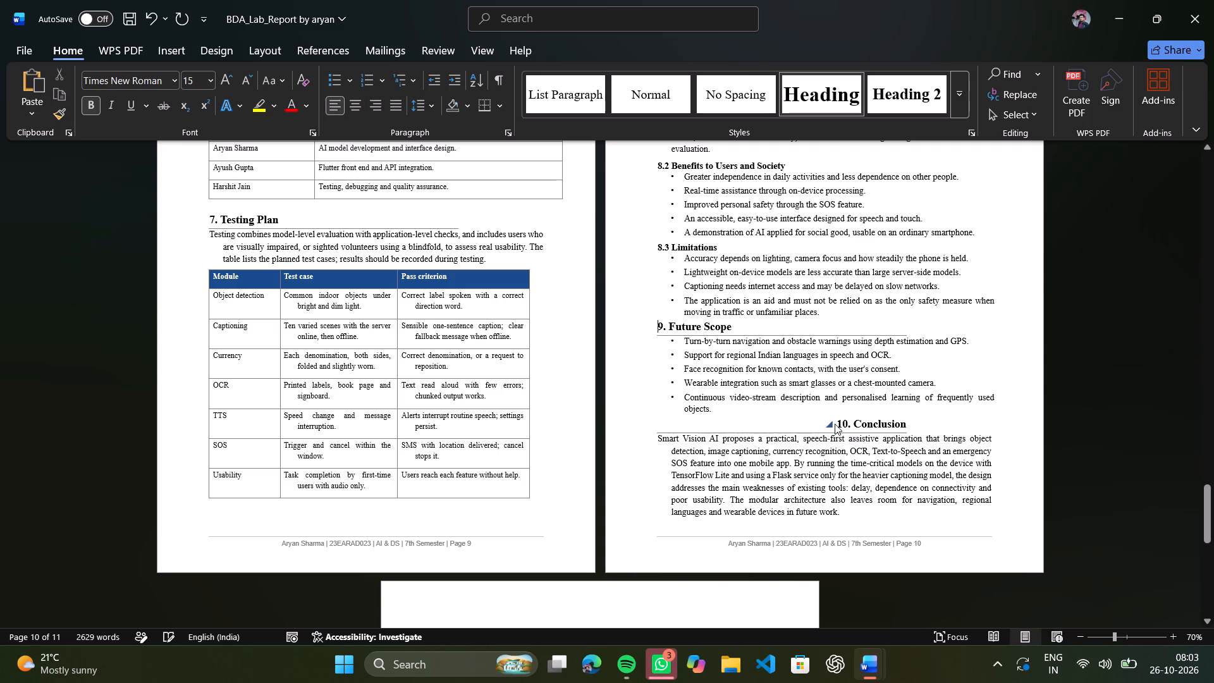
click(838, 424)
key(BackSpace)
key(BackSpace)
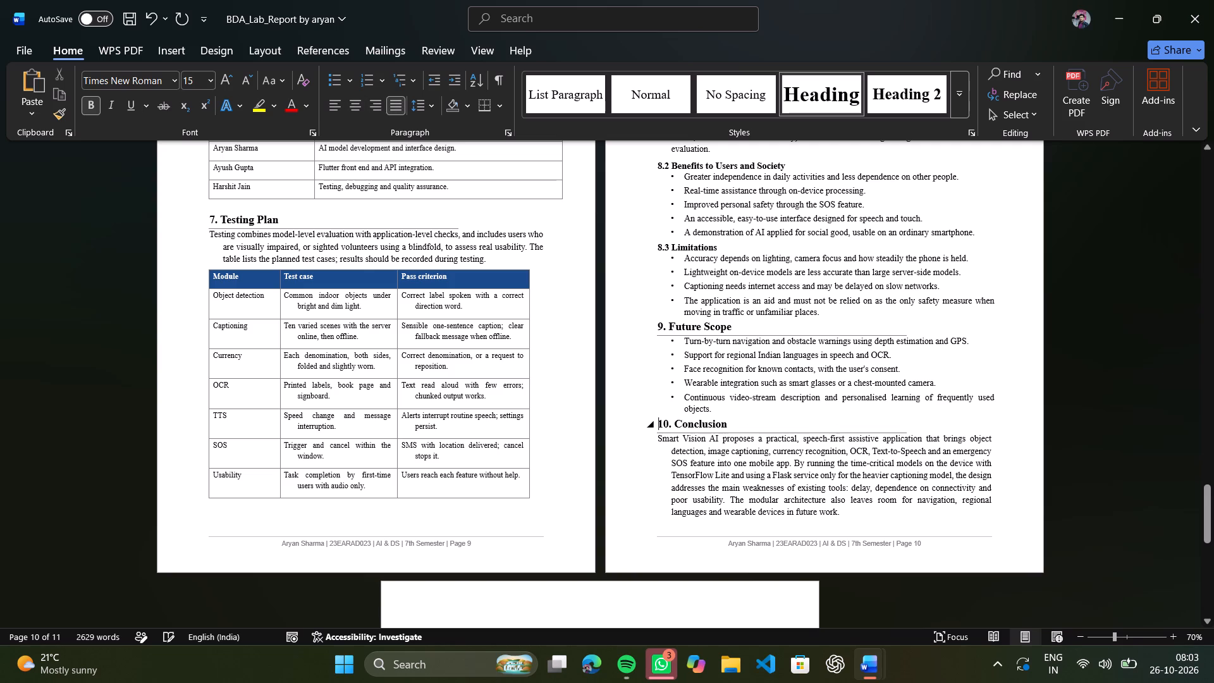
Left-align the References heading on the last page.
scroll(838, 424, down, 3)
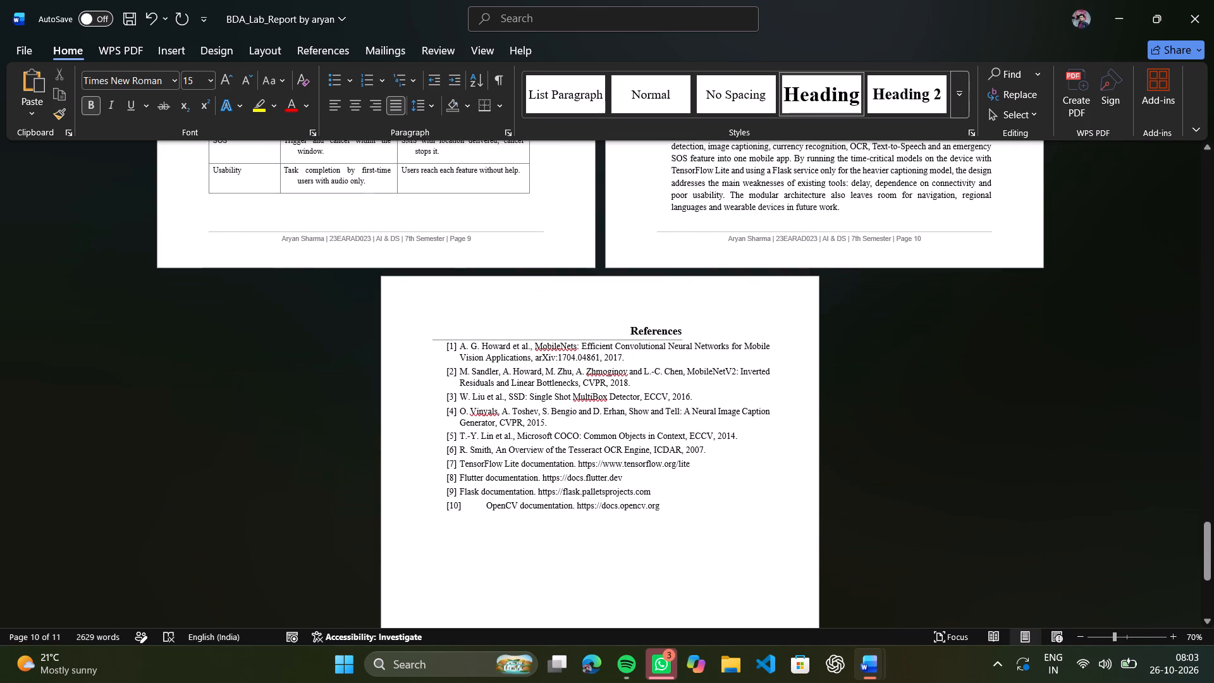
drag(628, 336, 696, 323)
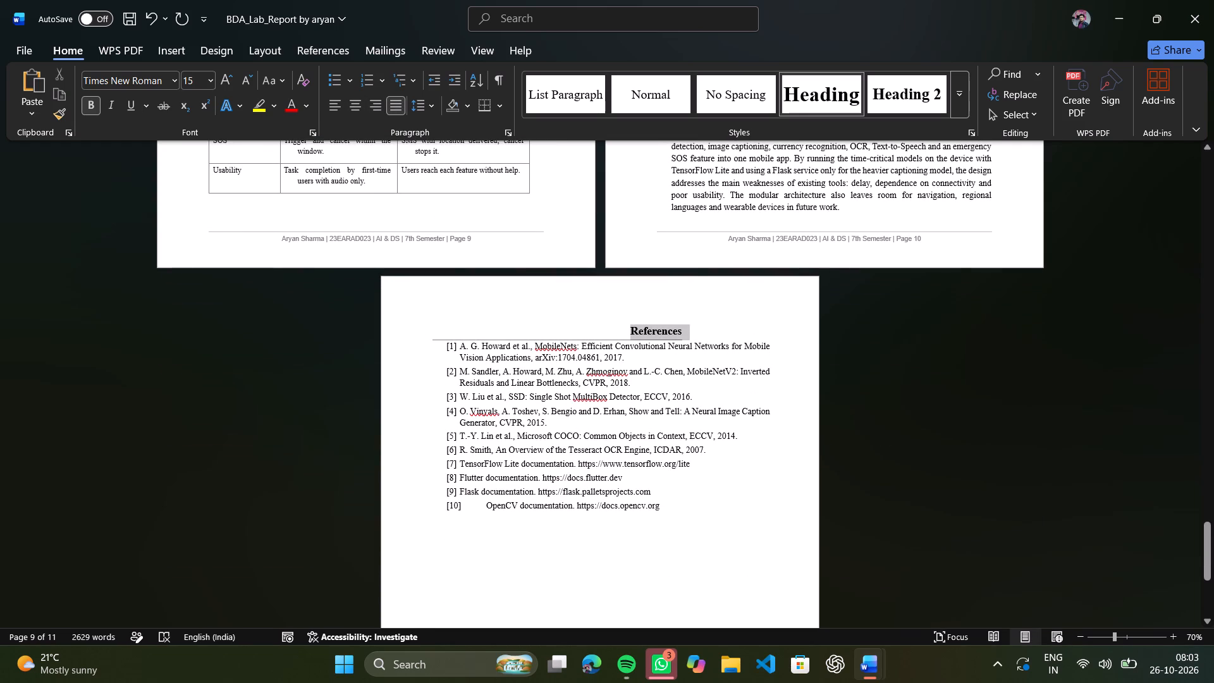
drag(696, 323, 697, 323)
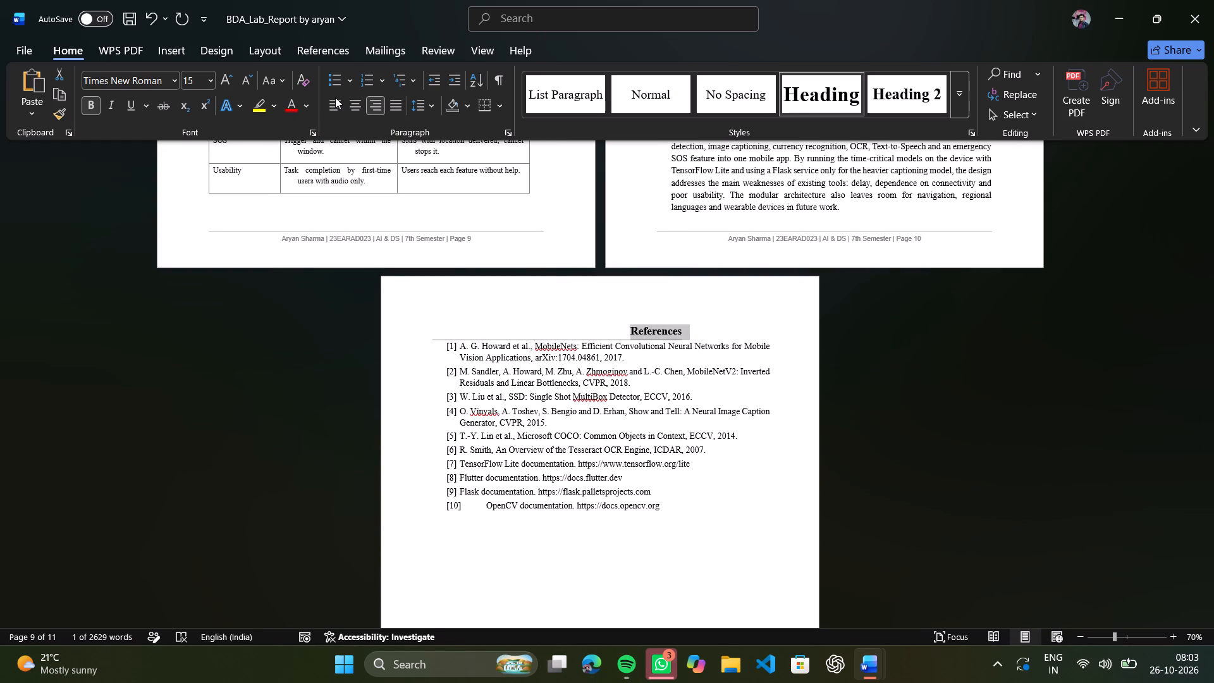
click(335, 97)
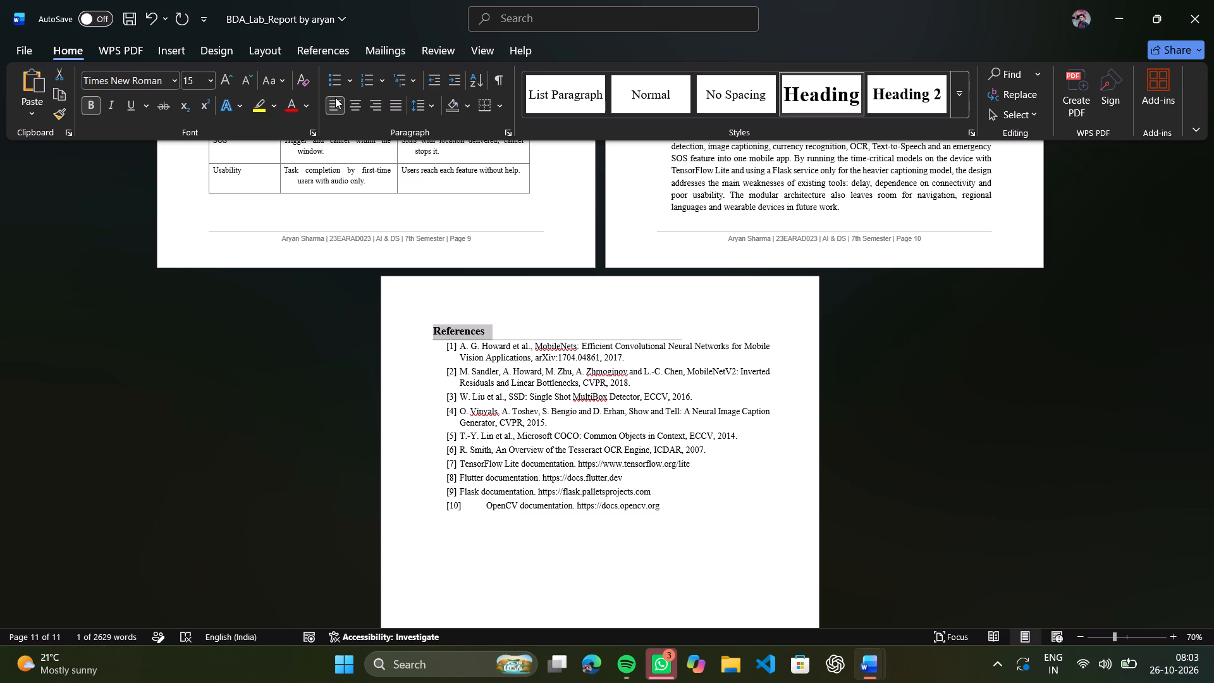
Start saving a copy of the report to the Downloads folder on this PC and open the choice of file types.
scroll(335, 97, up, 4)
click(132, 389)
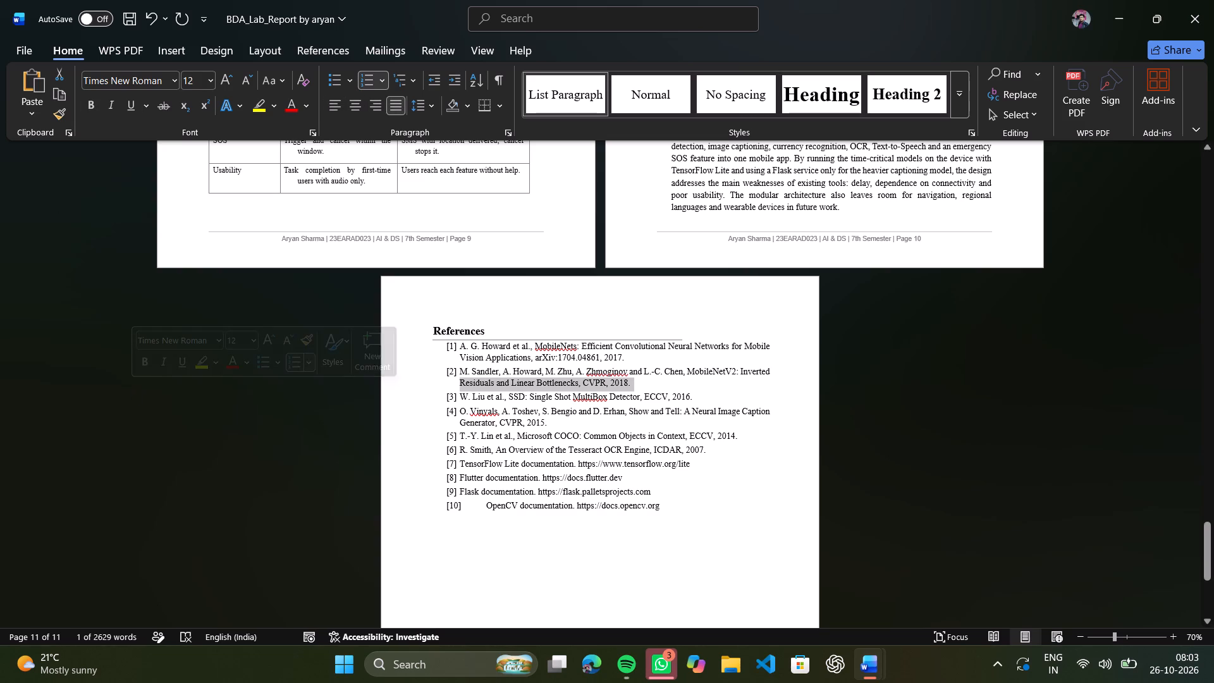
scroll(325, 249, up, 7)
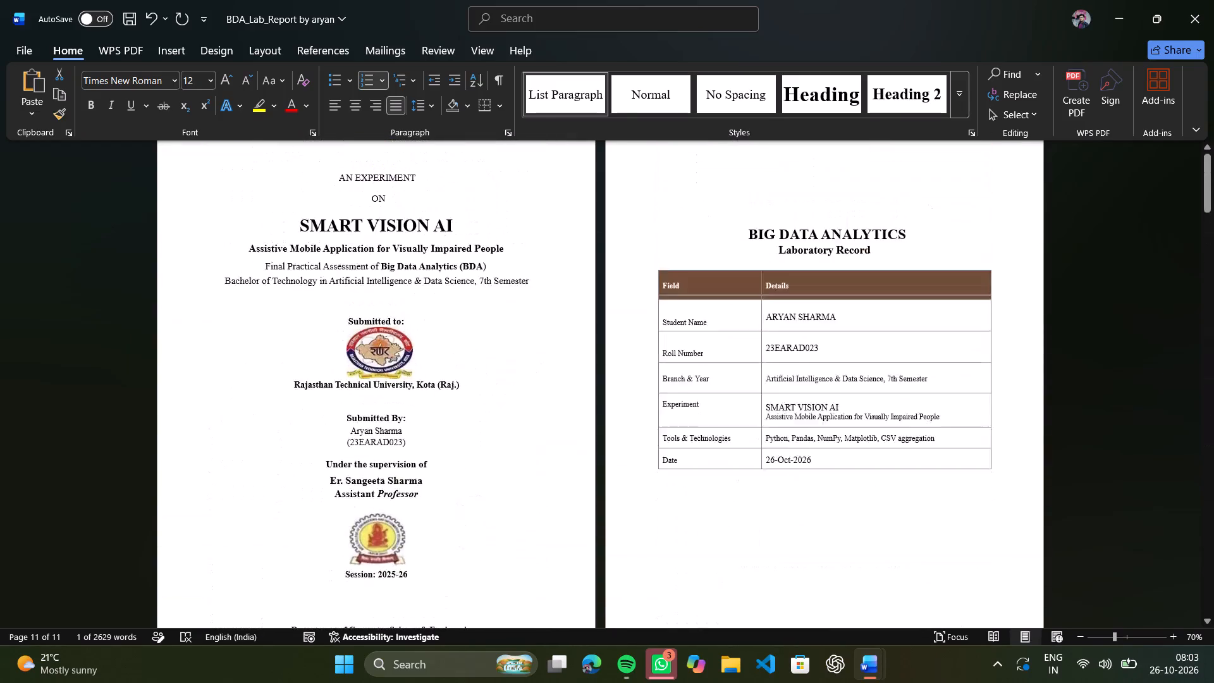
scroll(325, 249, up, 3)
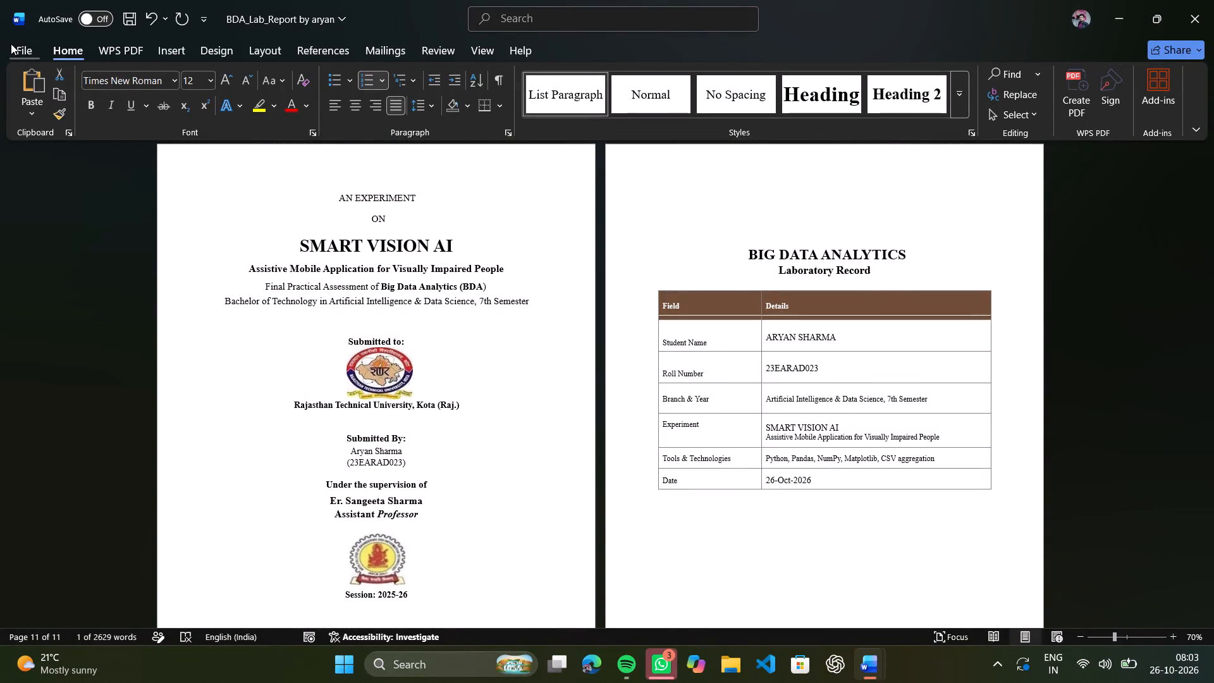
click(11, 44)
click(32, 263)
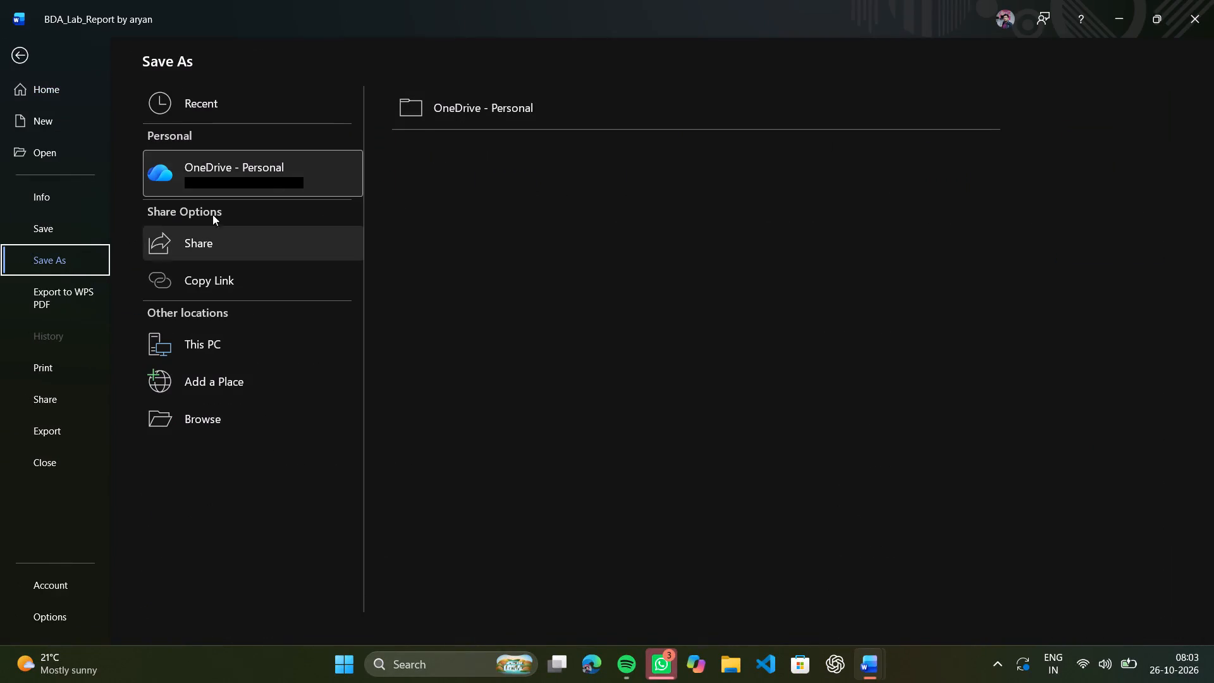
click(197, 344)
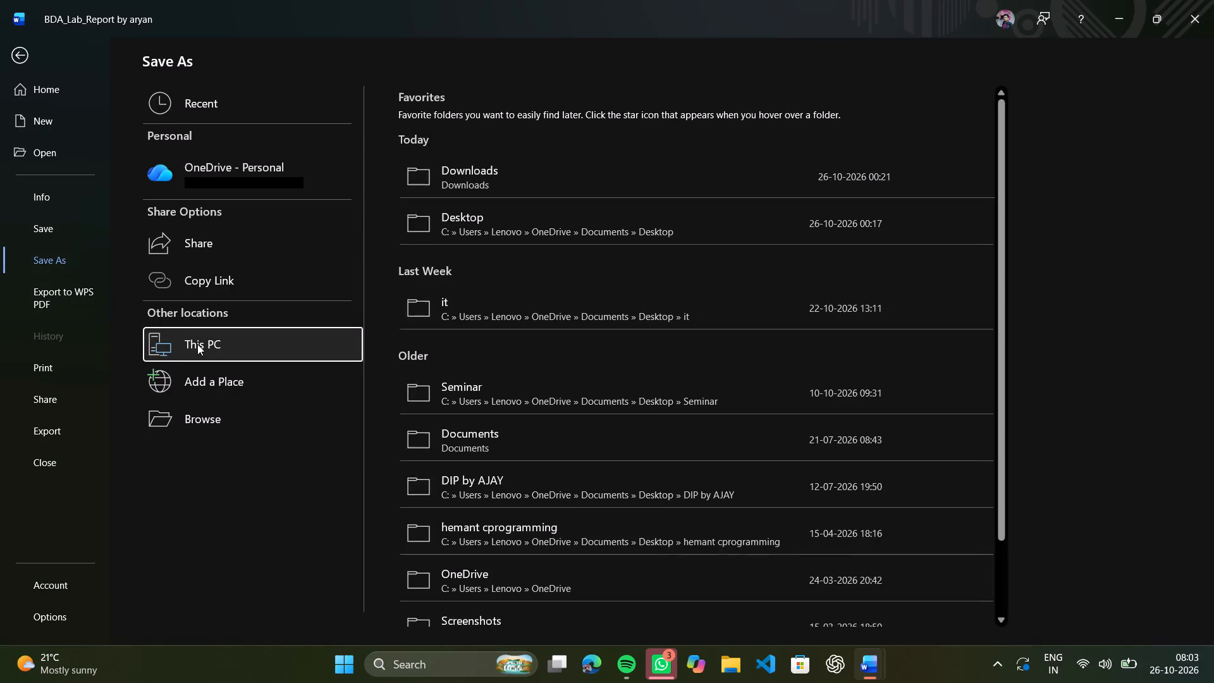
click(417, 197)
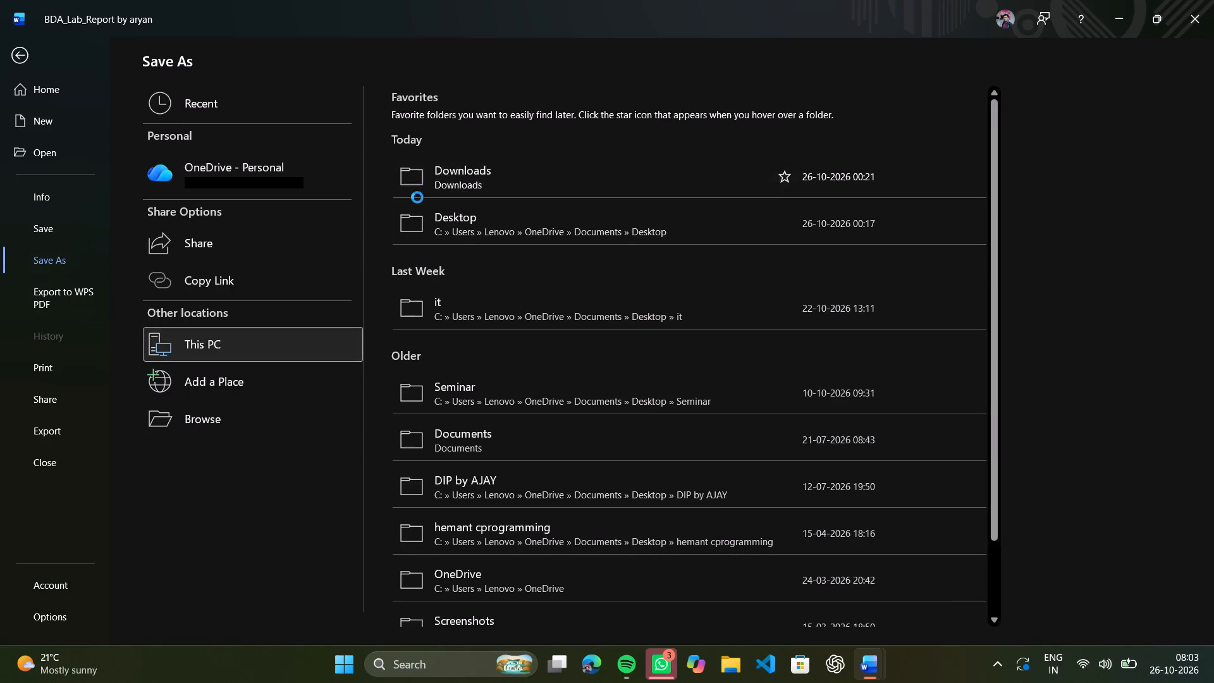
click(307, 279)
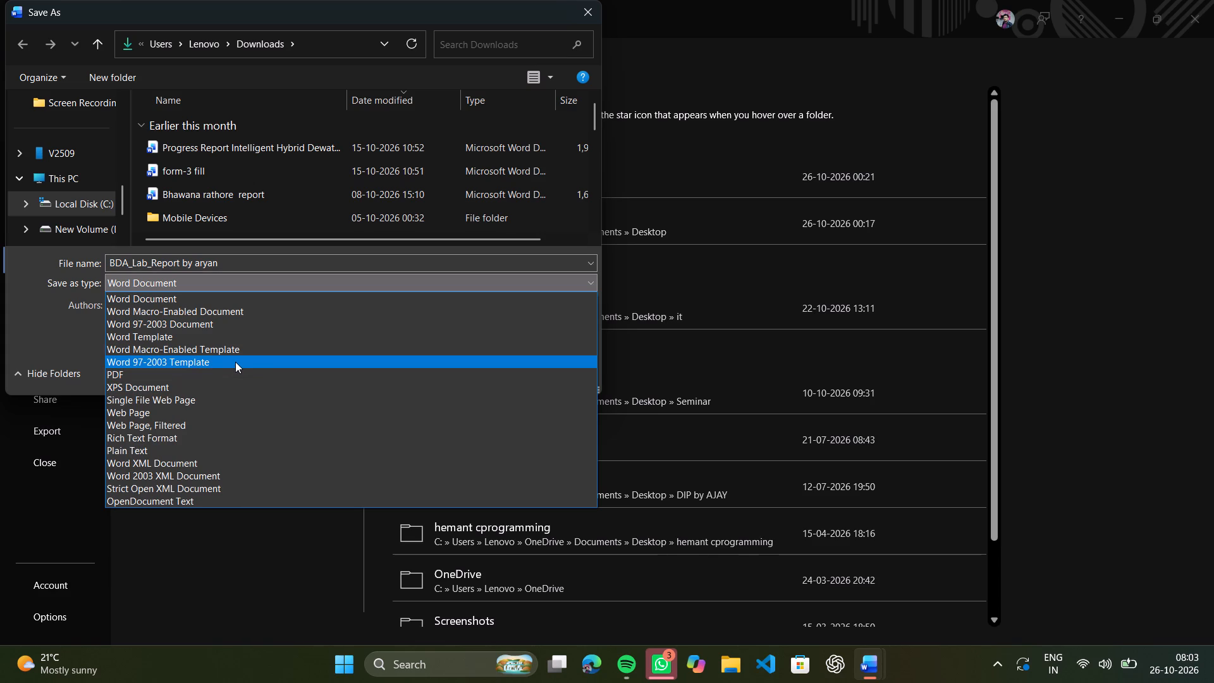
Save the lab report as a PDF in the Downloads folder, keeping its existing file name.
click(222, 371)
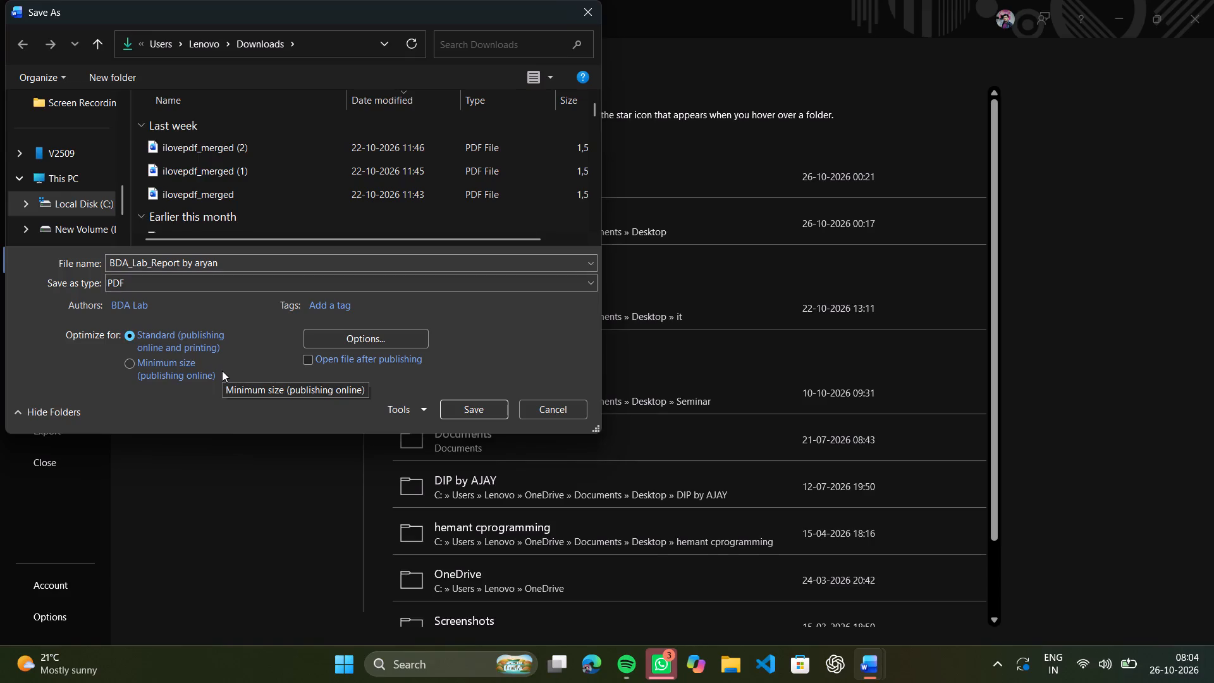
click(461, 416)
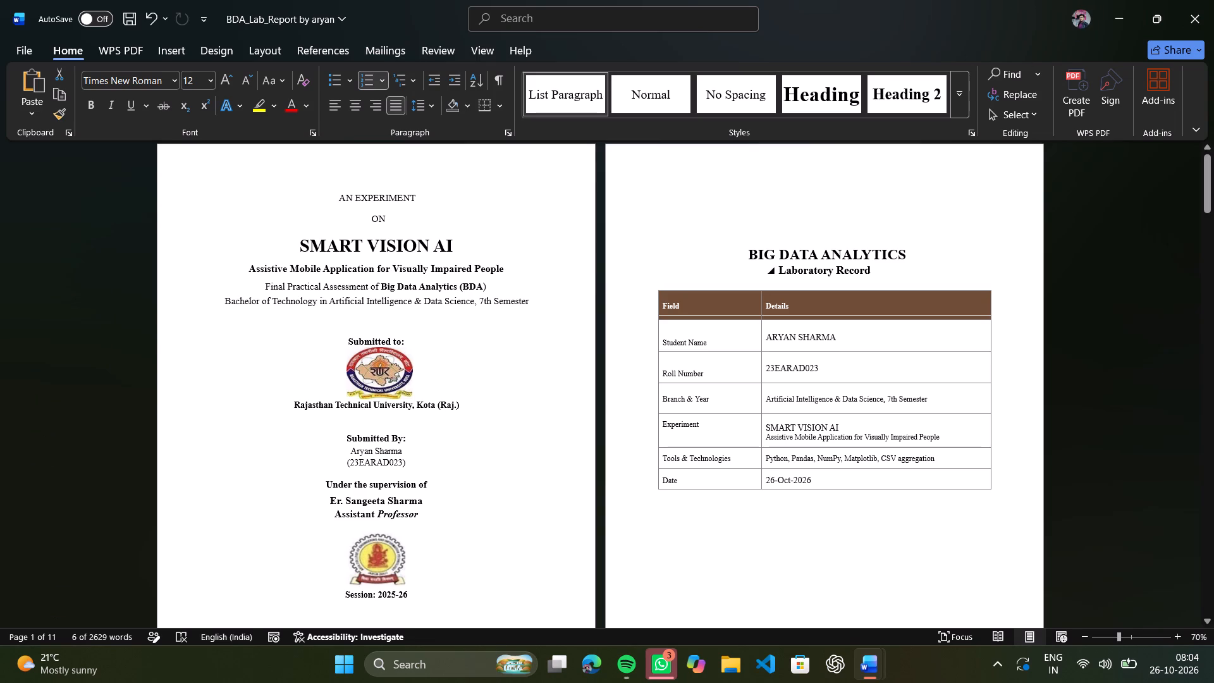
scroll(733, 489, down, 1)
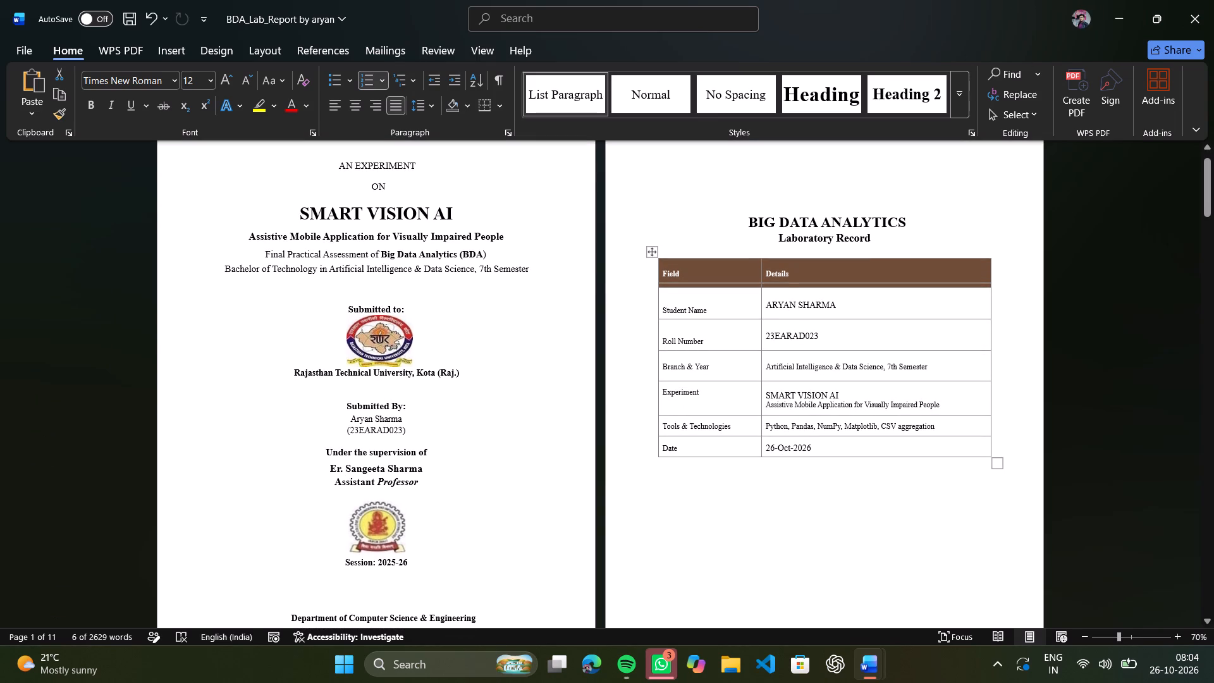
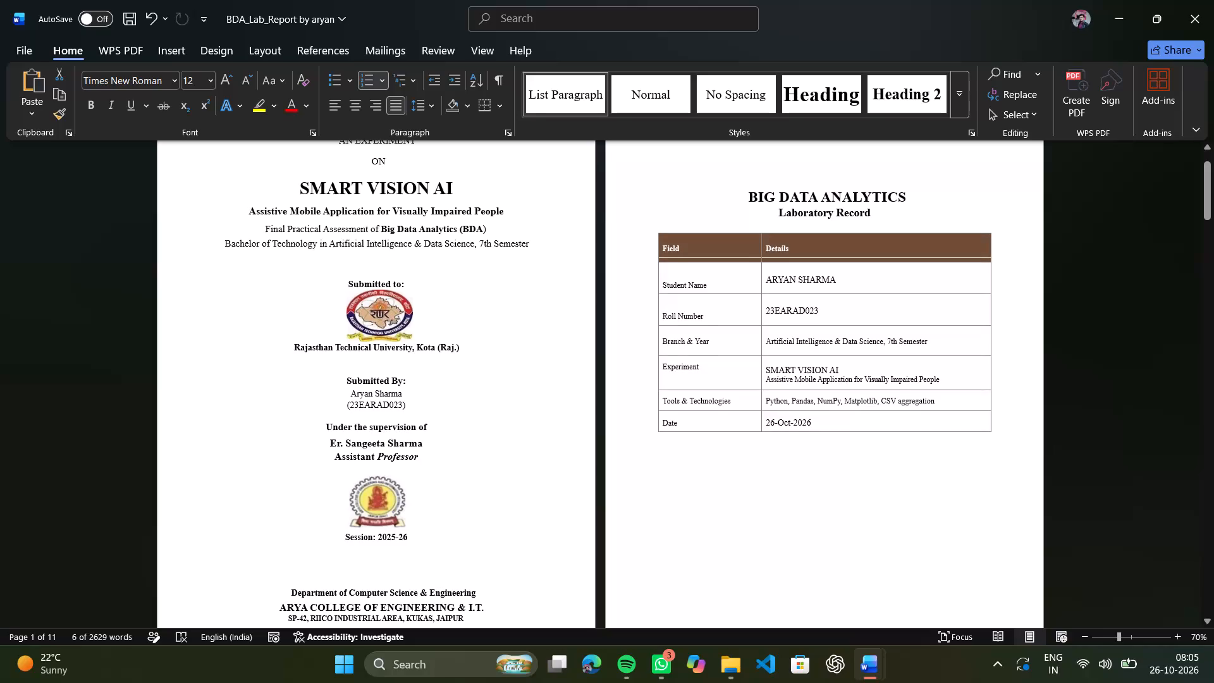
Replace the student name under Submitted By on the cover page with the other student's full name.
scroll(518, 479, down, 2)
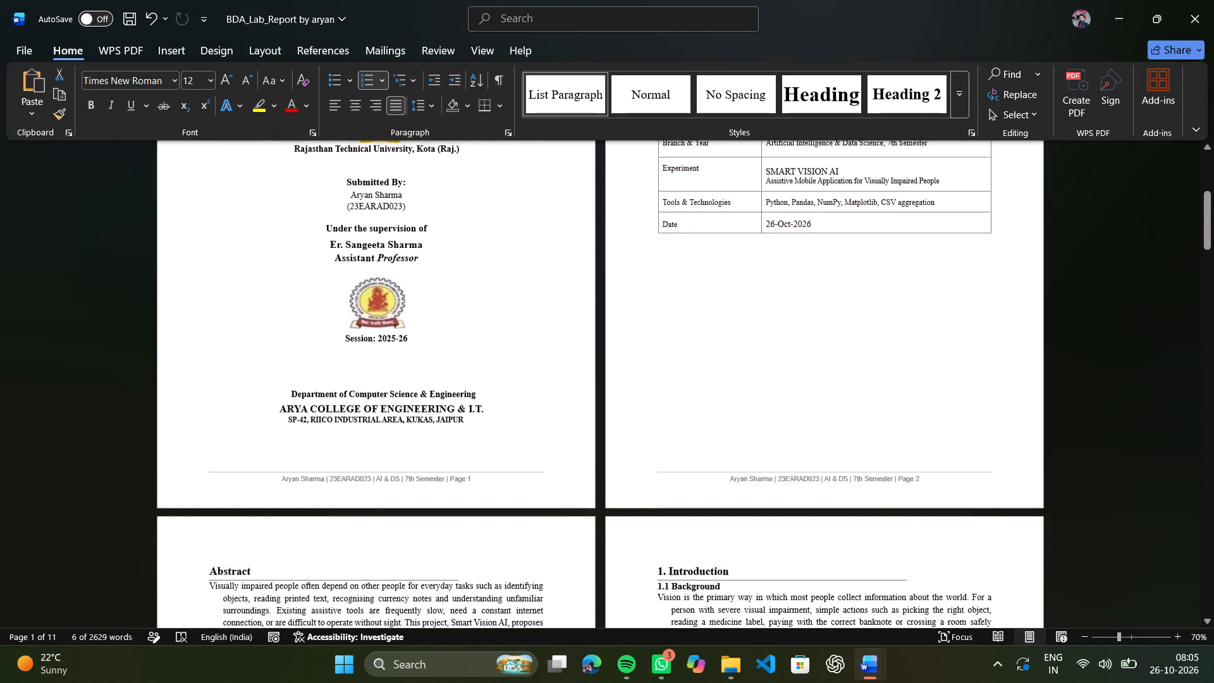
scroll(518, 479, down, 3)
scroll(518, 479, up, 4)
scroll(518, 479, down, 1)
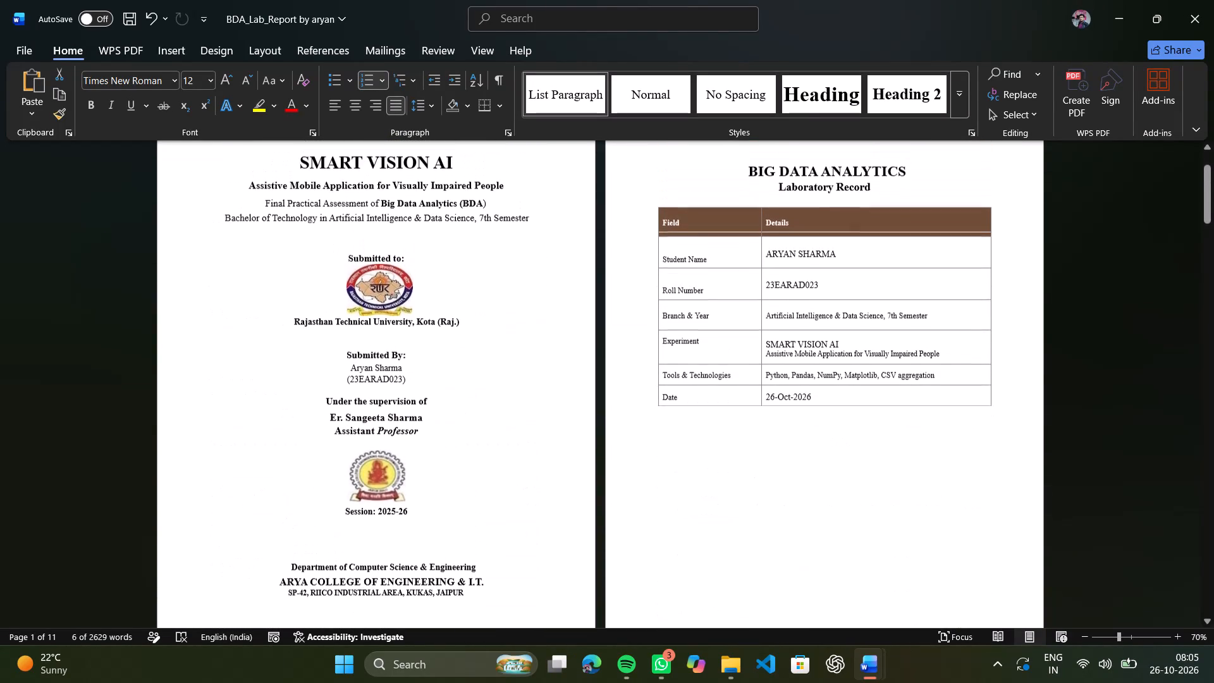
scroll(518, 479, down, 1)
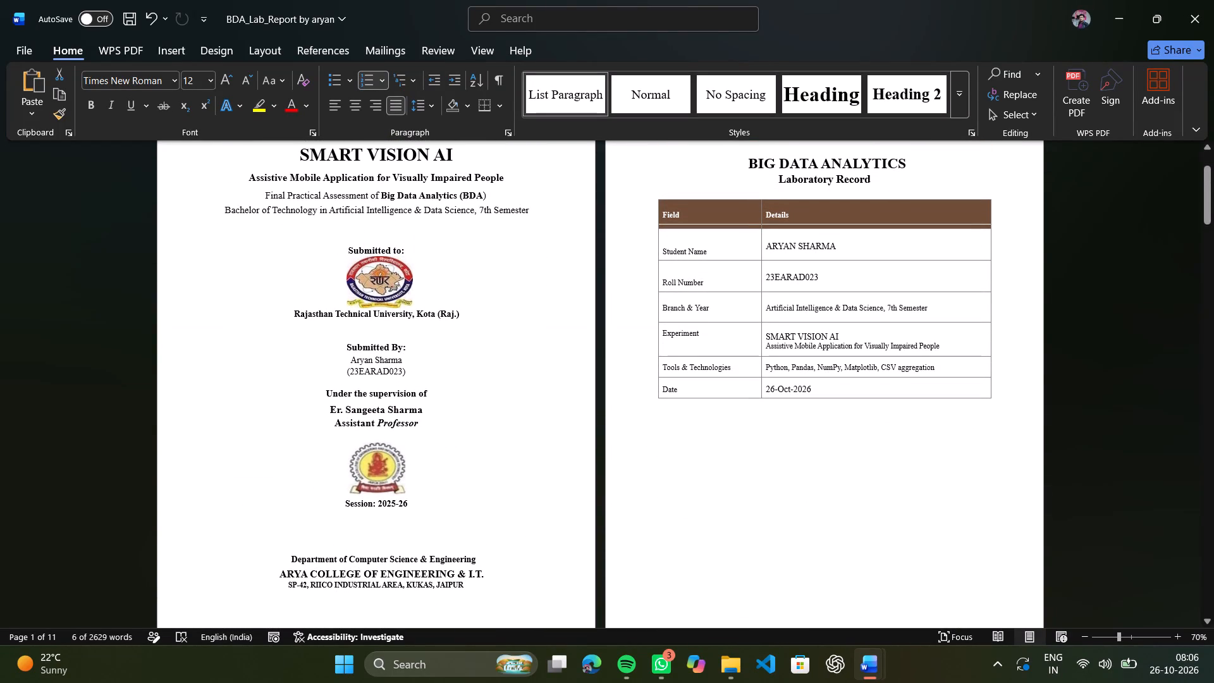
drag(402, 357, 367, 363)
drag(367, 363, 357, 362)
key(BackSpace)
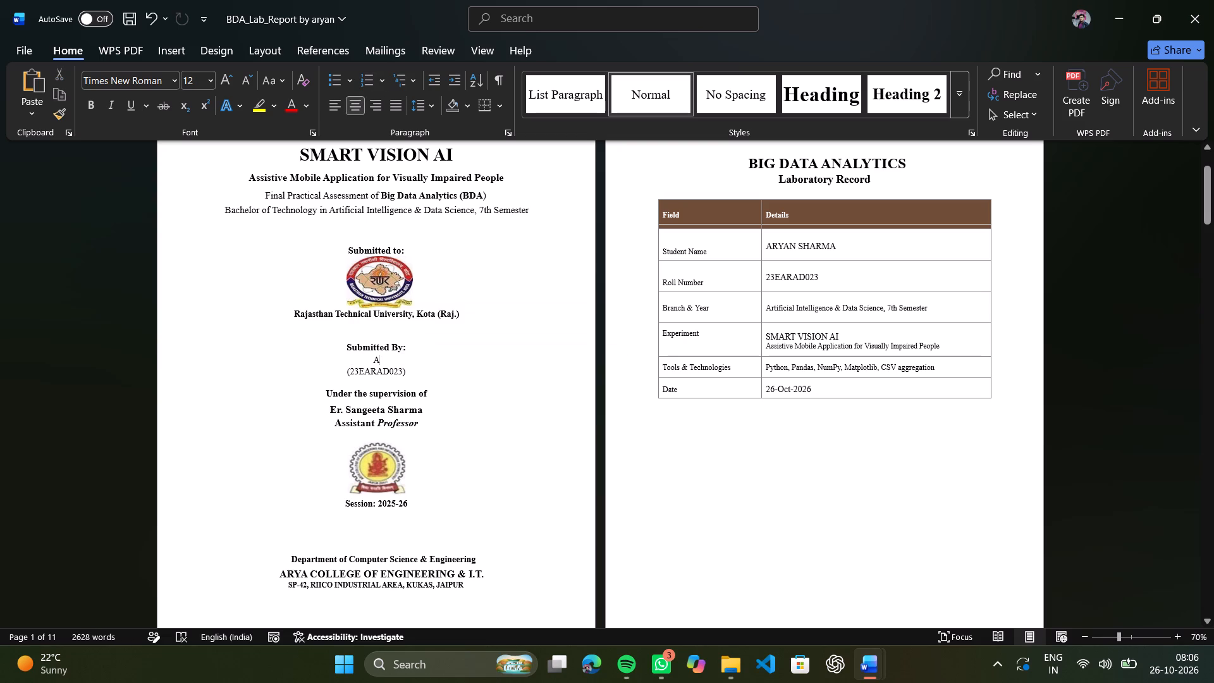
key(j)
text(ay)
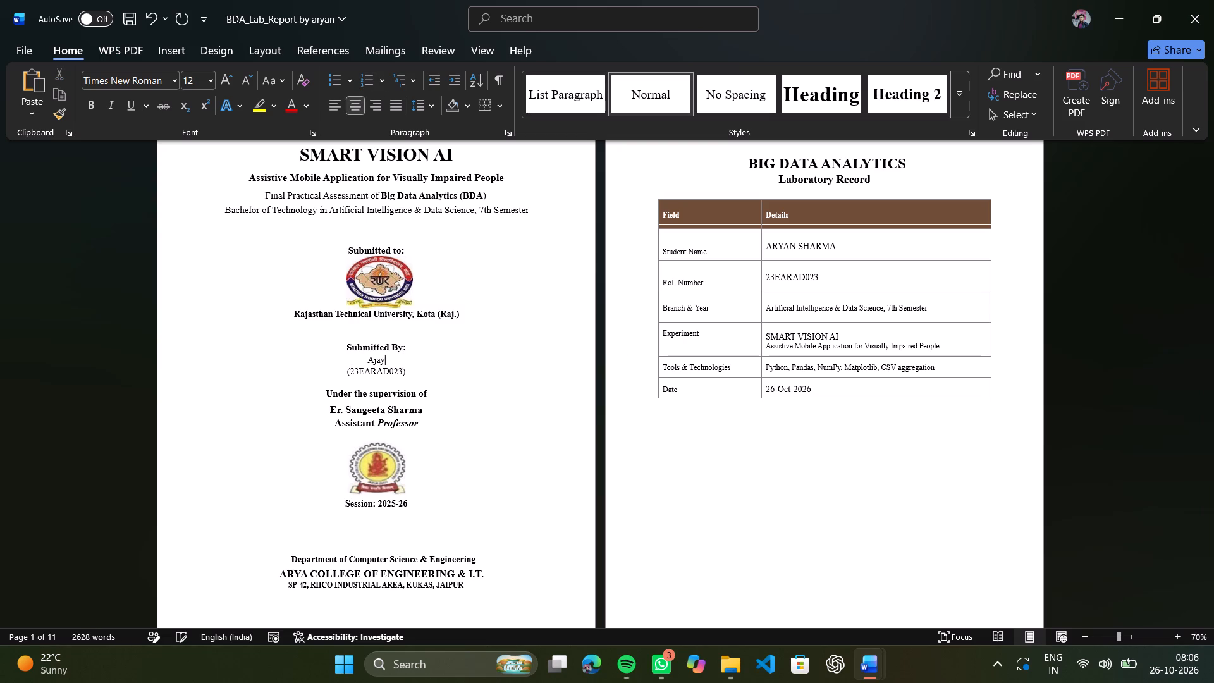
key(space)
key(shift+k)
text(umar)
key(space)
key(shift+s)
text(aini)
Replace the last two digits of the roll number under Submitted By on the cover page with the new submitter's digits.
double_click(398, 374)
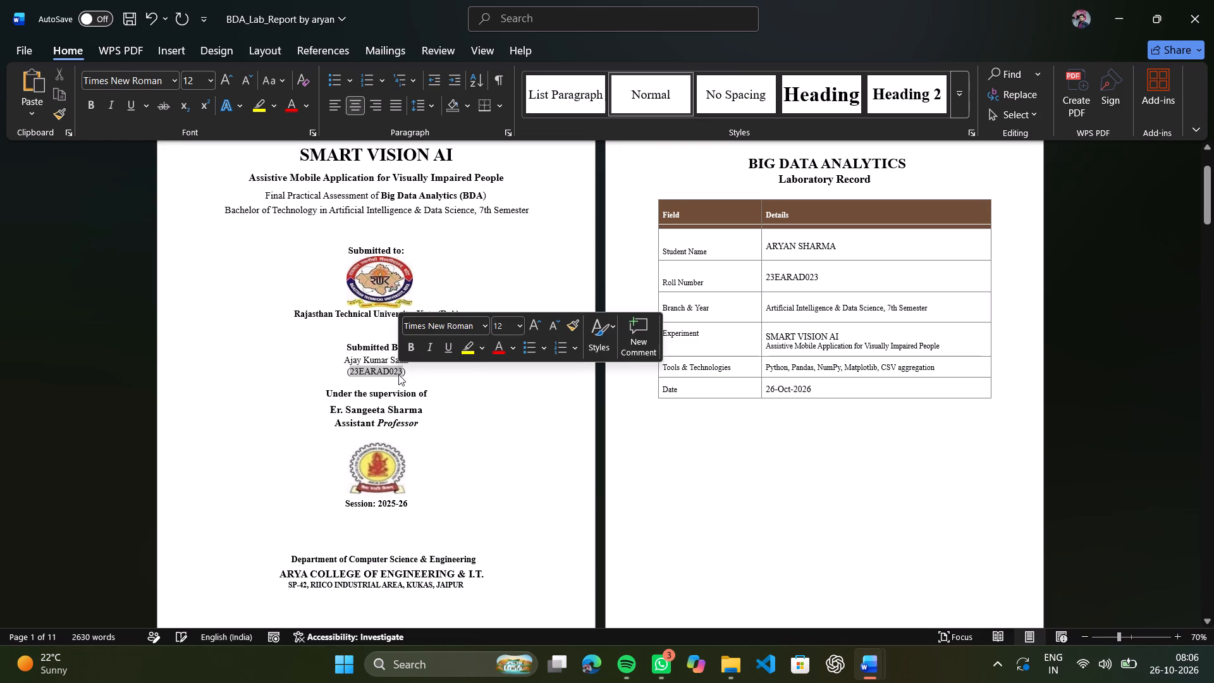
click(398, 374)
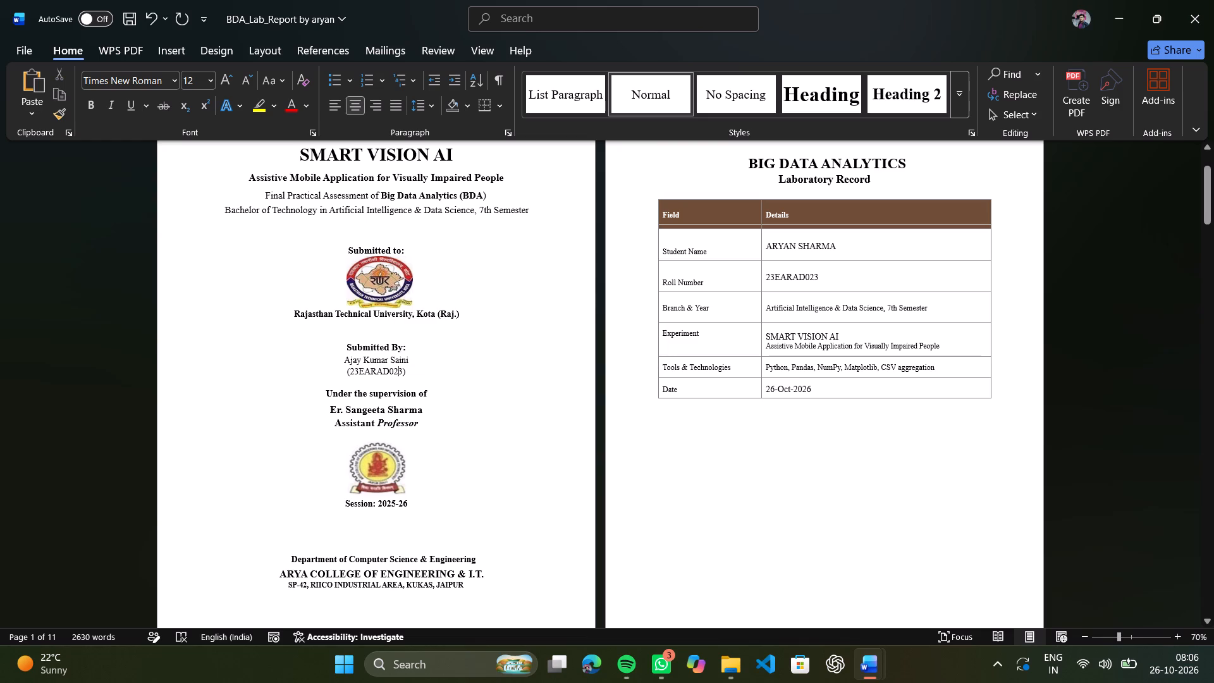
key(Right)
key(BackSpace)
key(BackSpace)
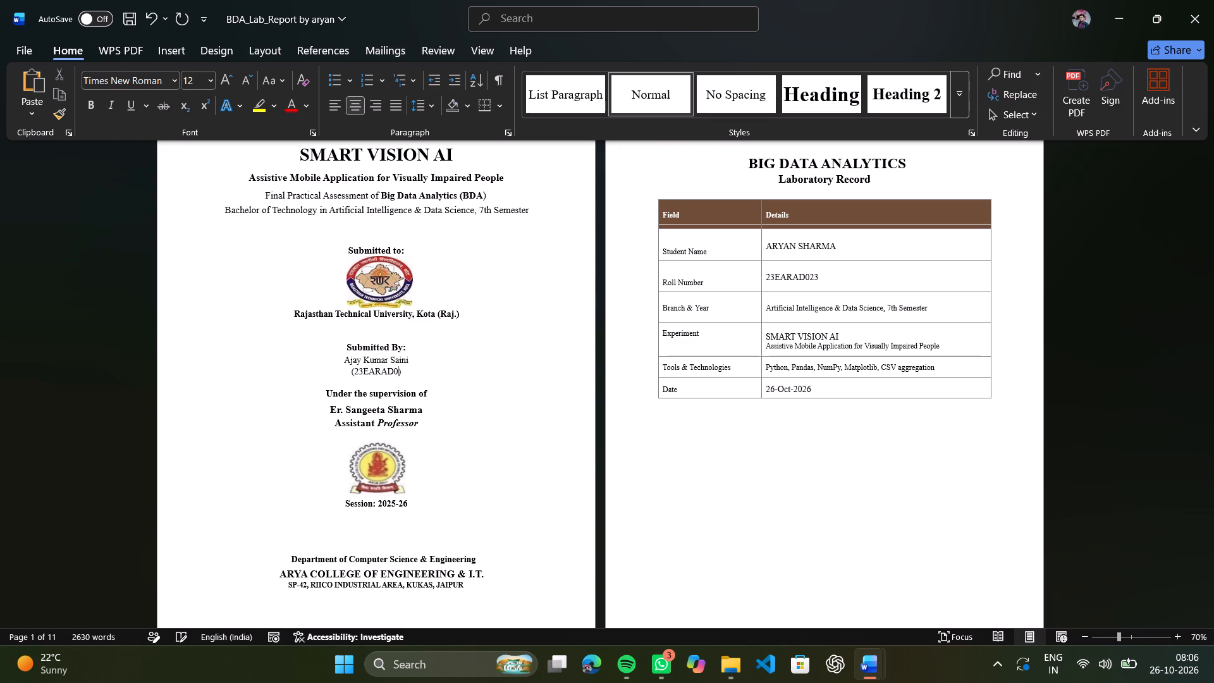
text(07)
Copy the submitter's full name from under Submitted By on the cover page.
scroll(398, 377, down, 1)
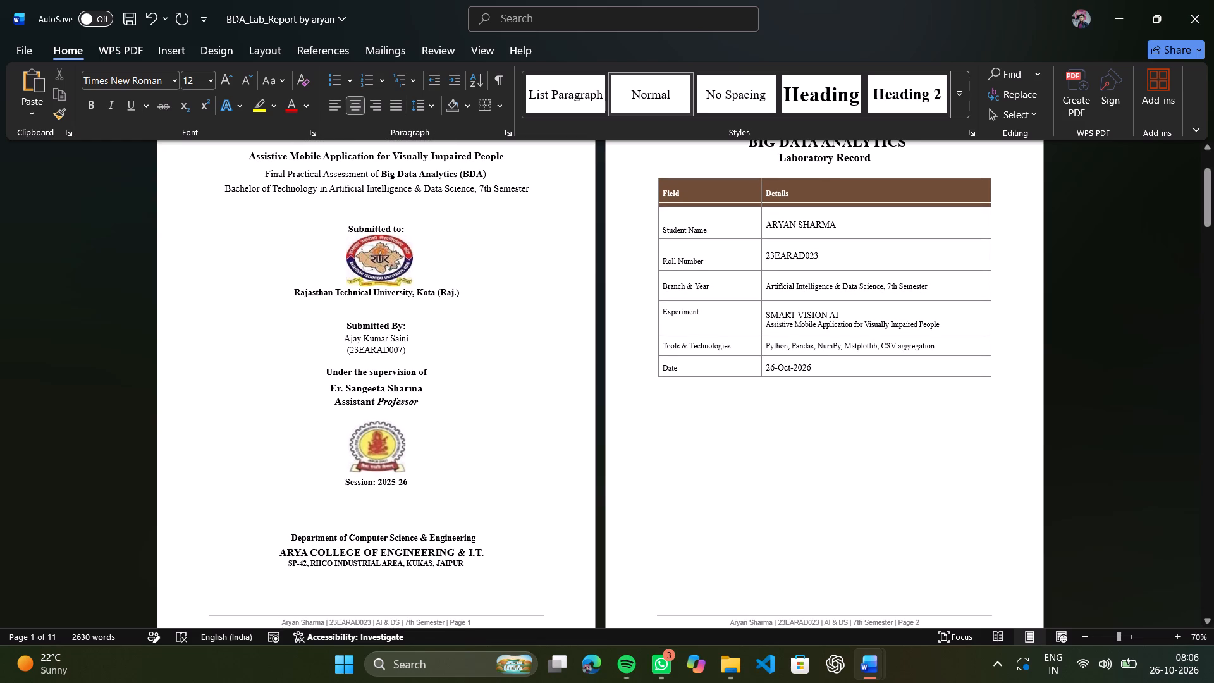
drag(338, 338, 416, 344)
click(416, 344)
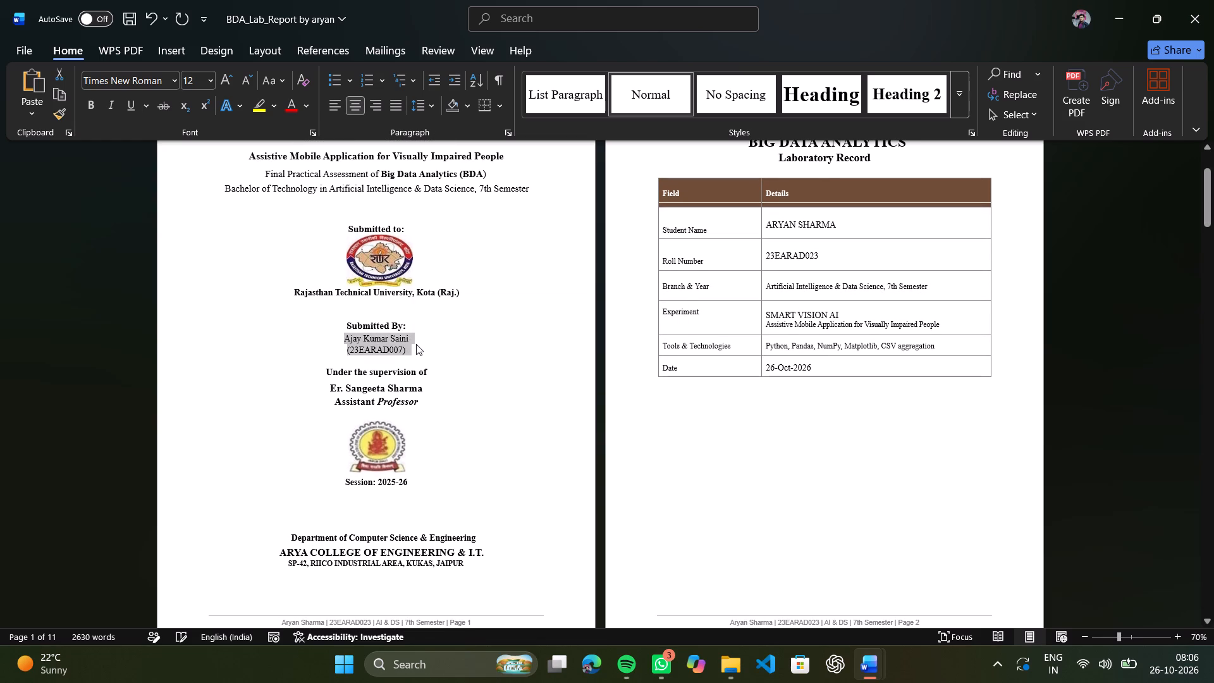
drag(414, 341, 337, 345)
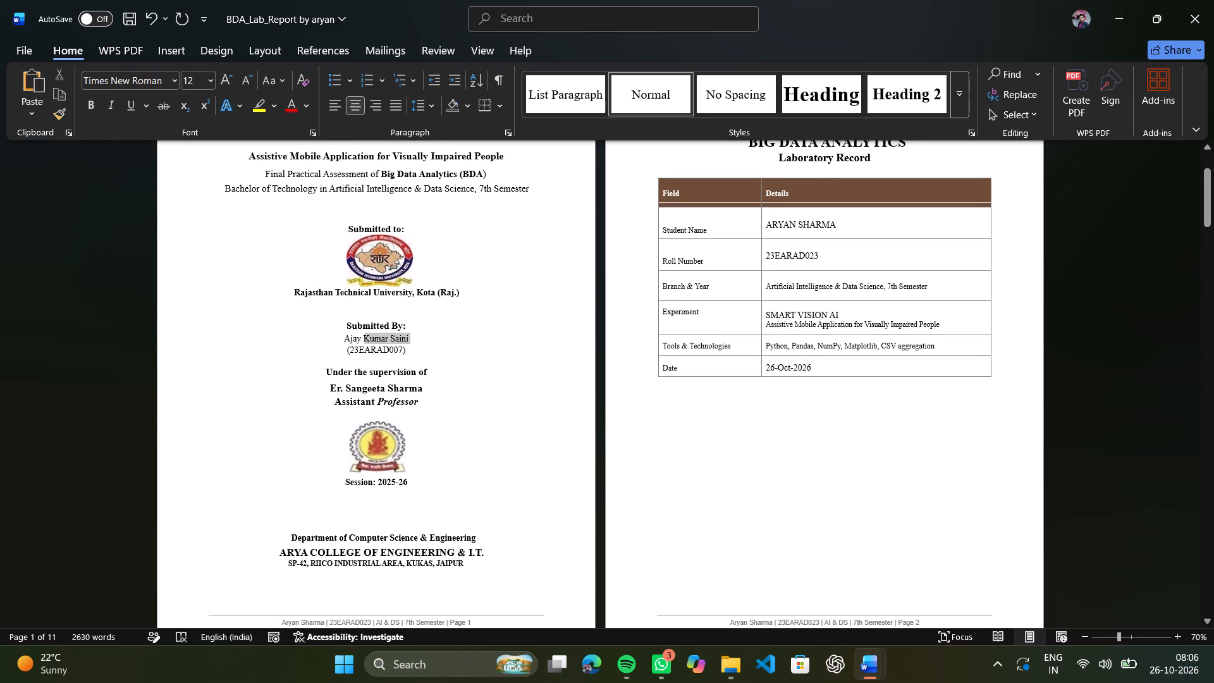
drag(337, 345, 340, 341)
key(ctrl+c)
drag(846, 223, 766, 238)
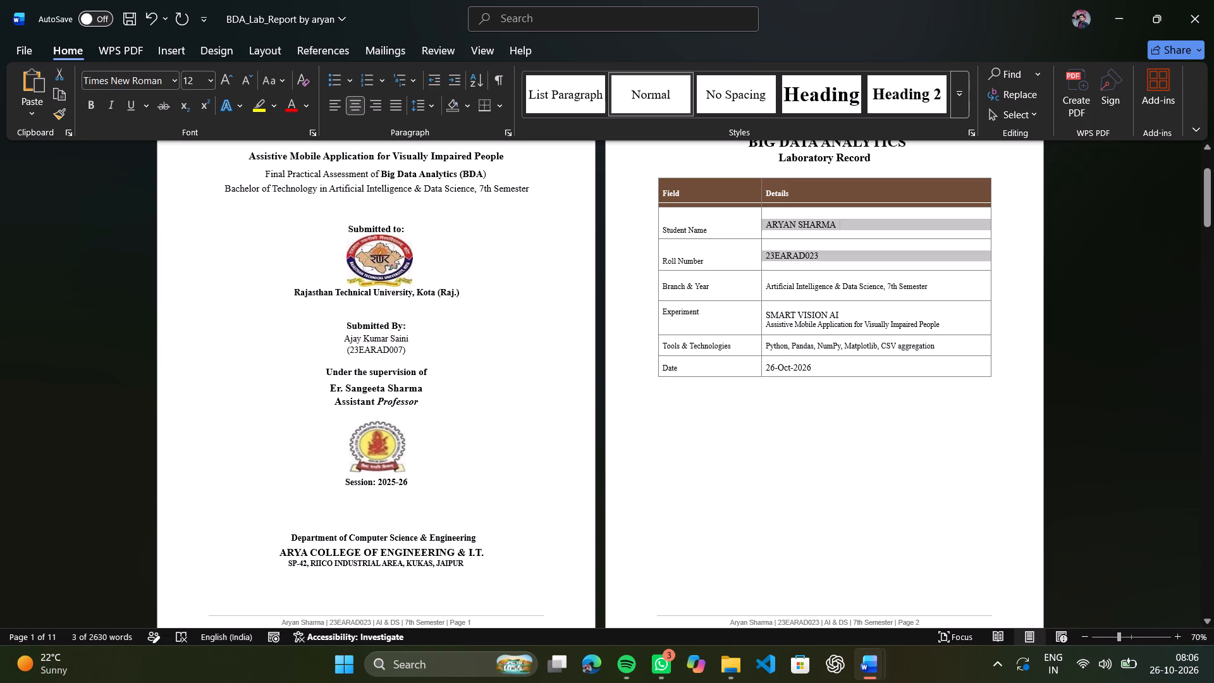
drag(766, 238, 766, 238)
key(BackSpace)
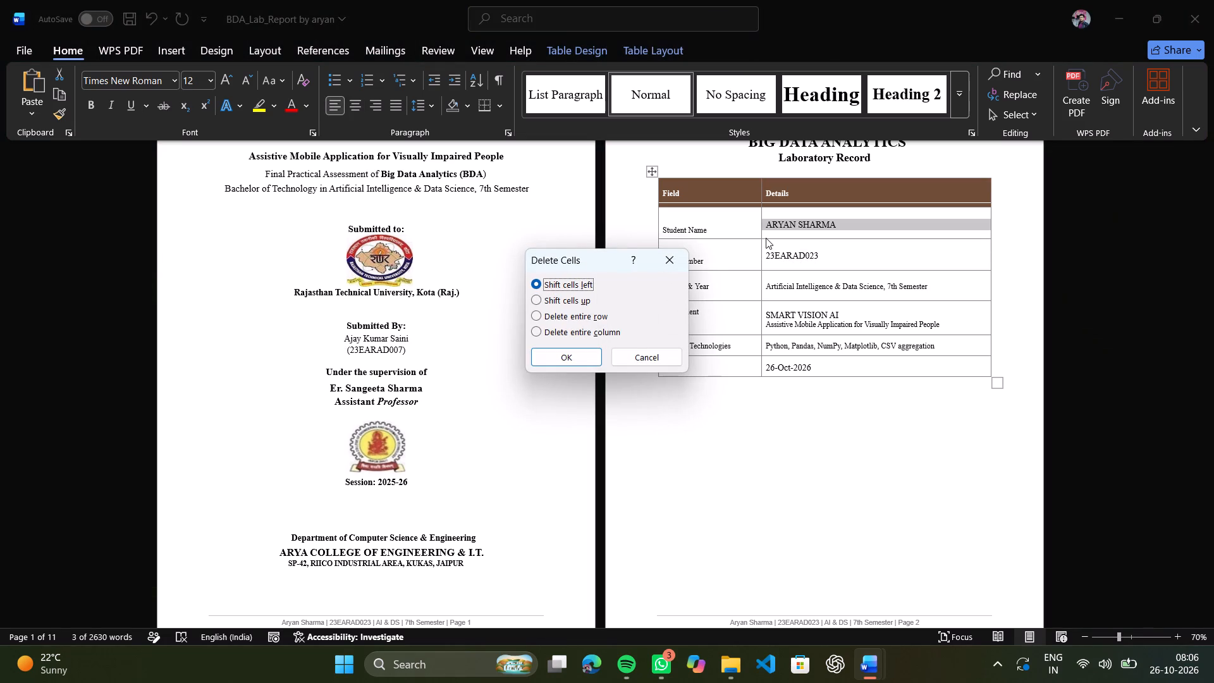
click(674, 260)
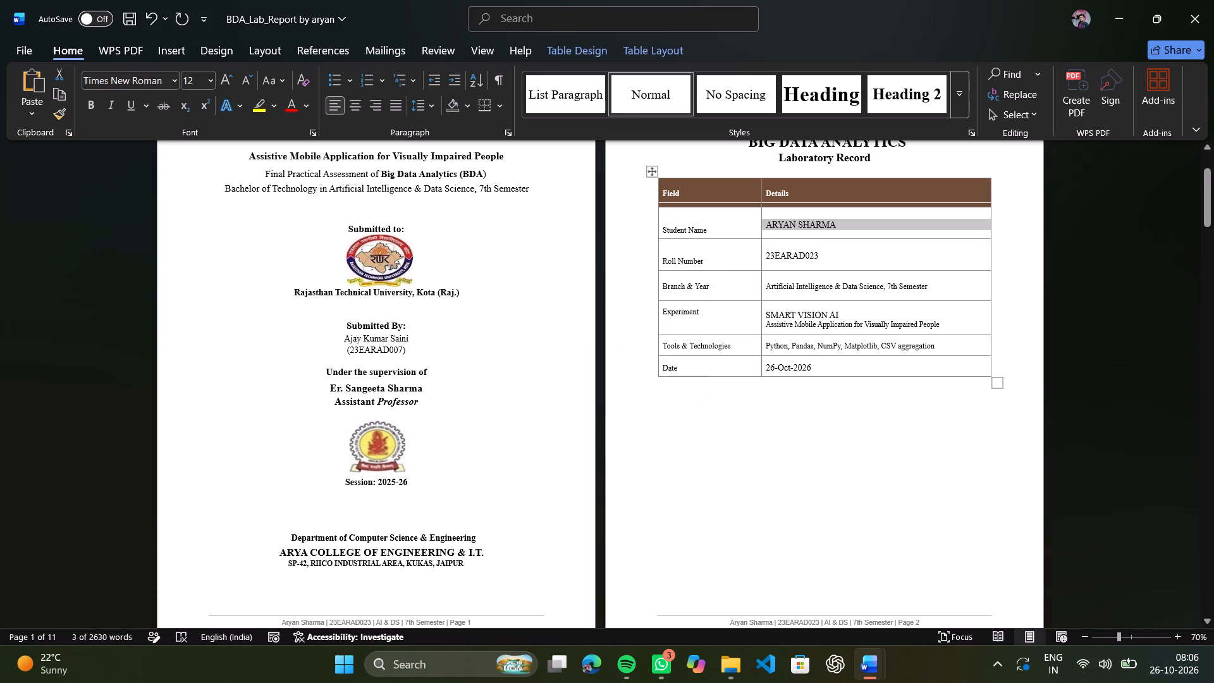
Replace the Student Name entry in the Laboratory Record table with the name copied from the cover page.
click(857, 232)
key(BackSpace)
key(BackSpace)
key(BackSpace)
key(BackSpace)
key(BackSpace)
key(BackSpace)
key(BackSpace)
key(BackSpace)
key(BackSpace)
key(BackSpace)
key(BackSpace)
key(BackSpace)
key(BackSpace)
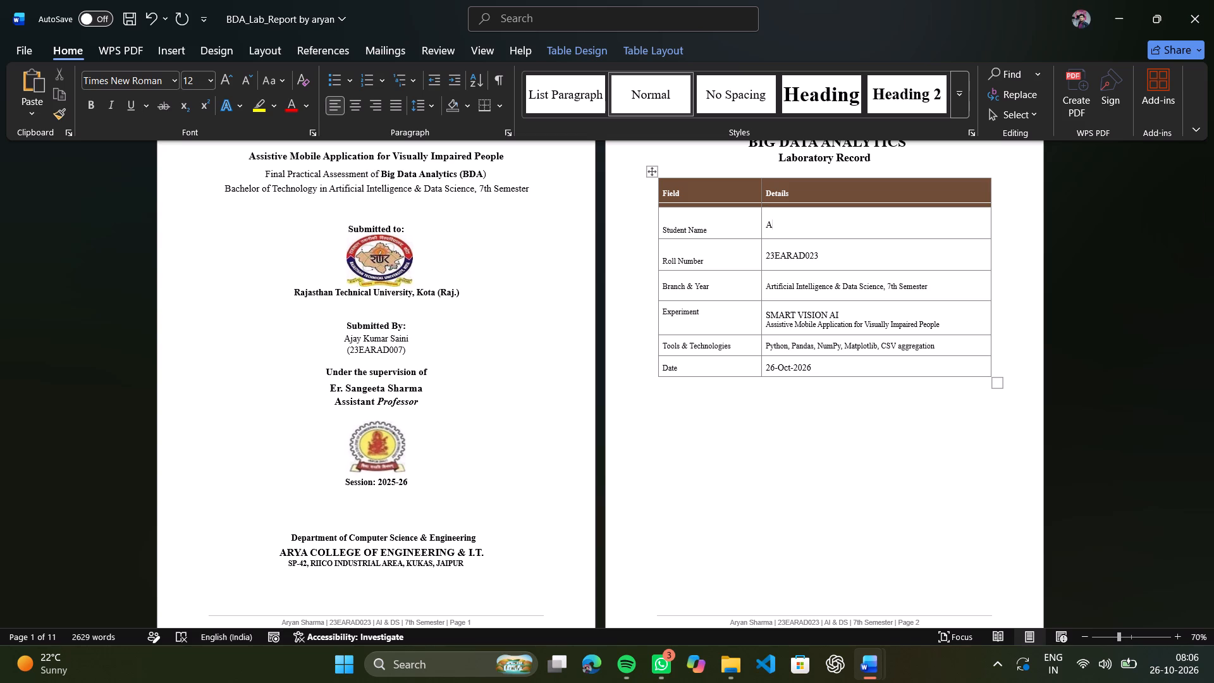
key(BackSpace)
key(BackSpace)
key(ctrl+v)
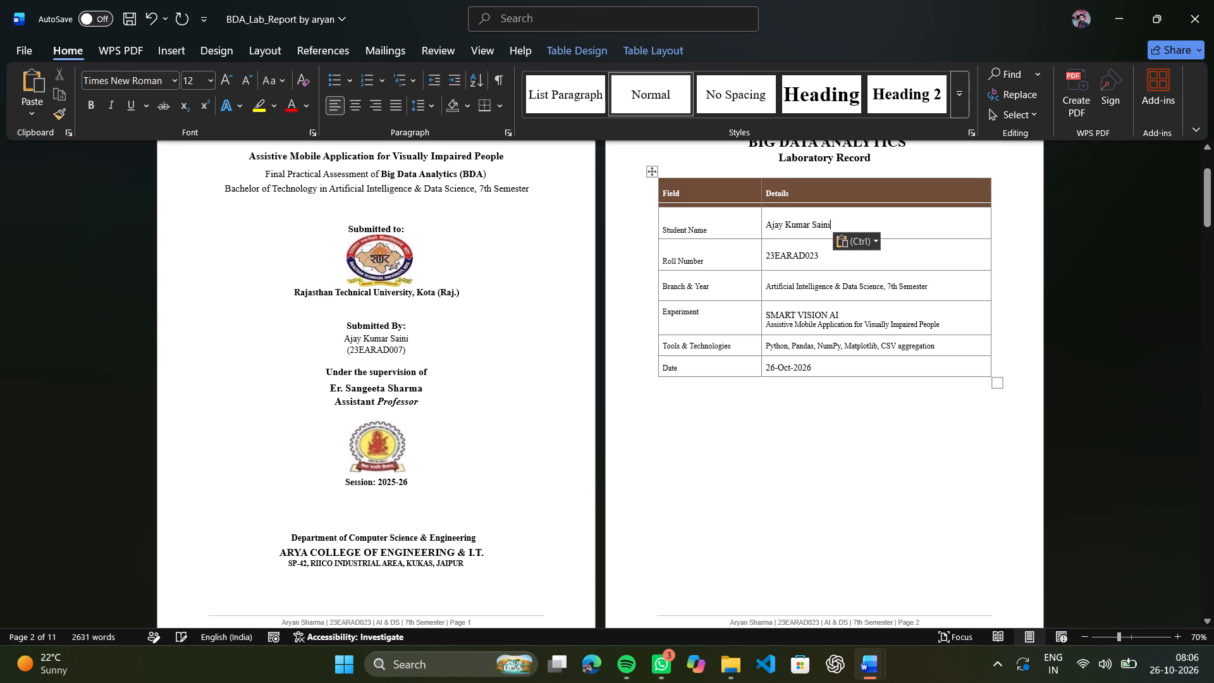
Set the student's name in the Laboratory Record table to font size 14.
click(224, 84)
drag(835, 228, 775, 228)
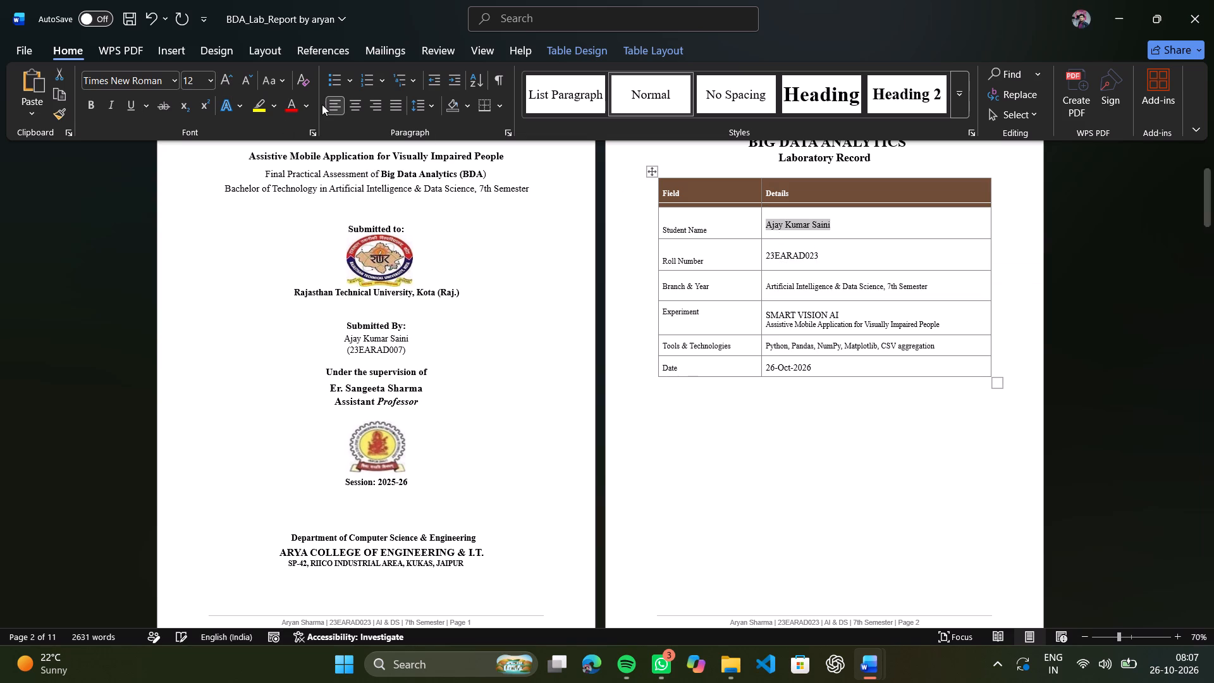
click(232, 87)
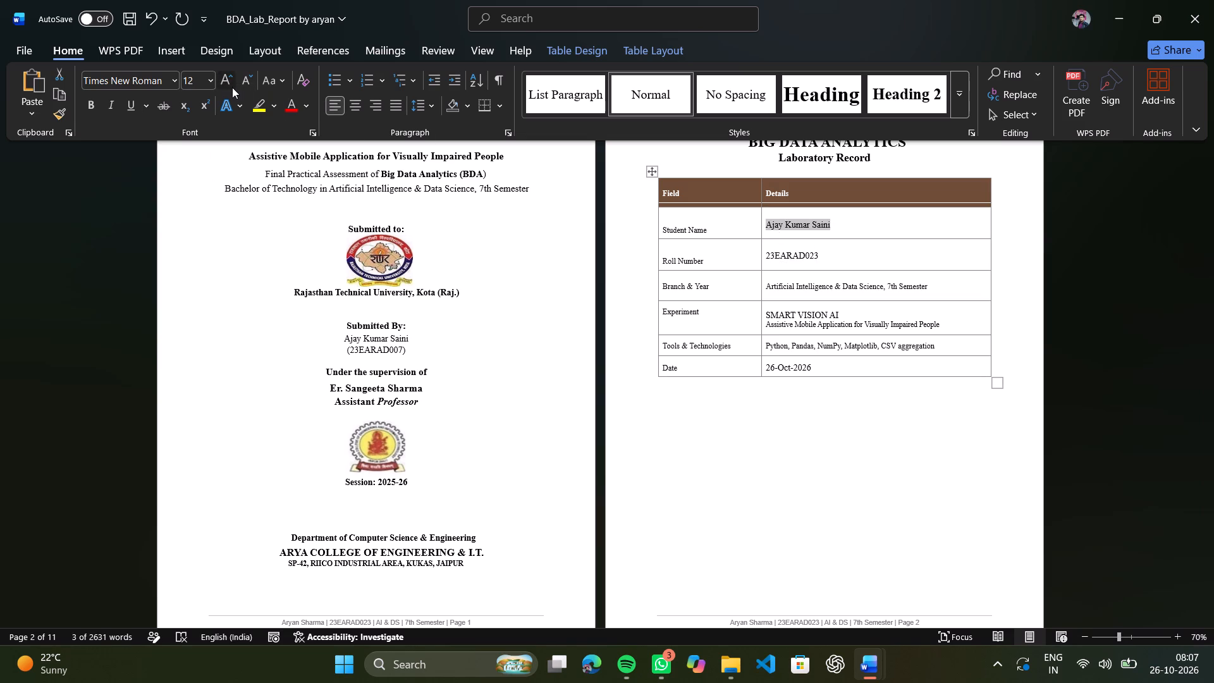
Update the Roll Number entry in the Laboratory Record table to match the roll number on the cover page.
click(818, 255)
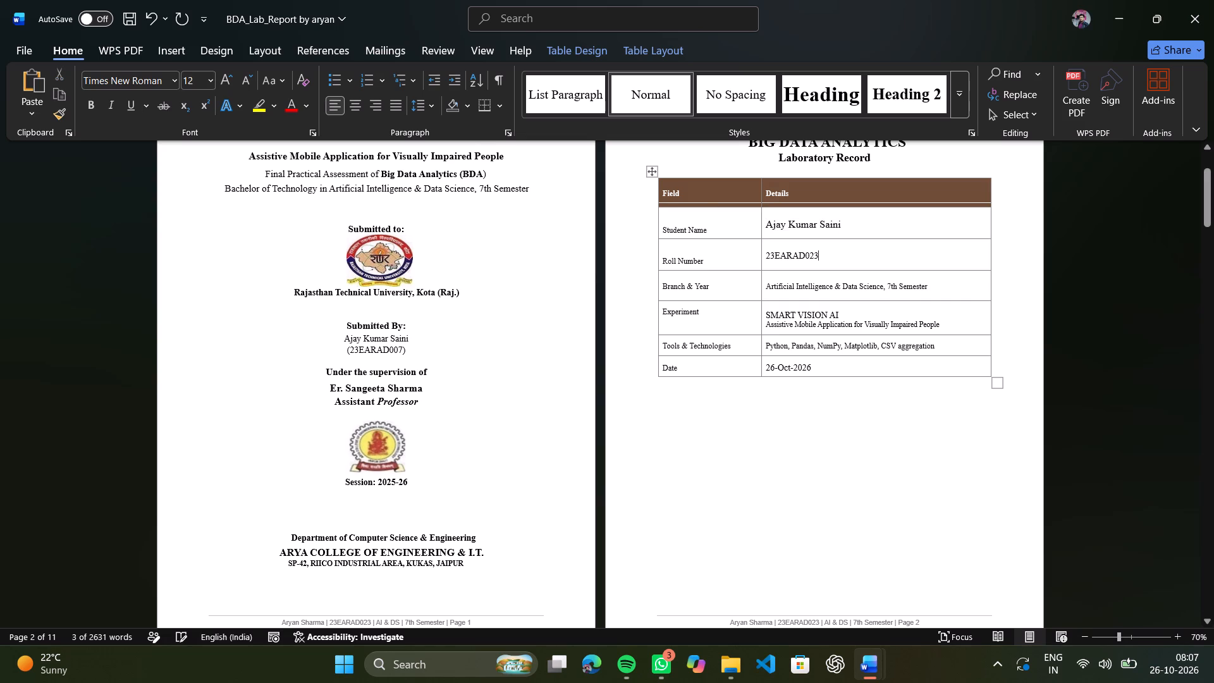
key(BackSpace)
key(BackSpace)
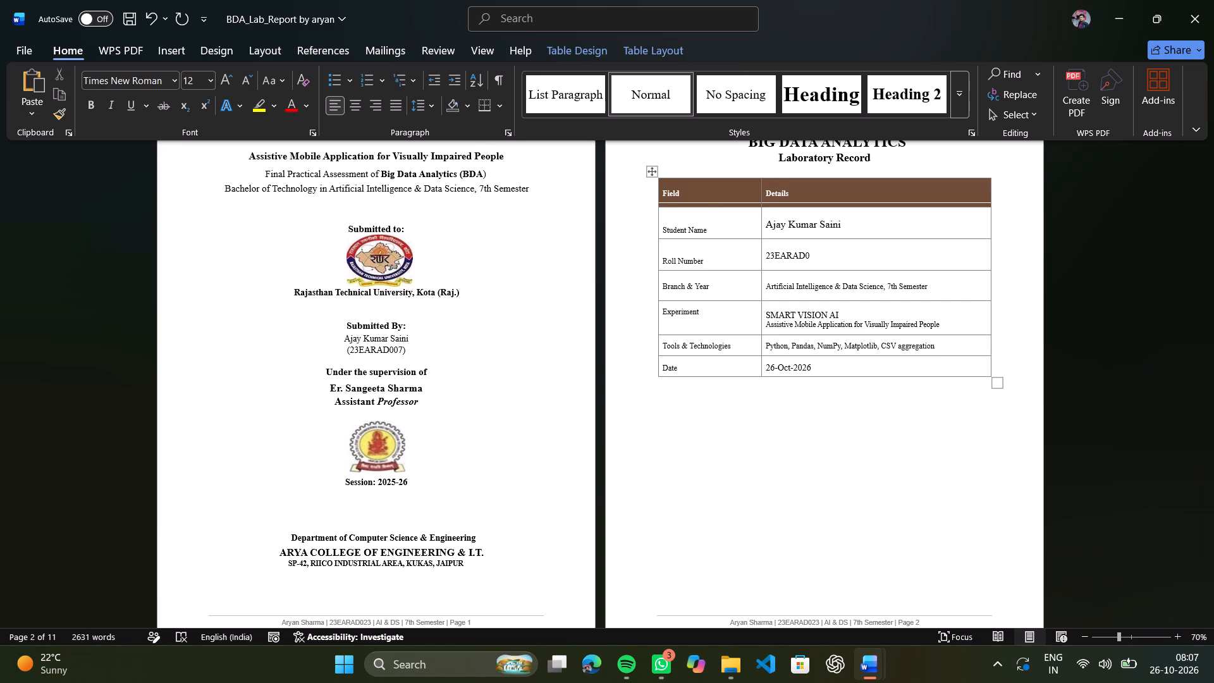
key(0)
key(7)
Review the report's pages from the cover to References, checking the student details, page layout and heading alignment.
scroll(818, 255, down, 1)
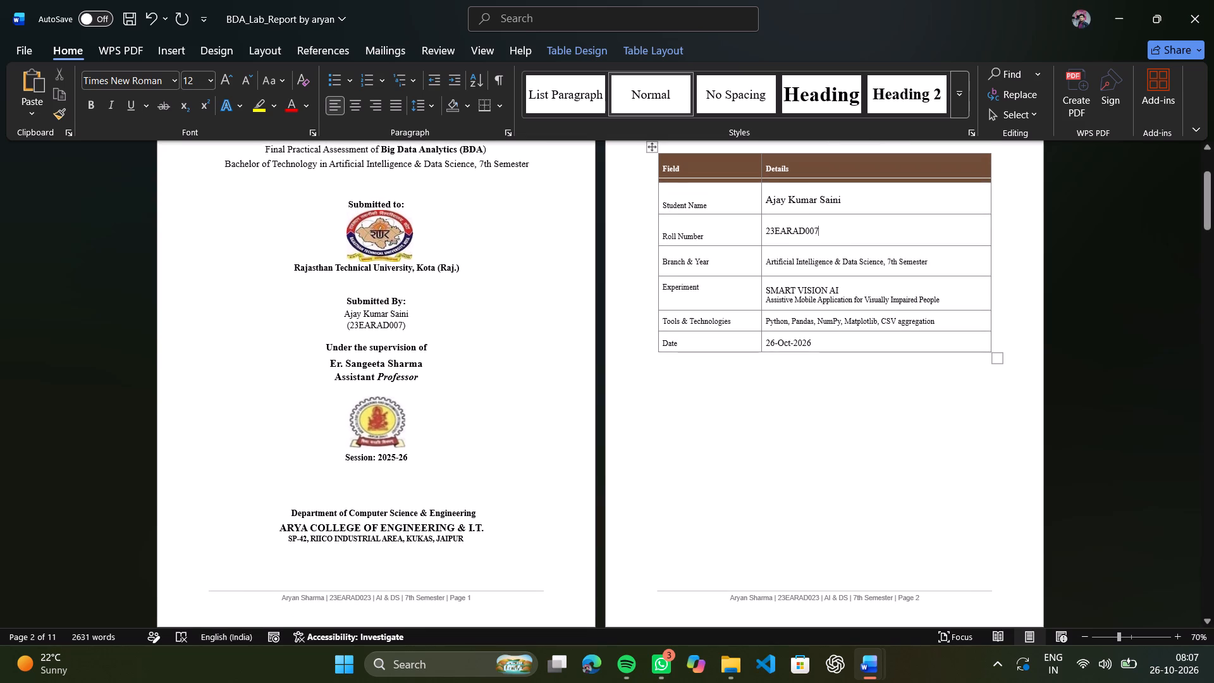
scroll(818, 255, down, 4)
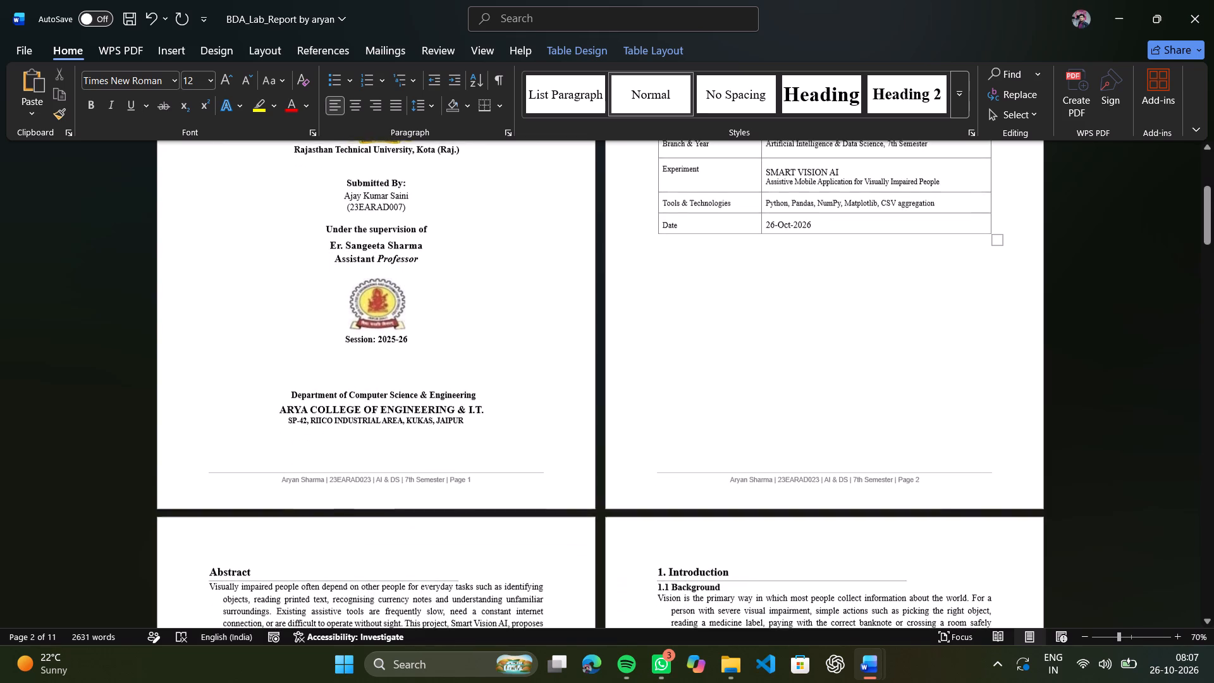
scroll(818, 255, down, 3)
ctrl+scroll(818, 255, up, 2)
scroll(818, 255, down, 1)
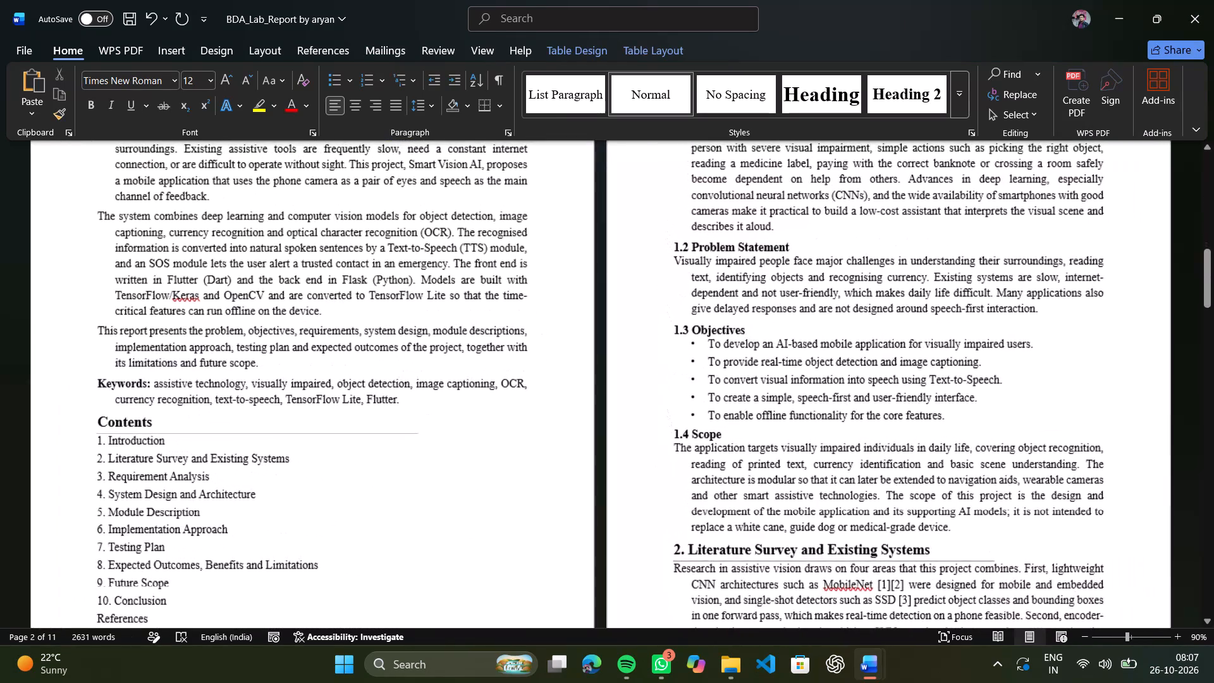
scroll(818, 255, down, 1)
ctrl+scroll(818, 255, down, 4)
scroll(818, 255, down, 2)
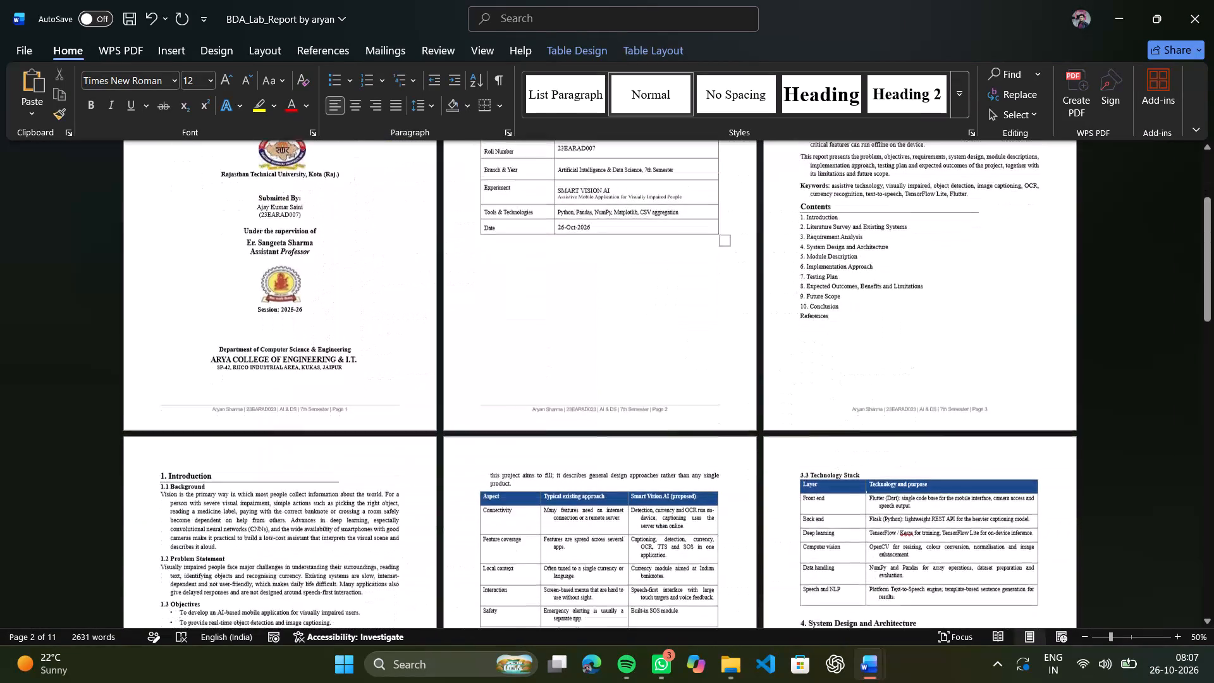
scroll(818, 255, down, 18)
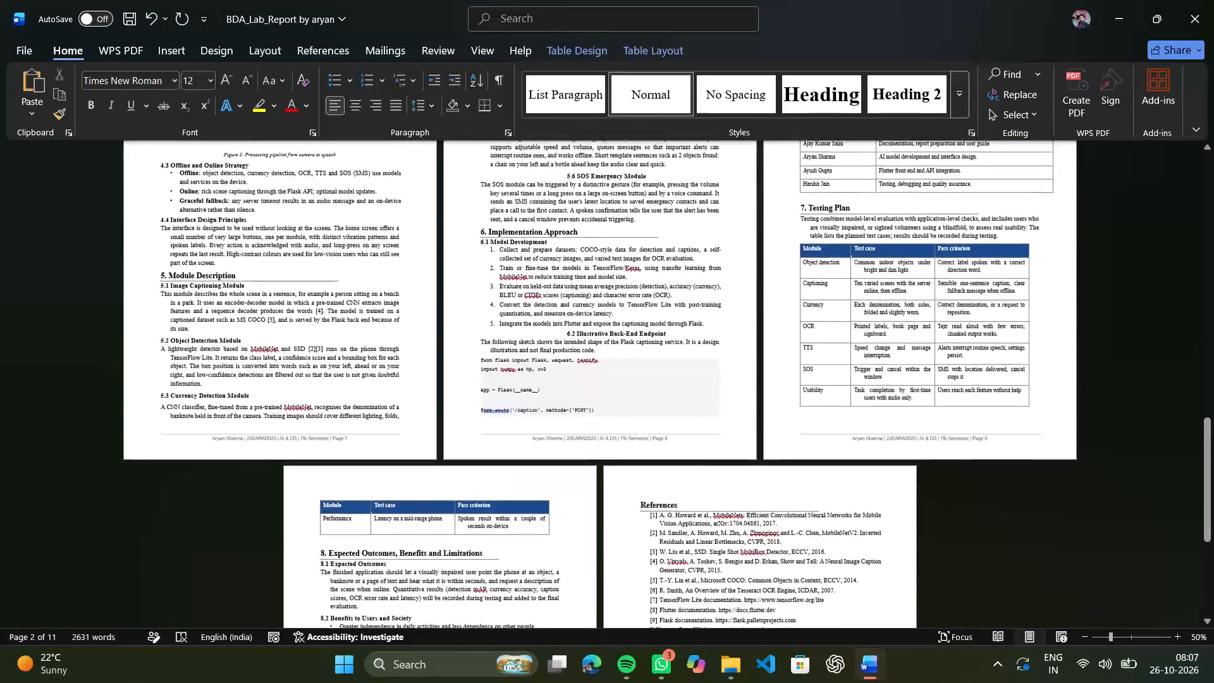
scroll(818, 255, up, 1)
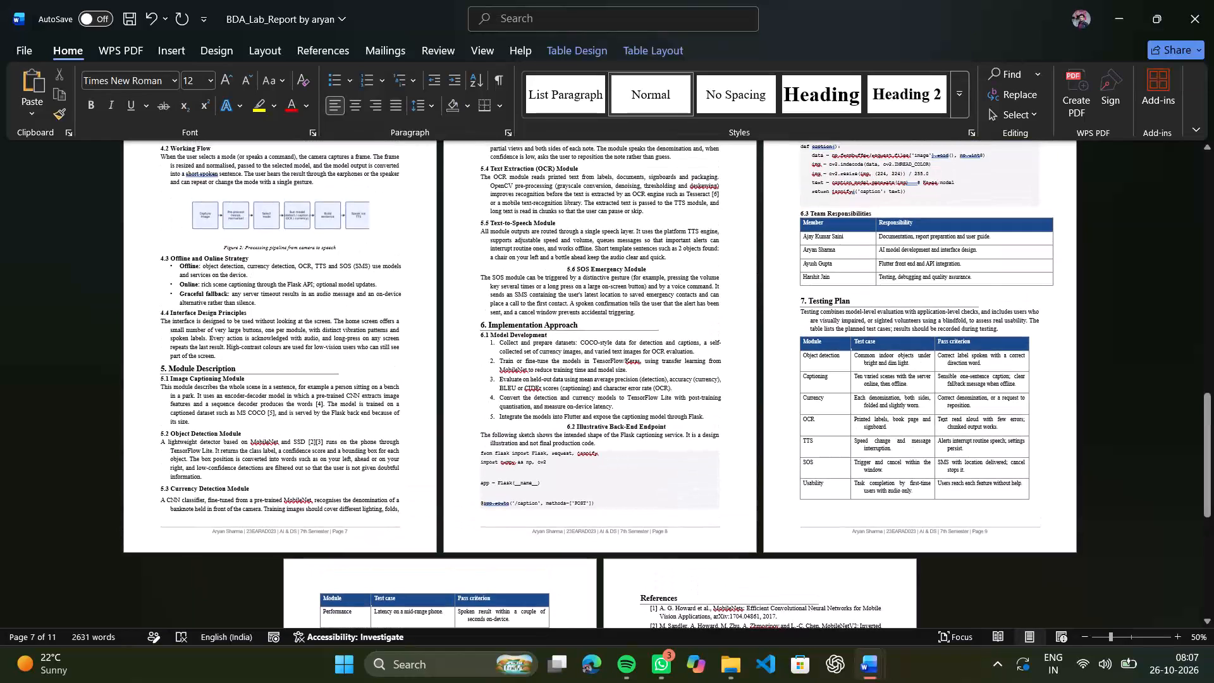
scroll(818, 255, down, 1)
ctrl+scroll(818, 255, up, 2)
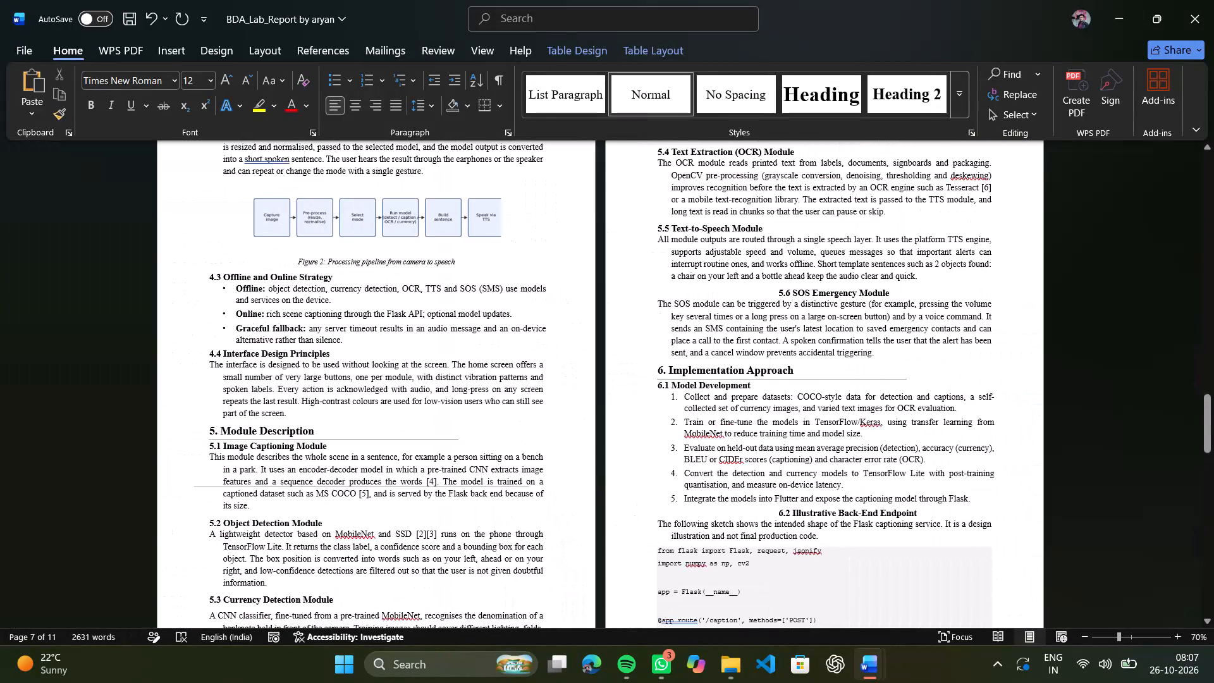
scroll(818, 255, down, 7)
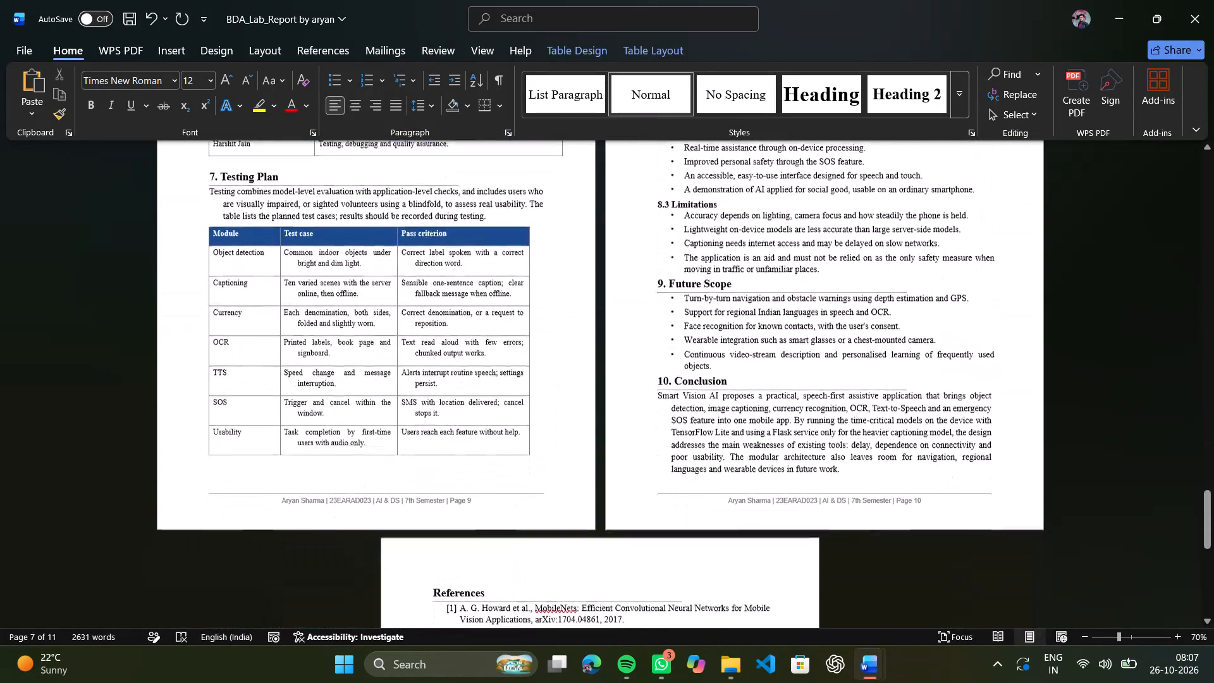
scroll(818, 255, down, 2)
scroll(818, 255, up, 6)
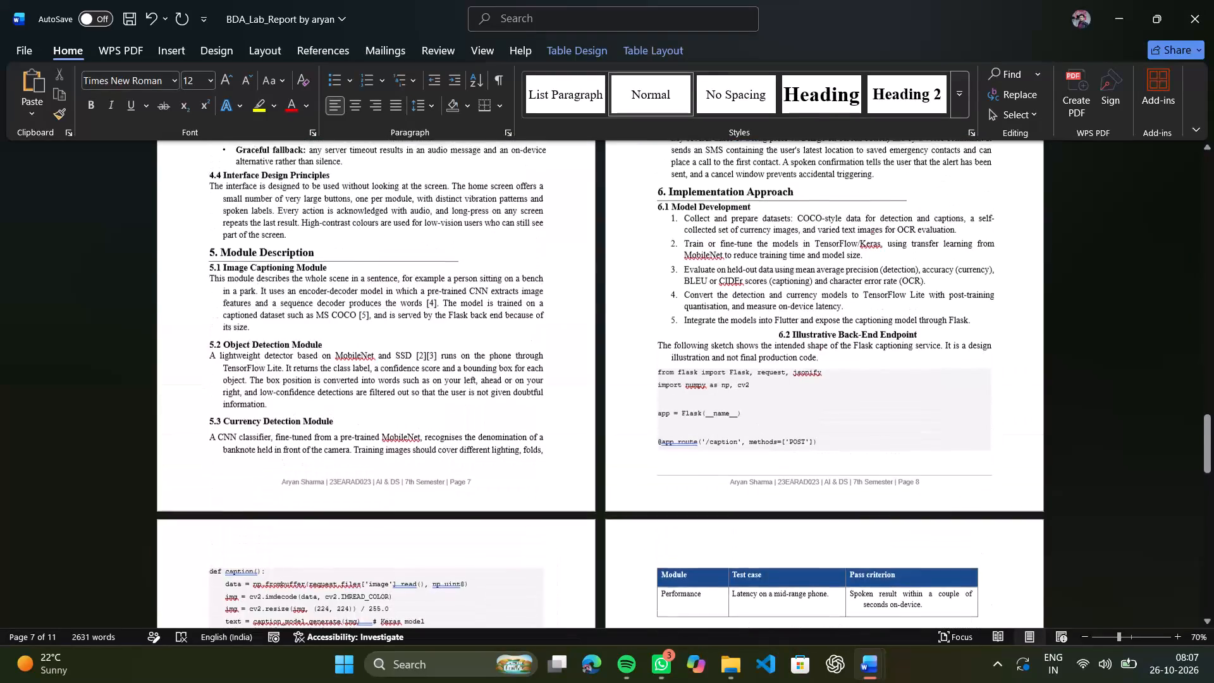
scroll(818, 255, up, 5)
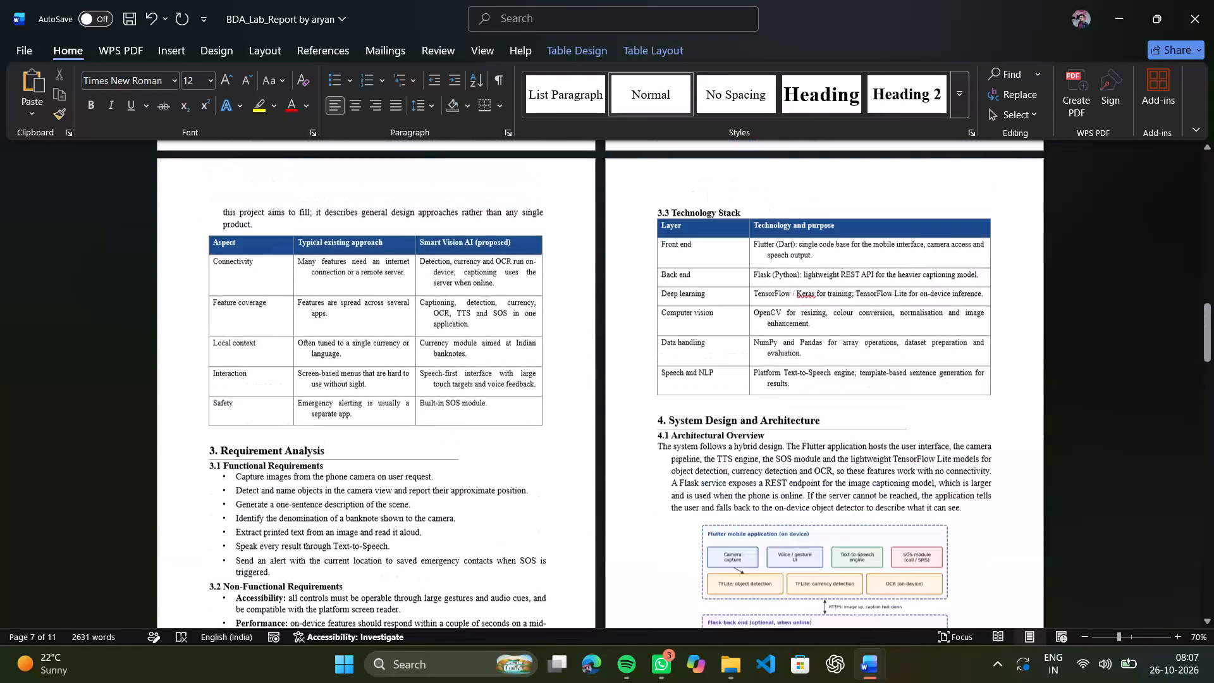
scroll(818, 255, up, 4)
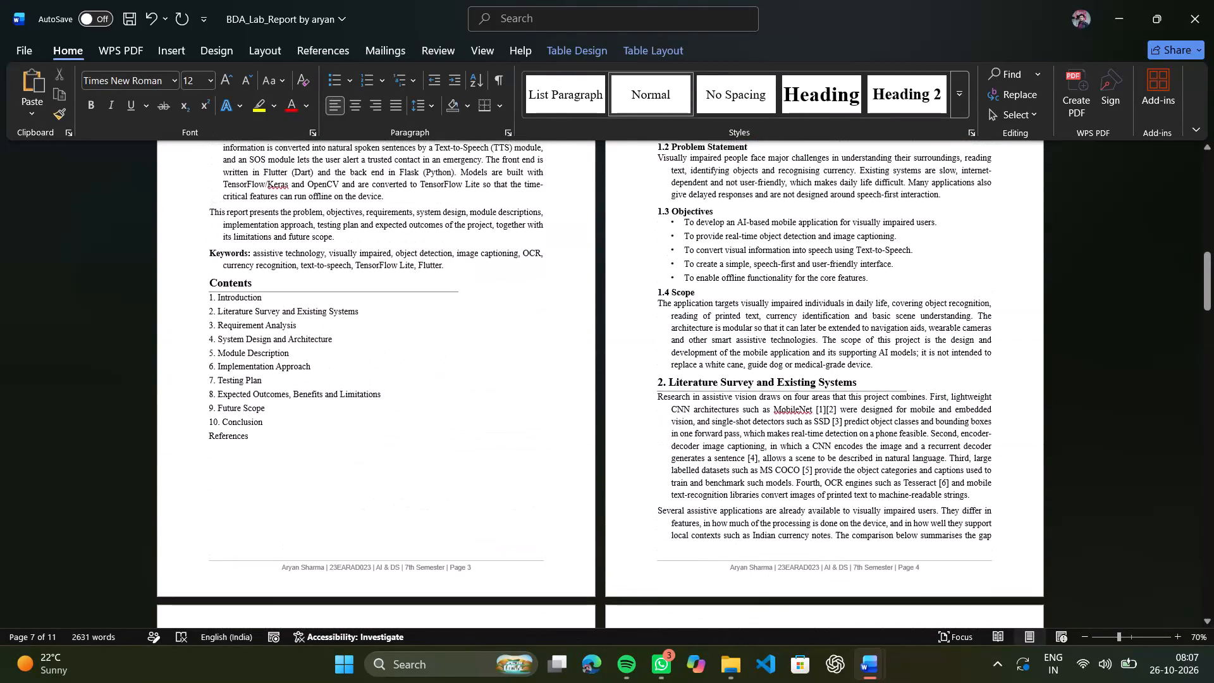
scroll(818, 255, up, 4)
scroll(818, 255, down, 4)
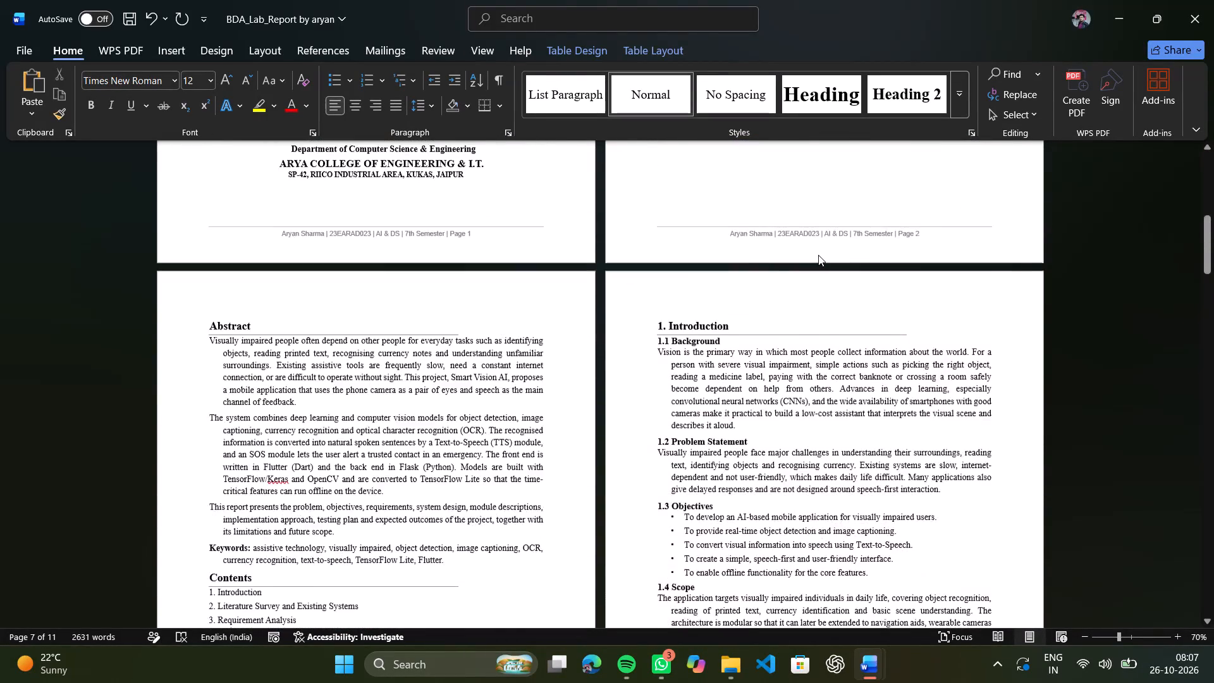
scroll(818, 255, down, 3)
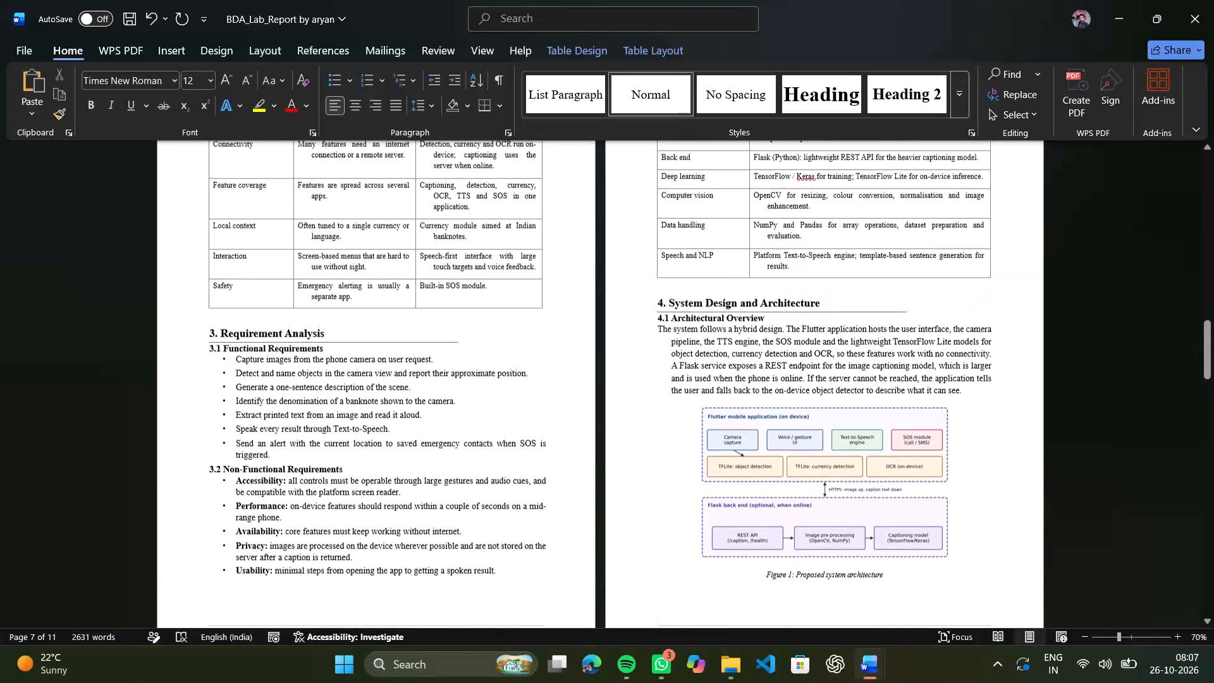
scroll(818, 255, down, 5)
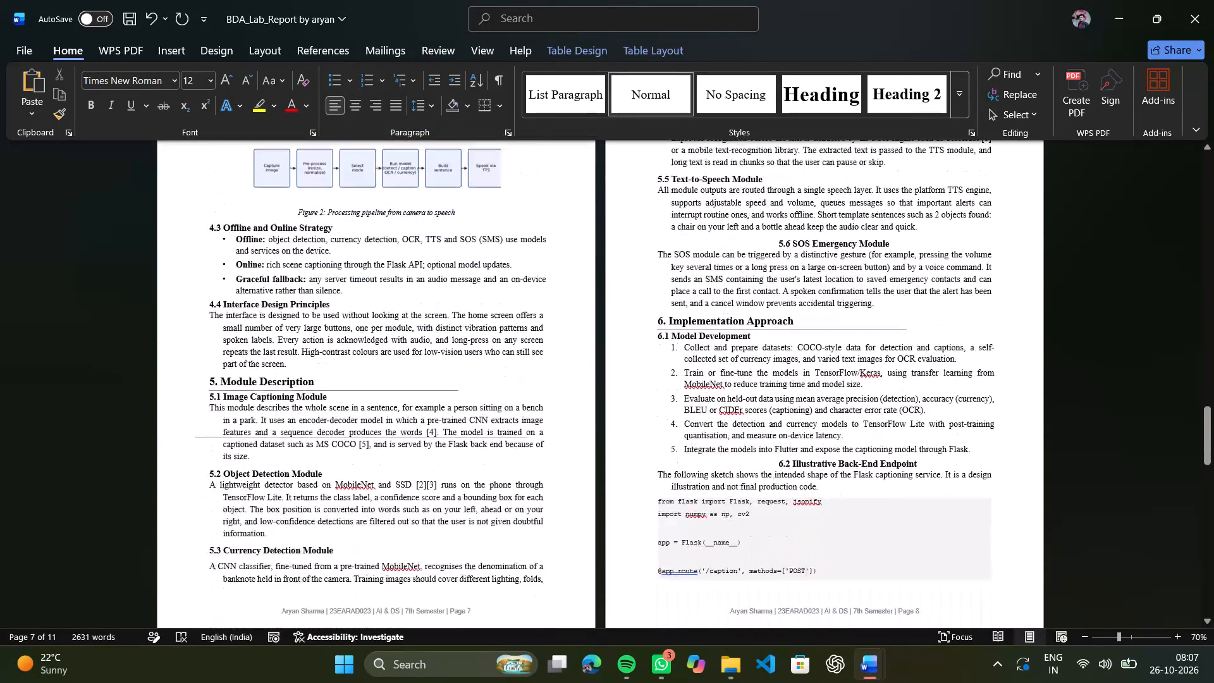
scroll(818, 255, down, 3)
scroll(818, 255, up, 2)
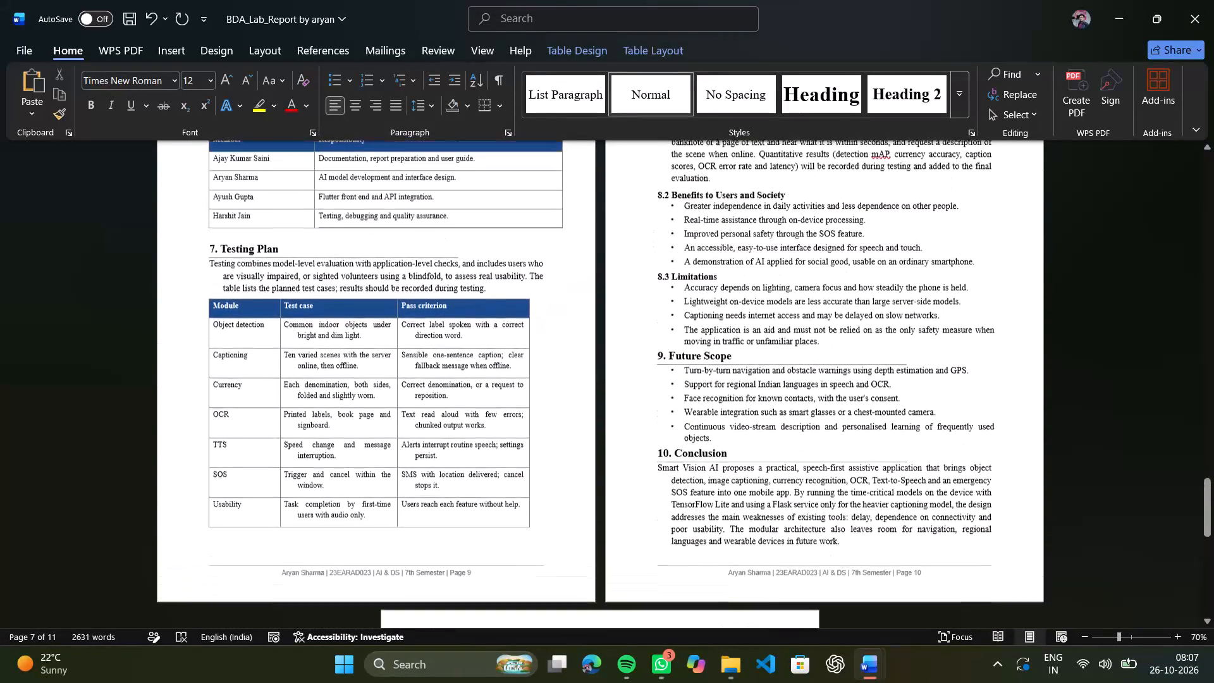
scroll(818, 255, up, 4)
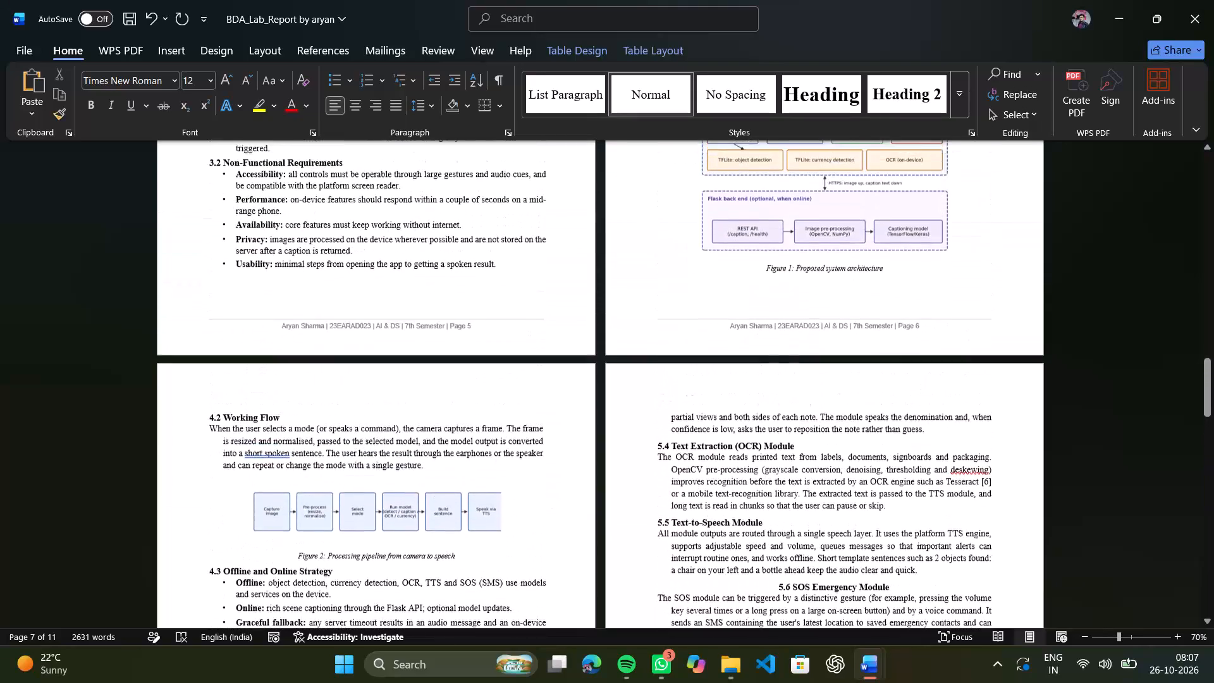
Examine the report's body sections and the member names listed in the 6.3 Team Responsibilities table.
scroll(818, 255, up, 5)
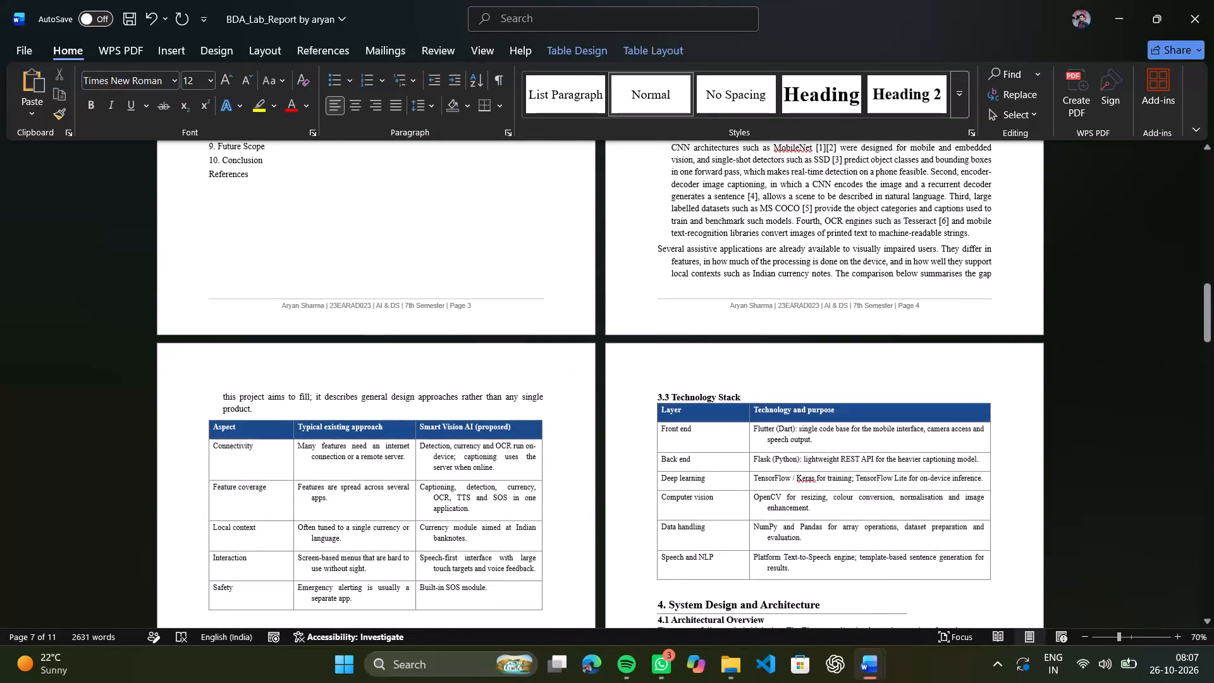
scroll(818, 255, up, 1)
scroll(818, 255, down, 4)
scroll(818, 255, up, 1)
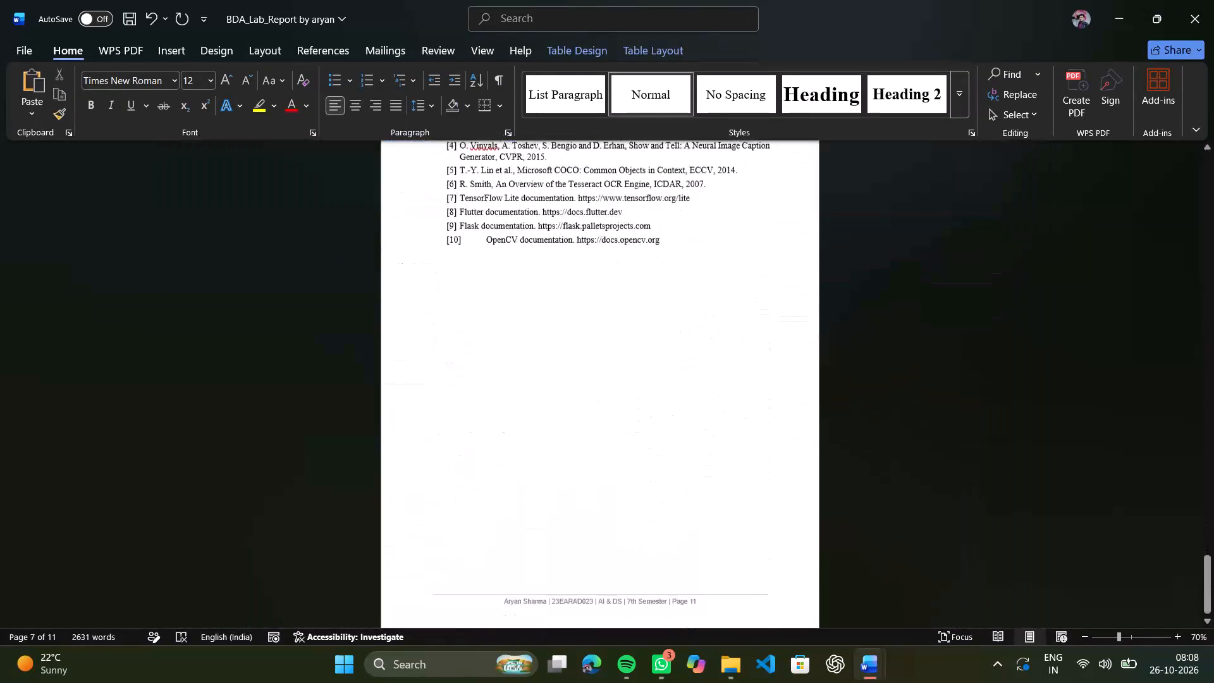
scroll(818, 255, up, 1)
scroll(818, 255, down, 8)
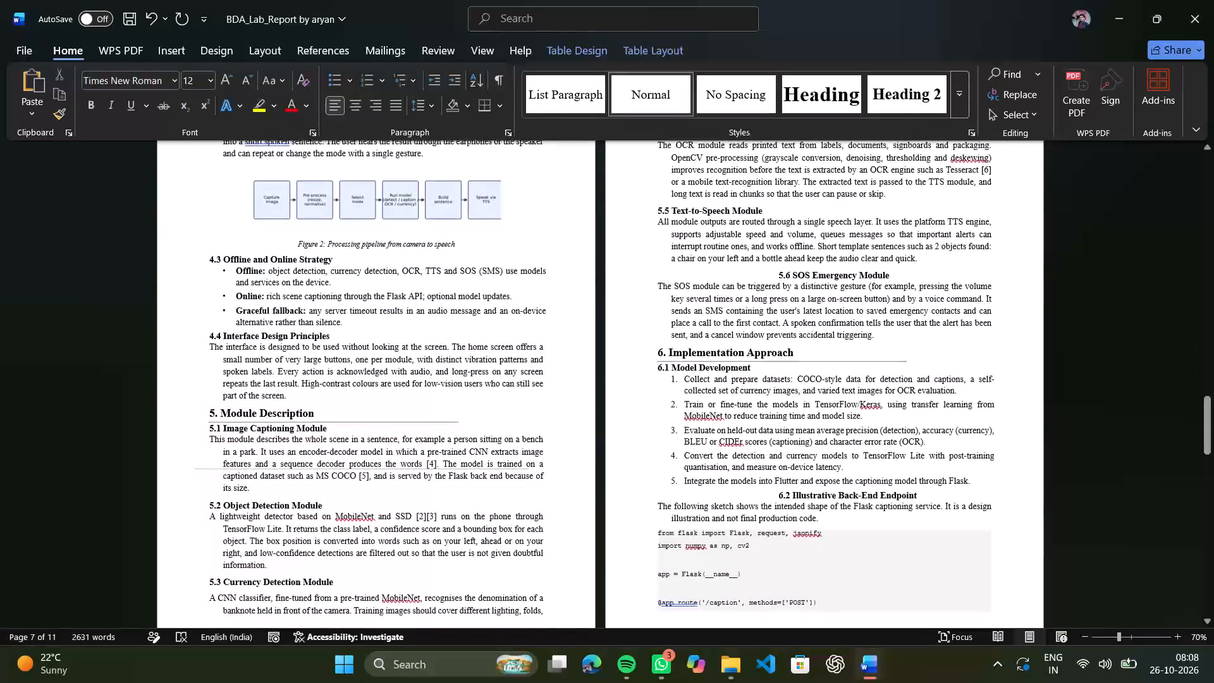
scroll(818, 255, down, 4)
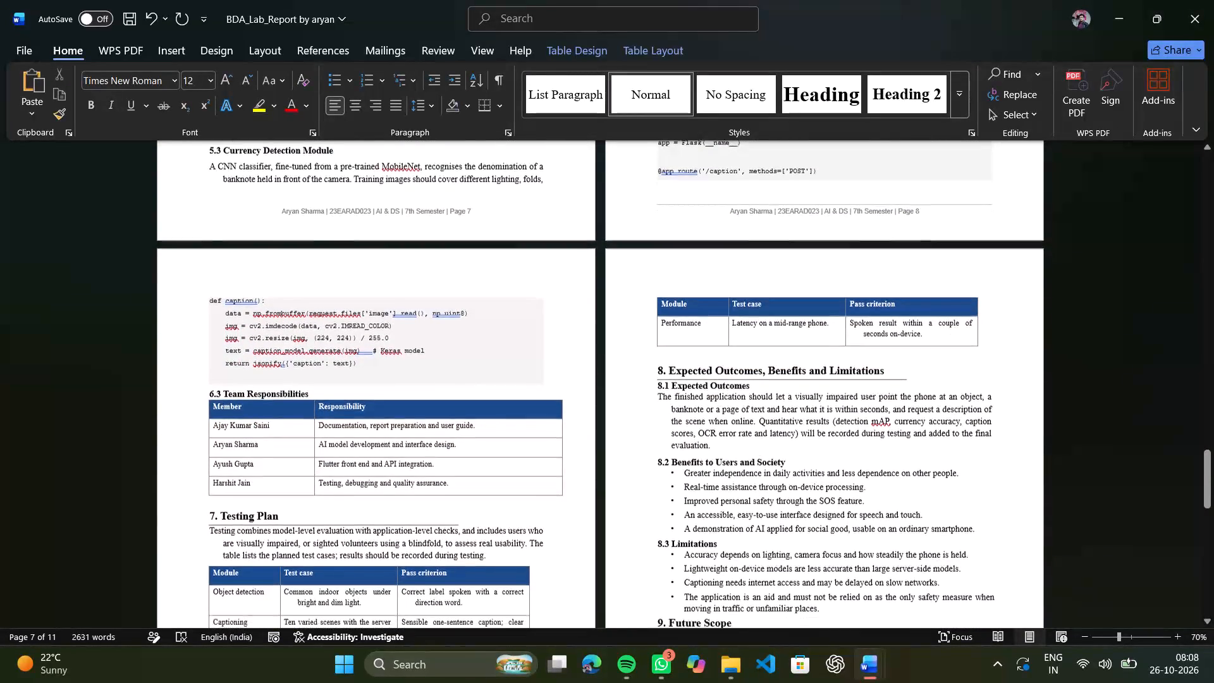
scroll(818, 255, down, 2)
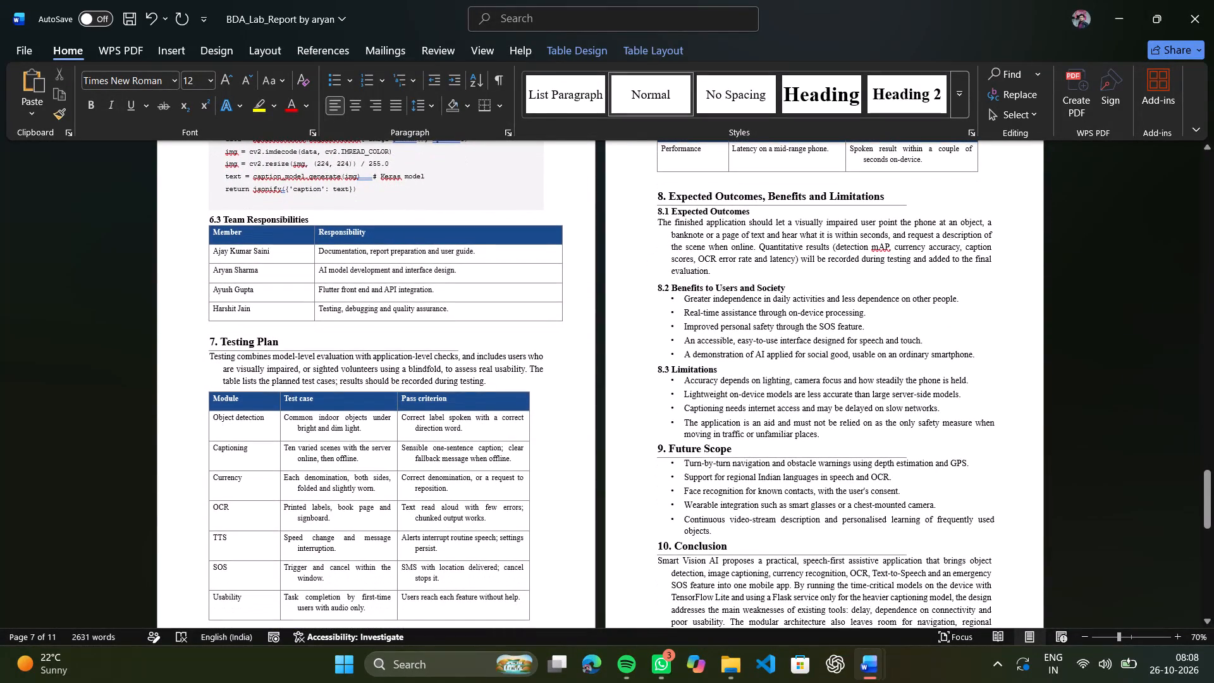
scroll(818, 255, down, 1)
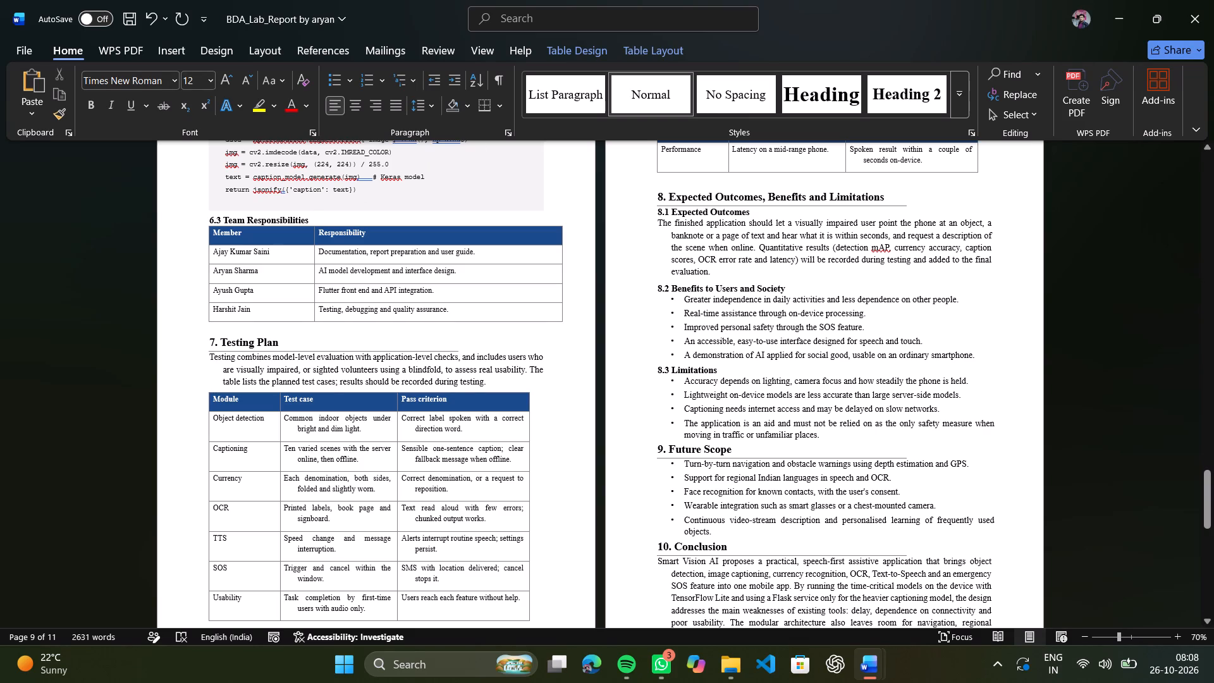
drag(274, 250, 218, 254)
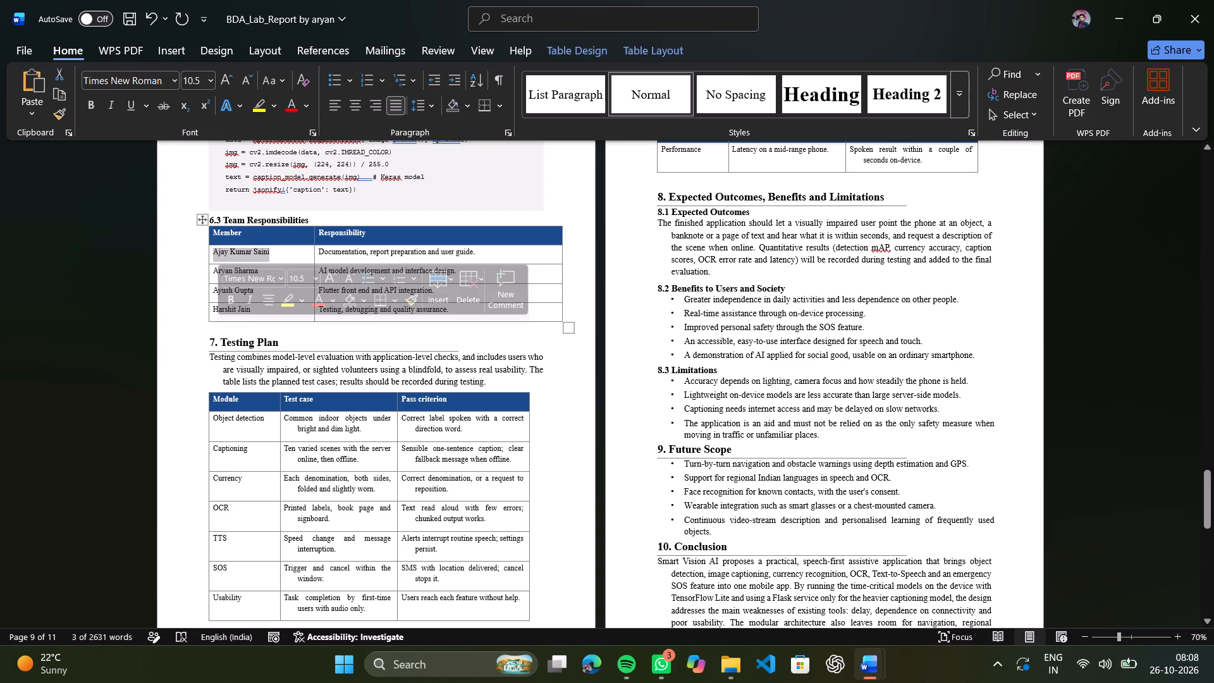
click(278, 257)
drag(259, 269, 196, 289)
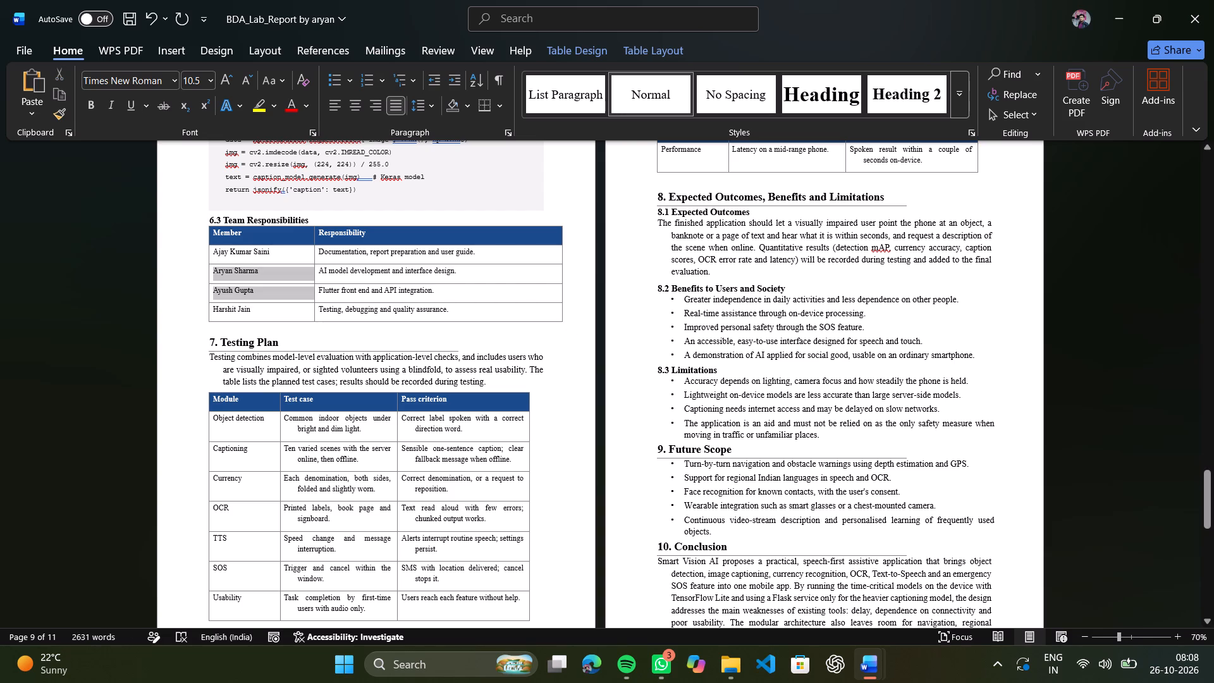
drag(196, 289, 214, 274)
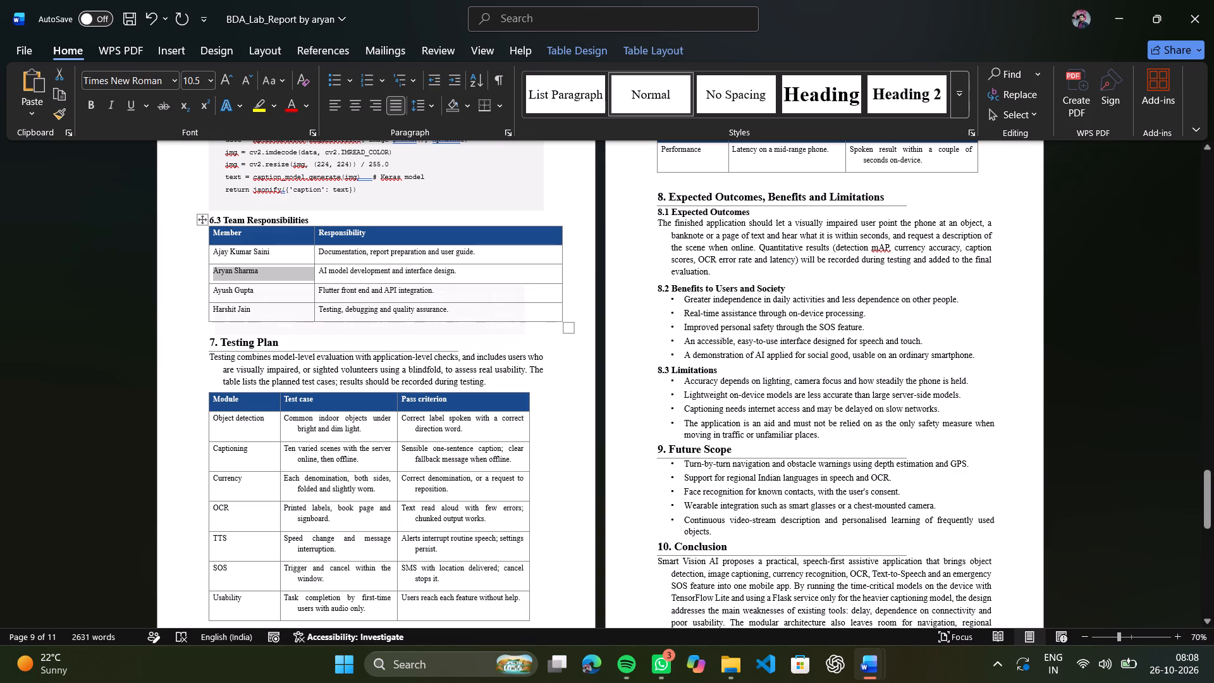
click(250, 323)
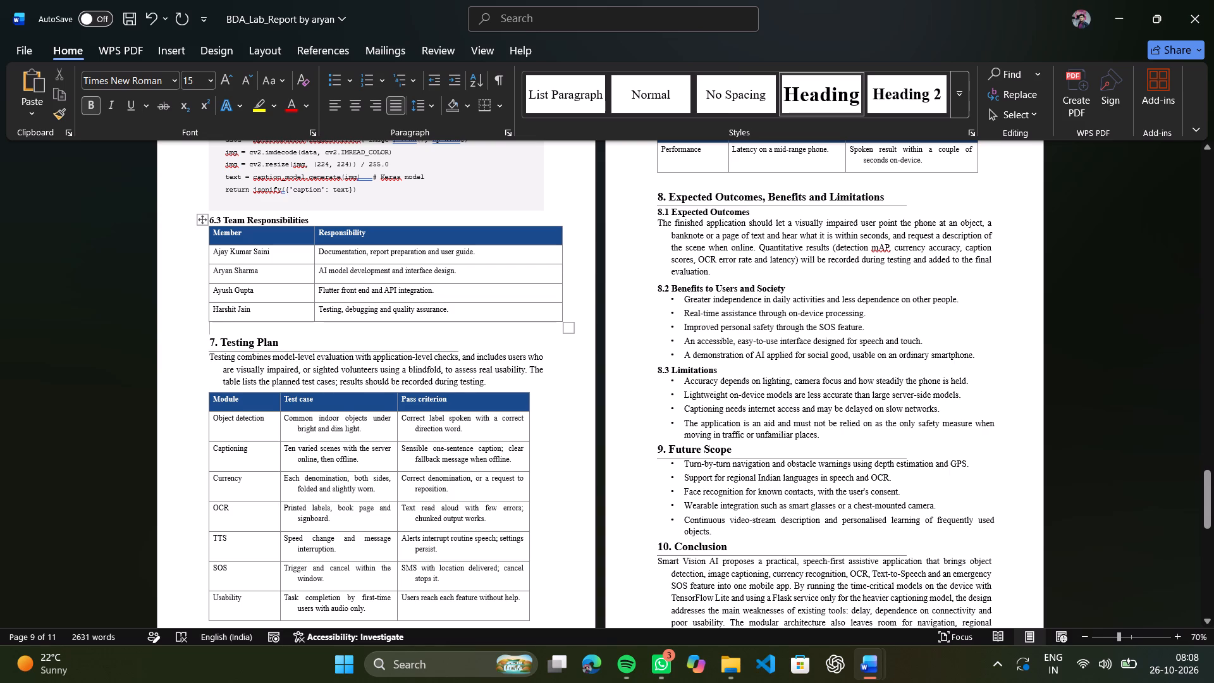
Compare the student details on the cover page and Laboratory Record table with those in the page footers.
scroll(276, 288, up, 11)
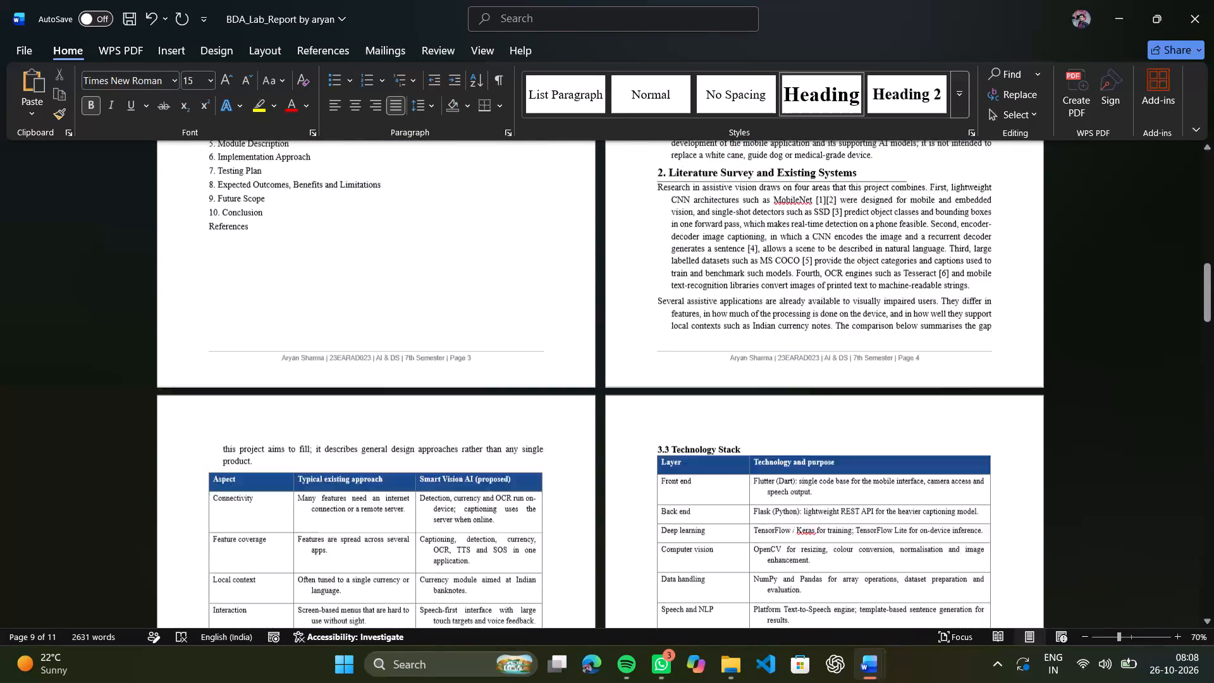
scroll(276, 288, up, 5)
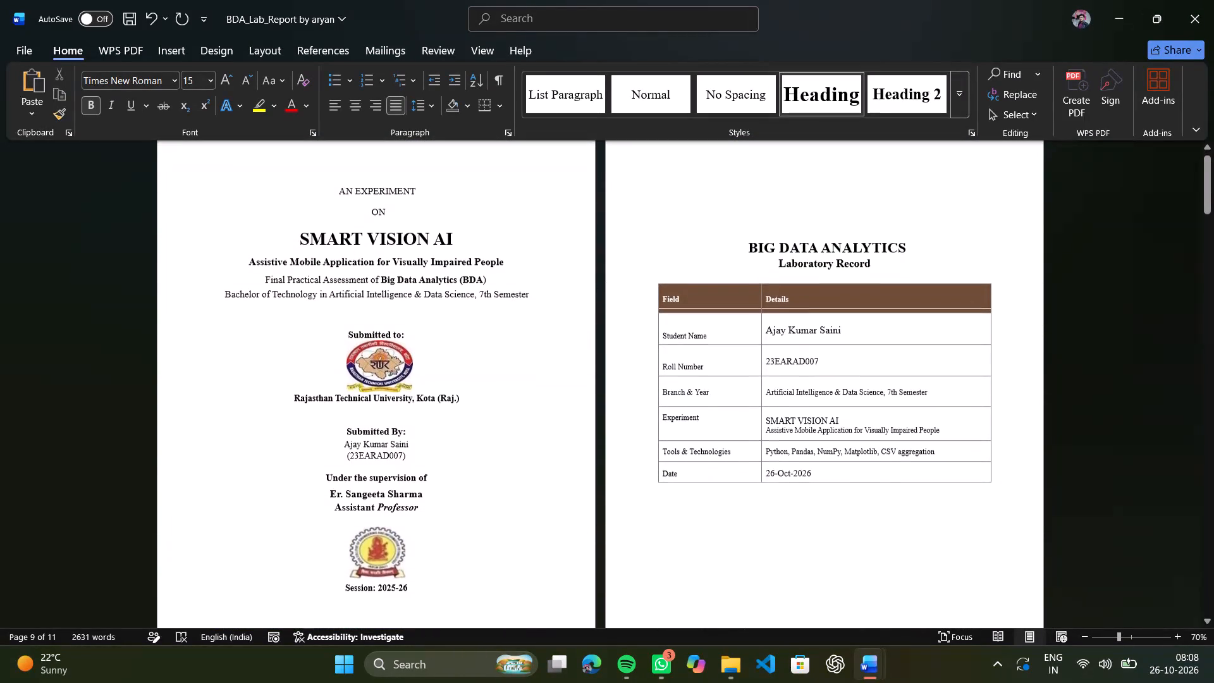
scroll(276, 288, up, 1)
scroll(276, 288, down, 4)
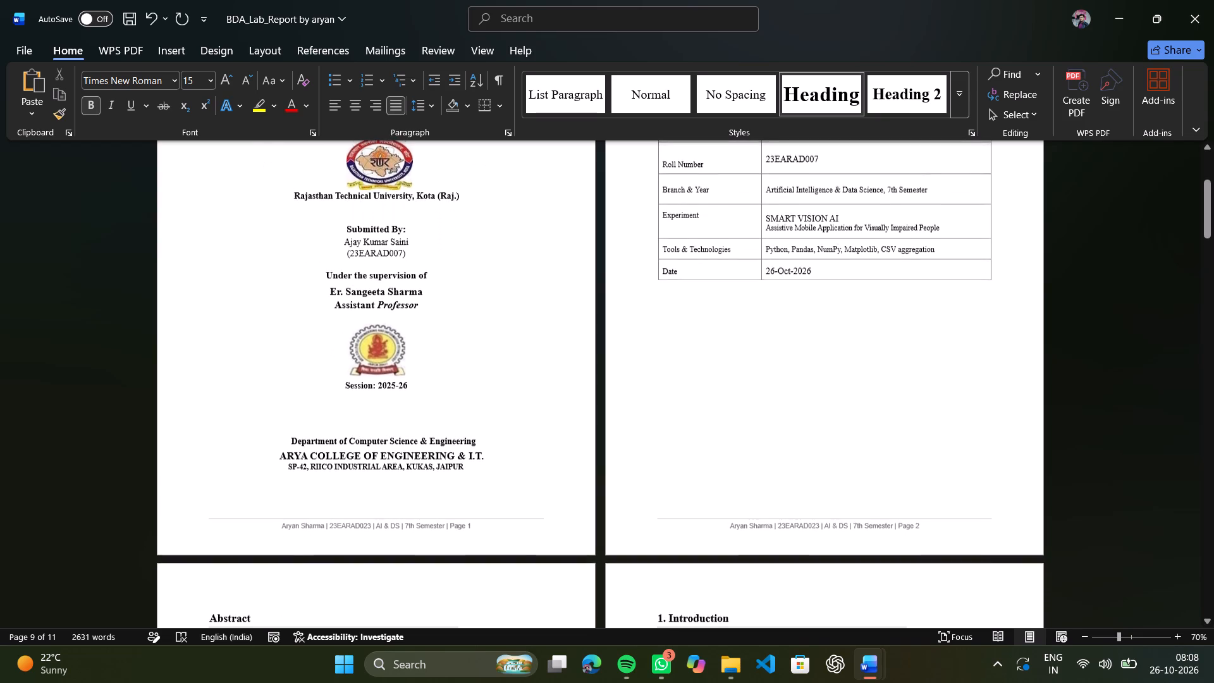
scroll(276, 288, down, 5)
scroll(276, 288, up, 2)
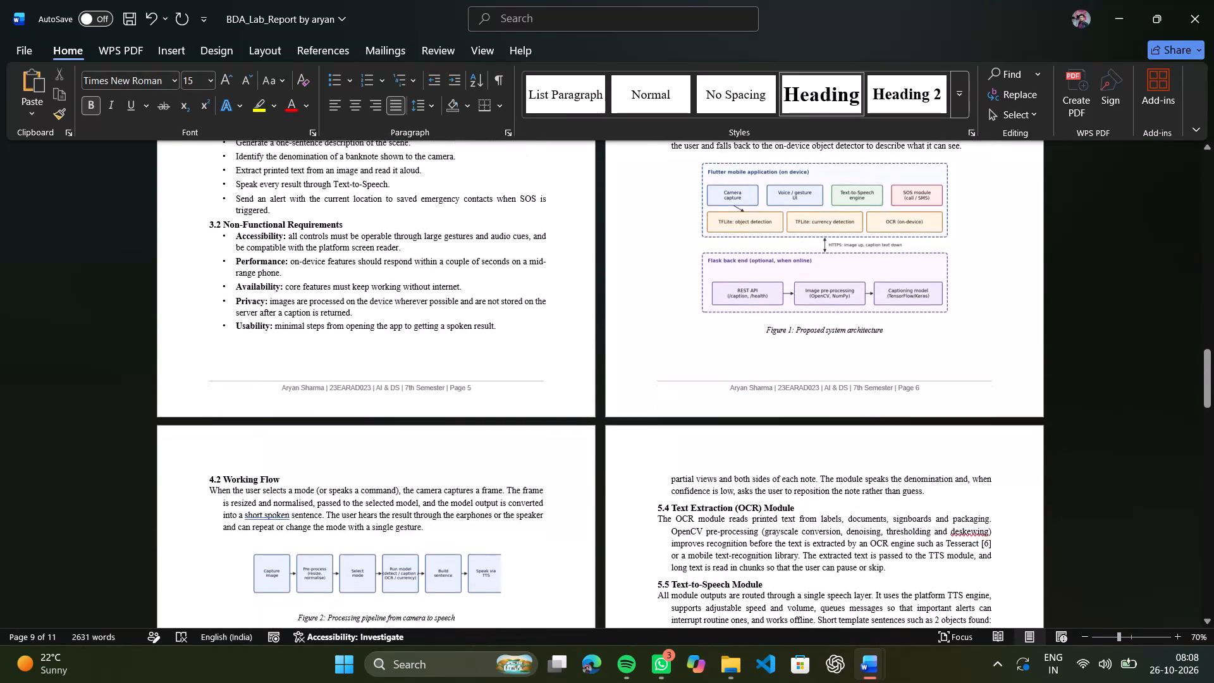
scroll(276, 288, up, 11)
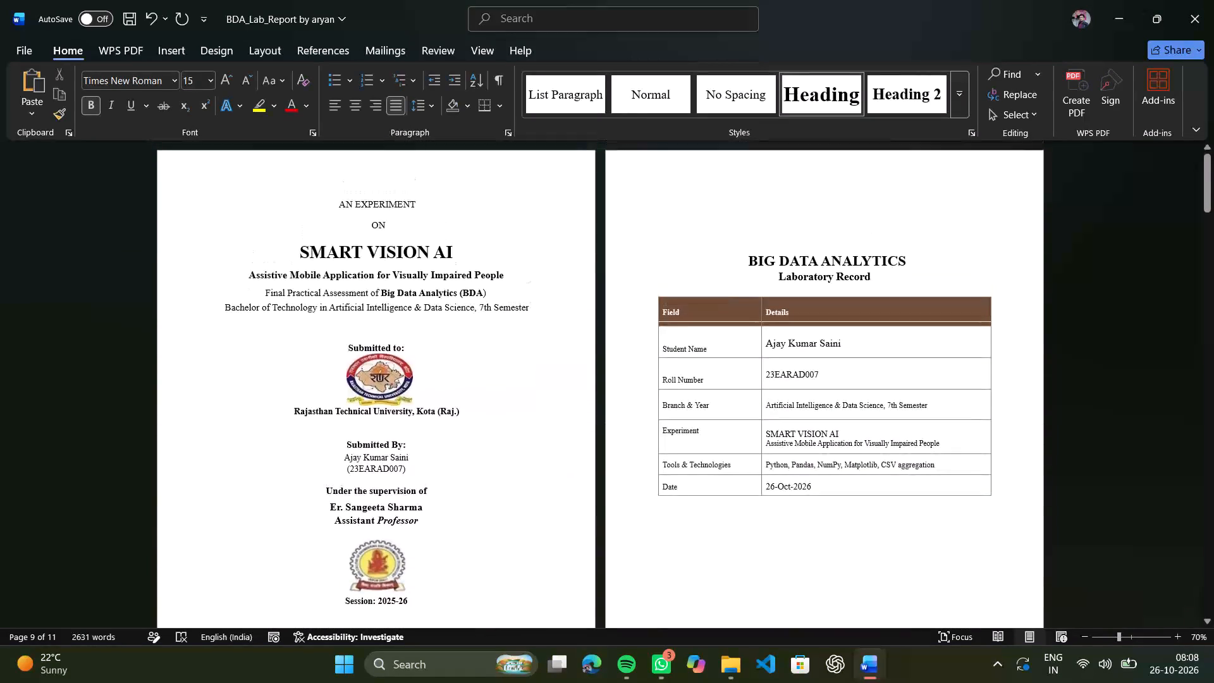
scroll(276, 288, down, 2)
scroll(276, 288, up, 1)
scroll(276, 288, down, 1)
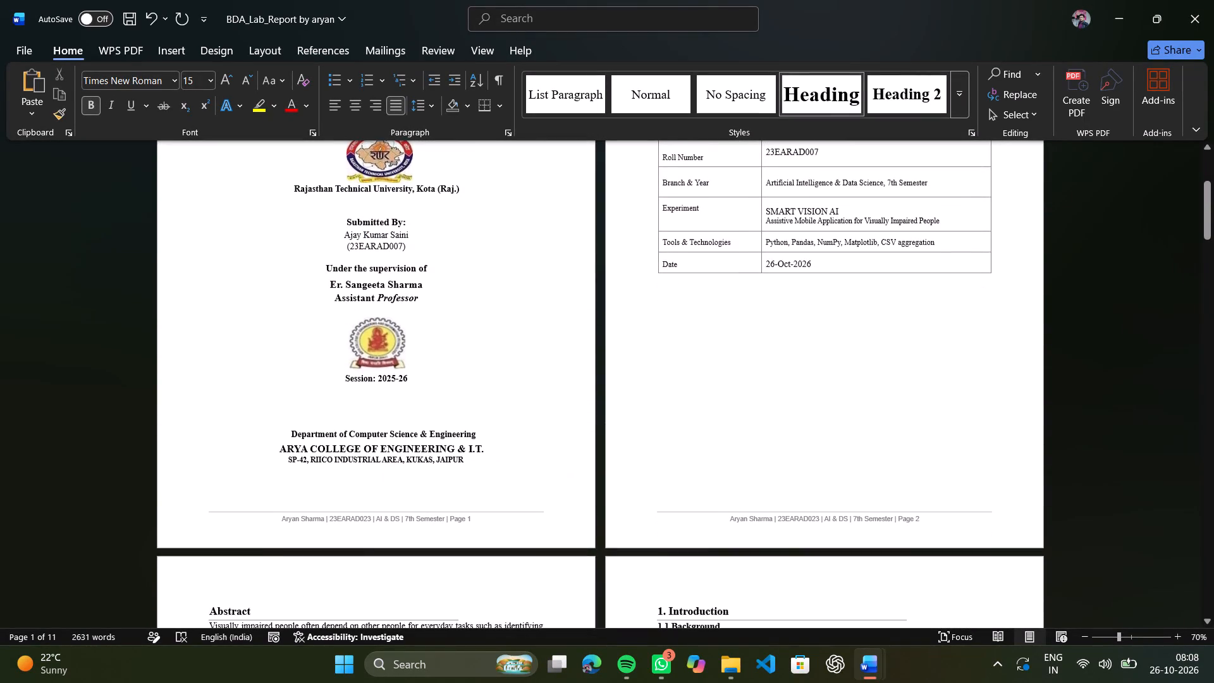
scroll(276, 288, down, 6)
drag(276, 288, 288, 220)
scroll(257, 45, down, 20)
scroll(257, 45, down, 20)
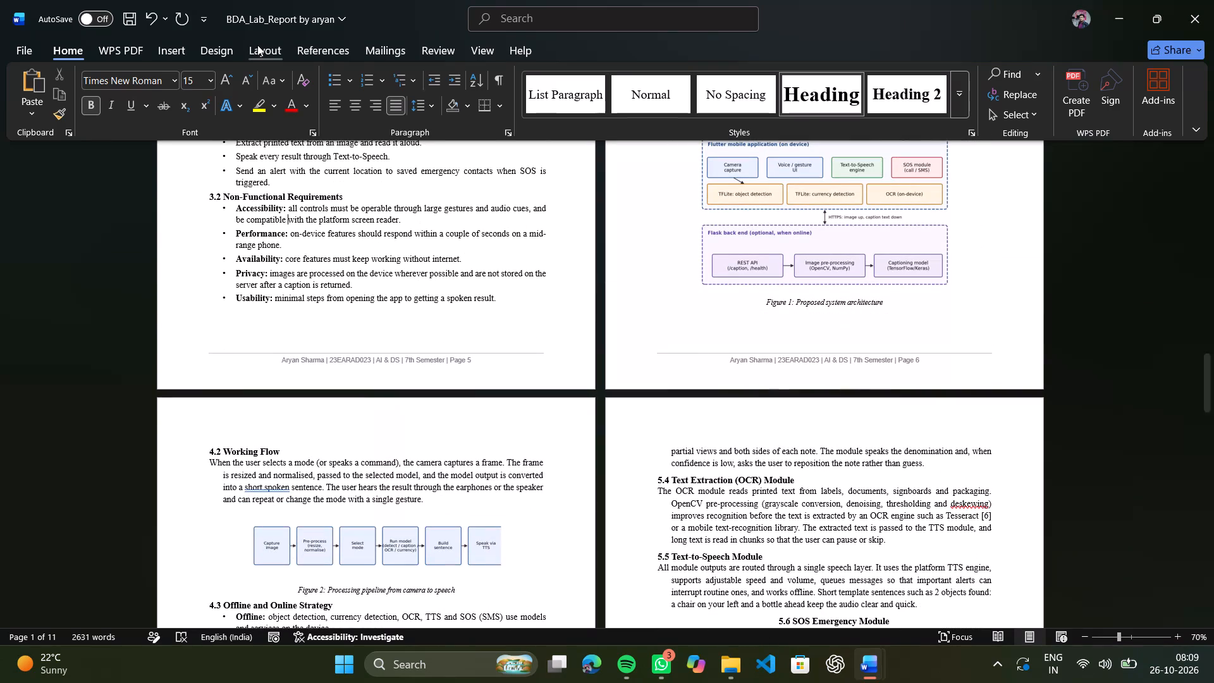
scroll(257, 45, down, 20)
scroll(257, 45, down, 7)
click(28, 255)
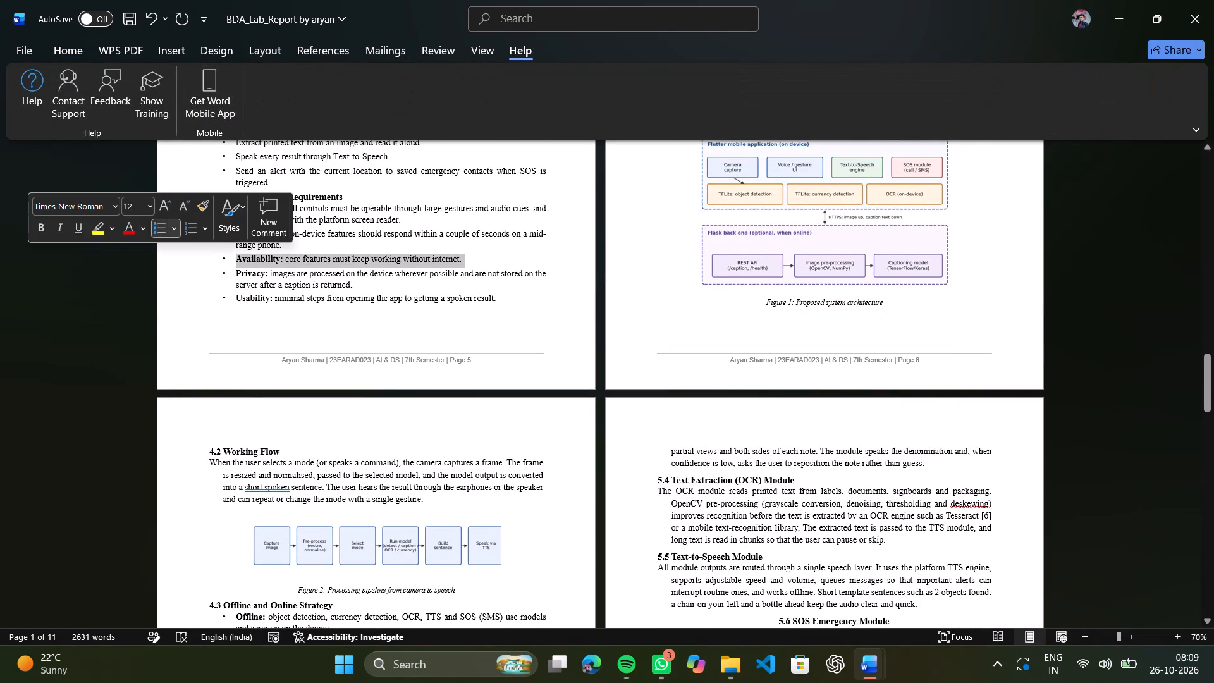
Change the last digits of the roll number in the page footer to 07, matching the cover page.
scroll(380, 473, down, 7)
scroll(380, 473, up, 1)
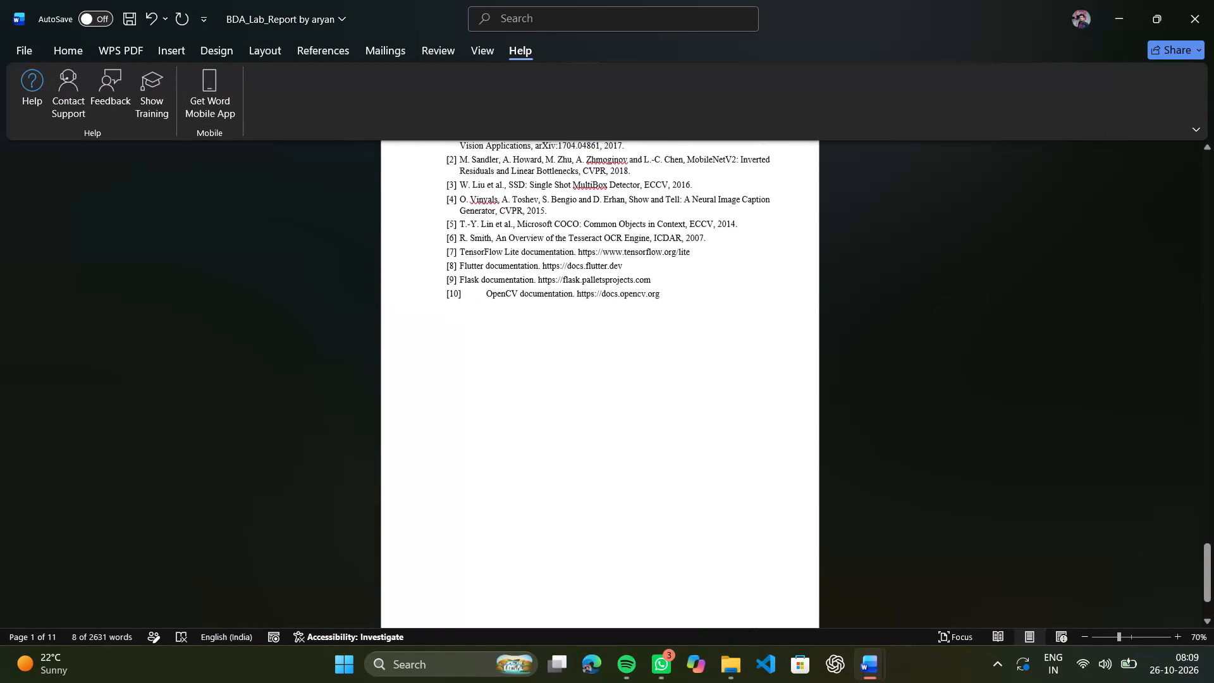
scroll(380, 473, up, 2)
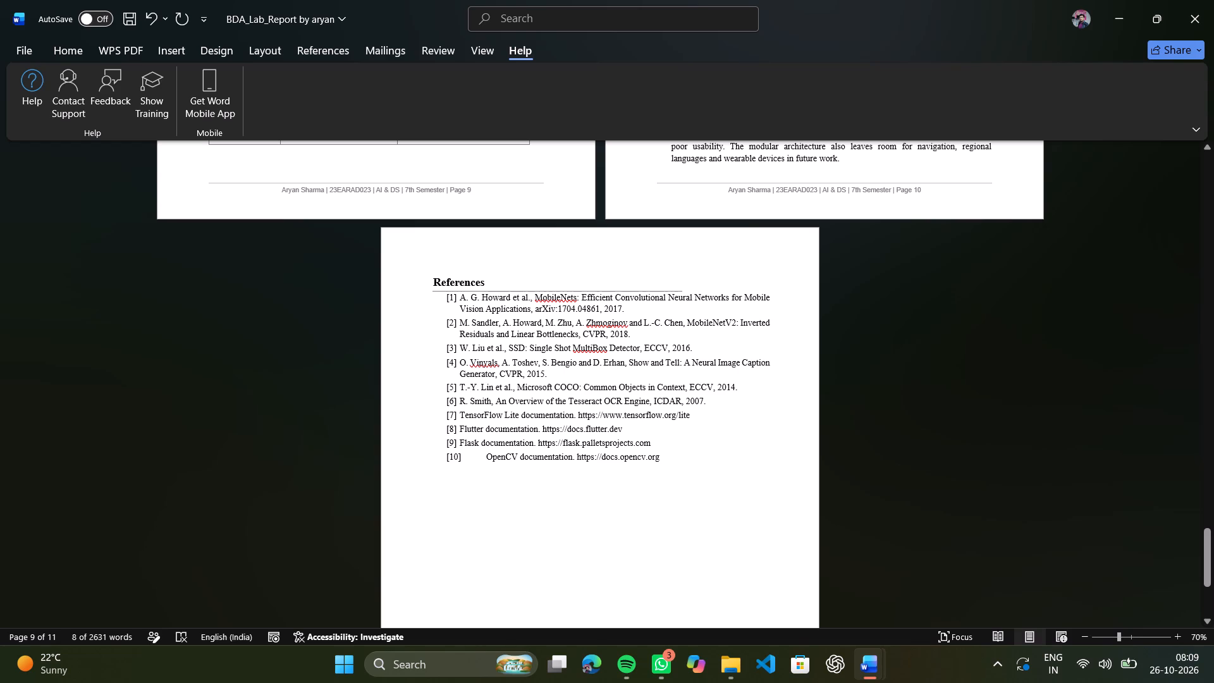
double_click(307, 194)
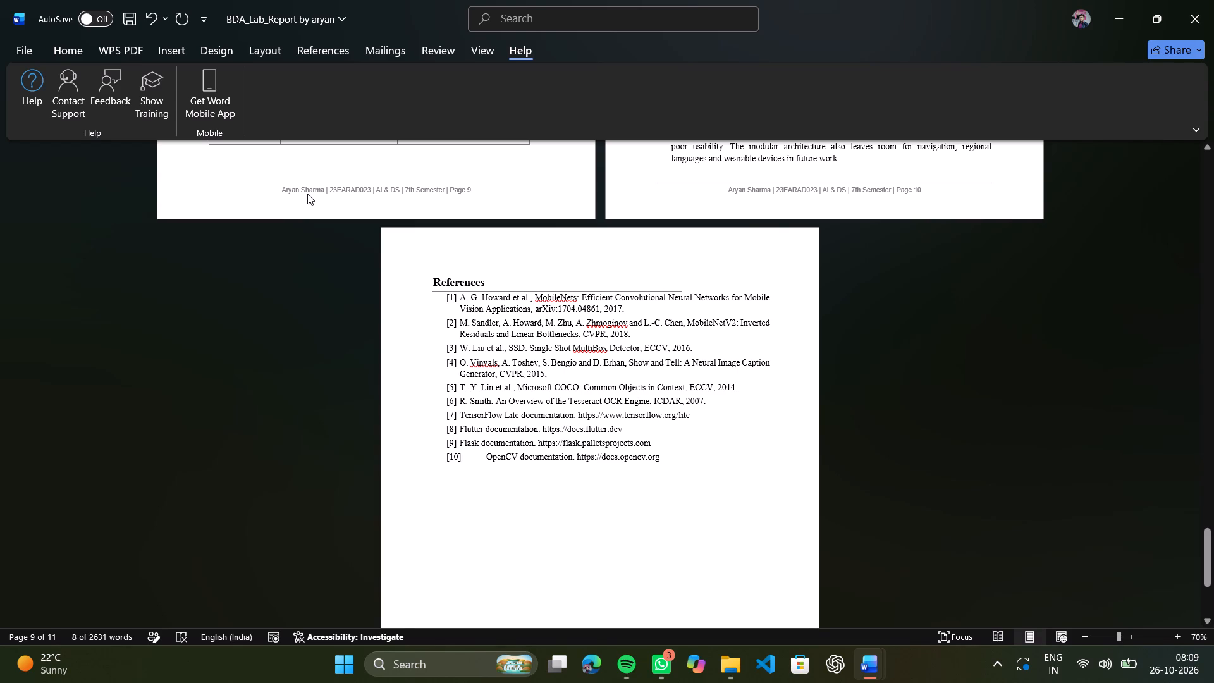
click(307, 194)
double_click(307, 194)
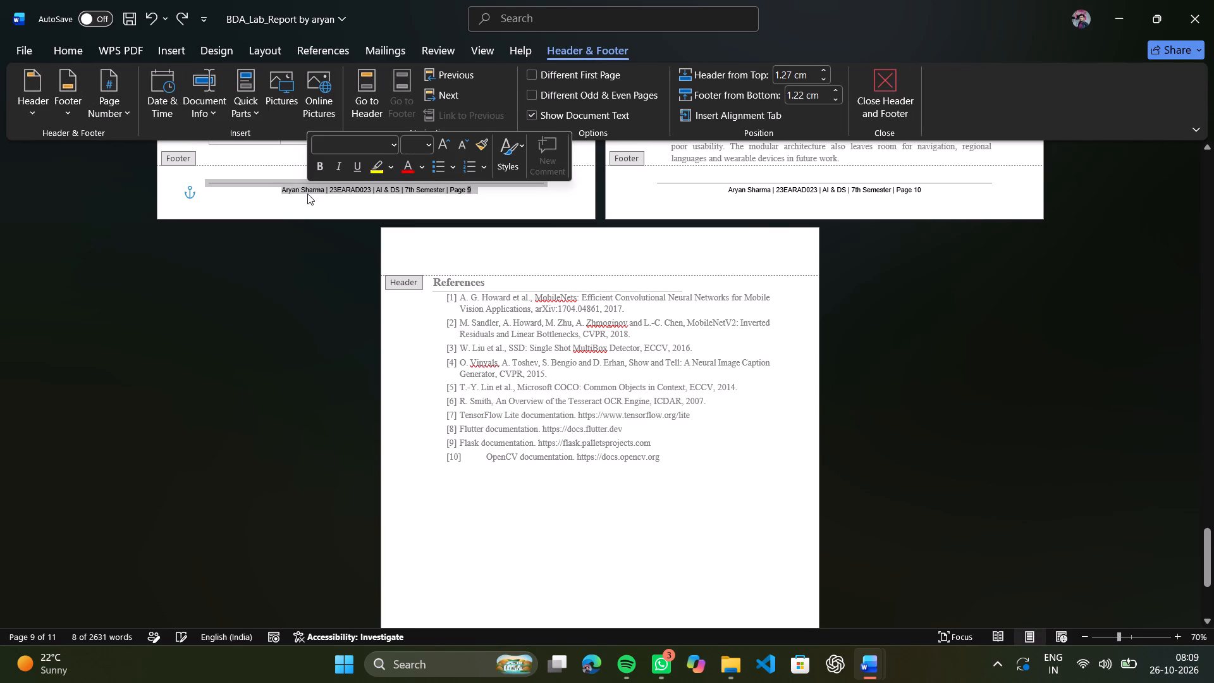
click(307, 194)
key(Right)
key(Right)
key(Right)
key(Right)
key(Right)
key(Right)
key(Right)
key(Right)
key(Right)
key(Right)
key(Right)
key(Right)
key(Right)
key(Right)
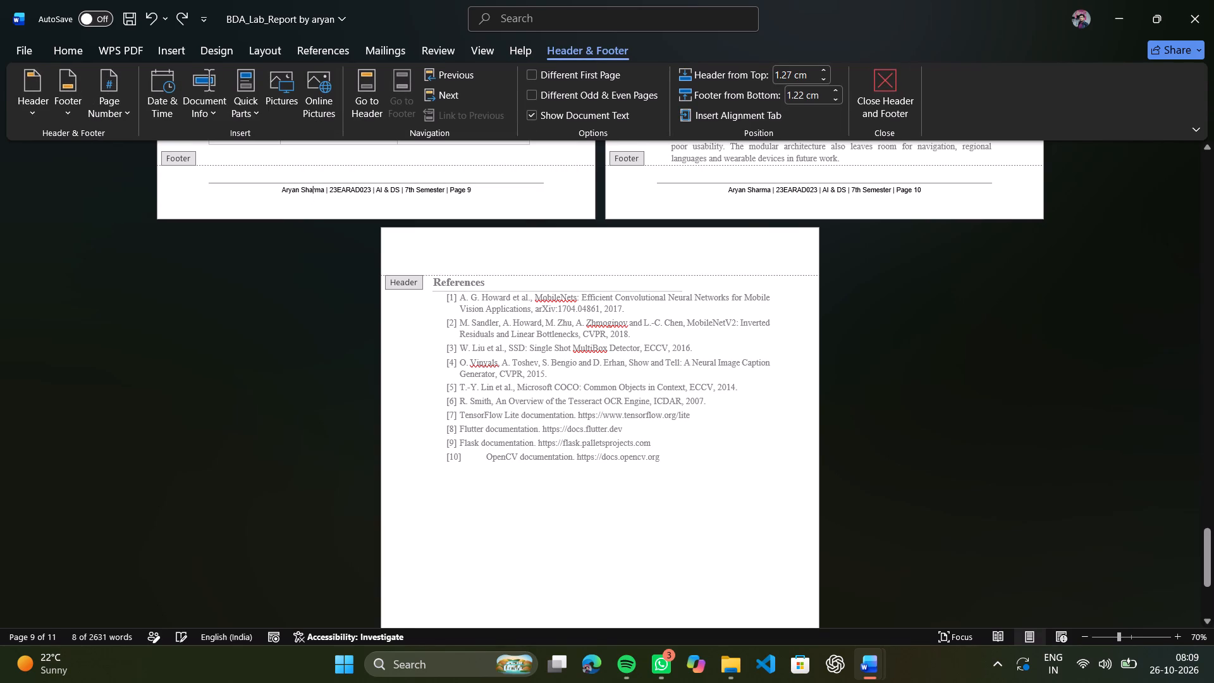
key(Right)
key(Right)
key(Right)
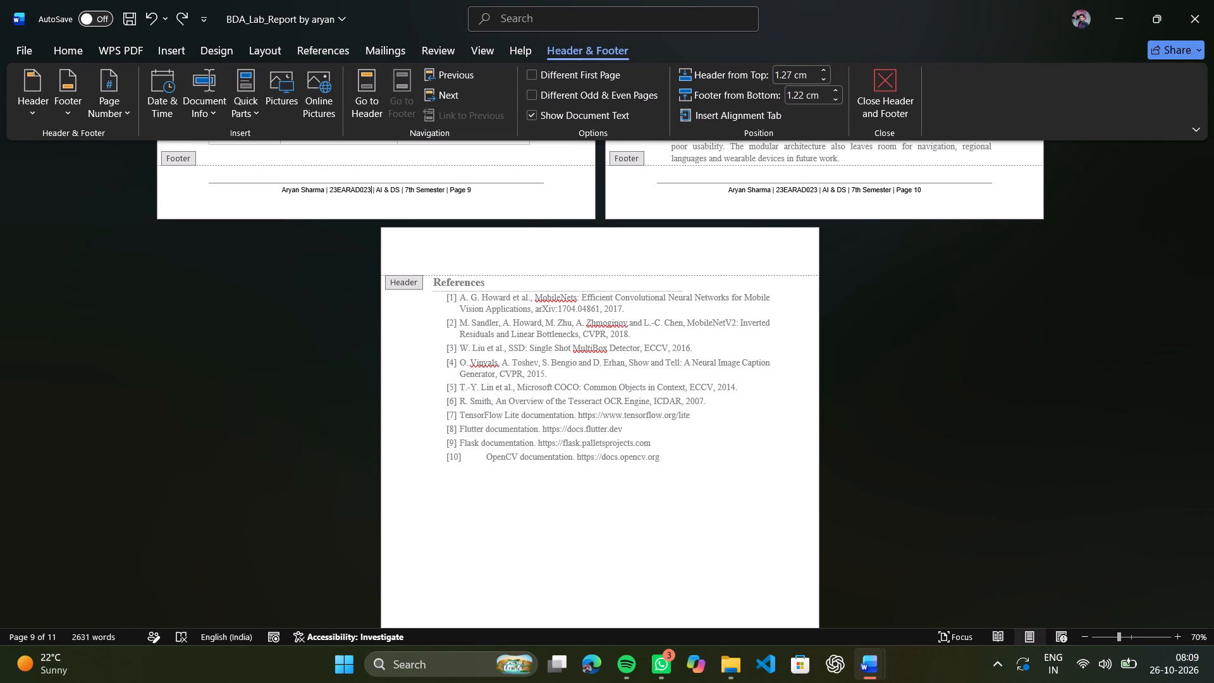
key(BackSpace)
key(BackSpace)
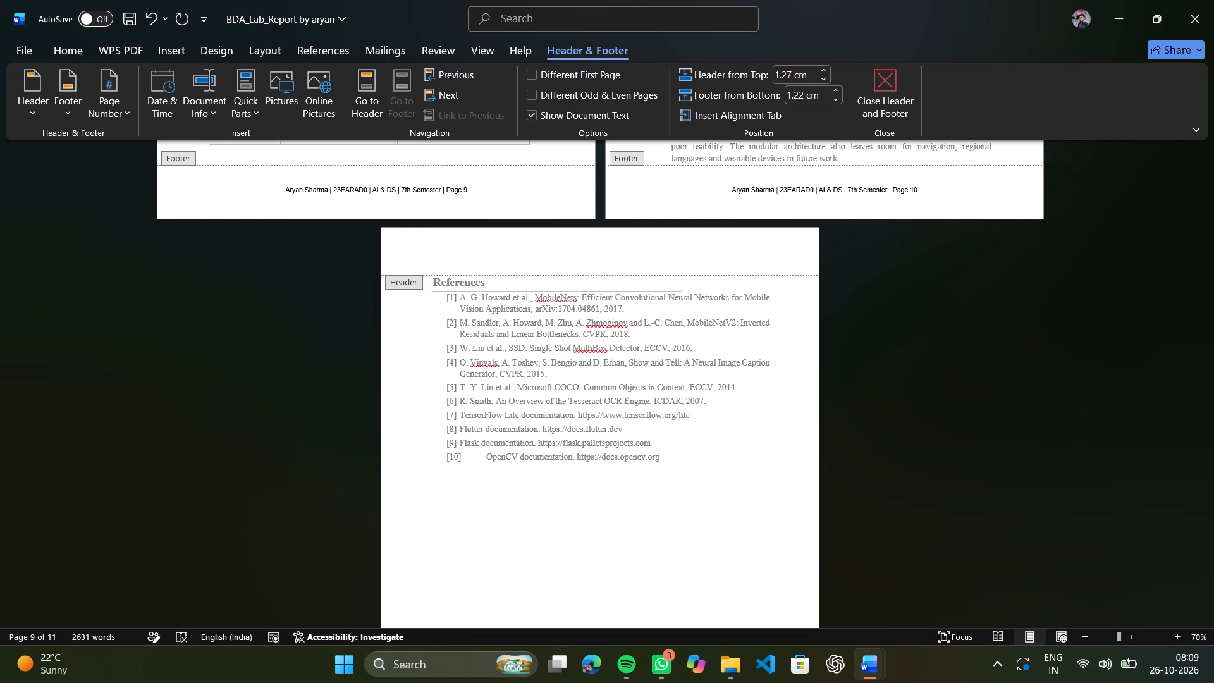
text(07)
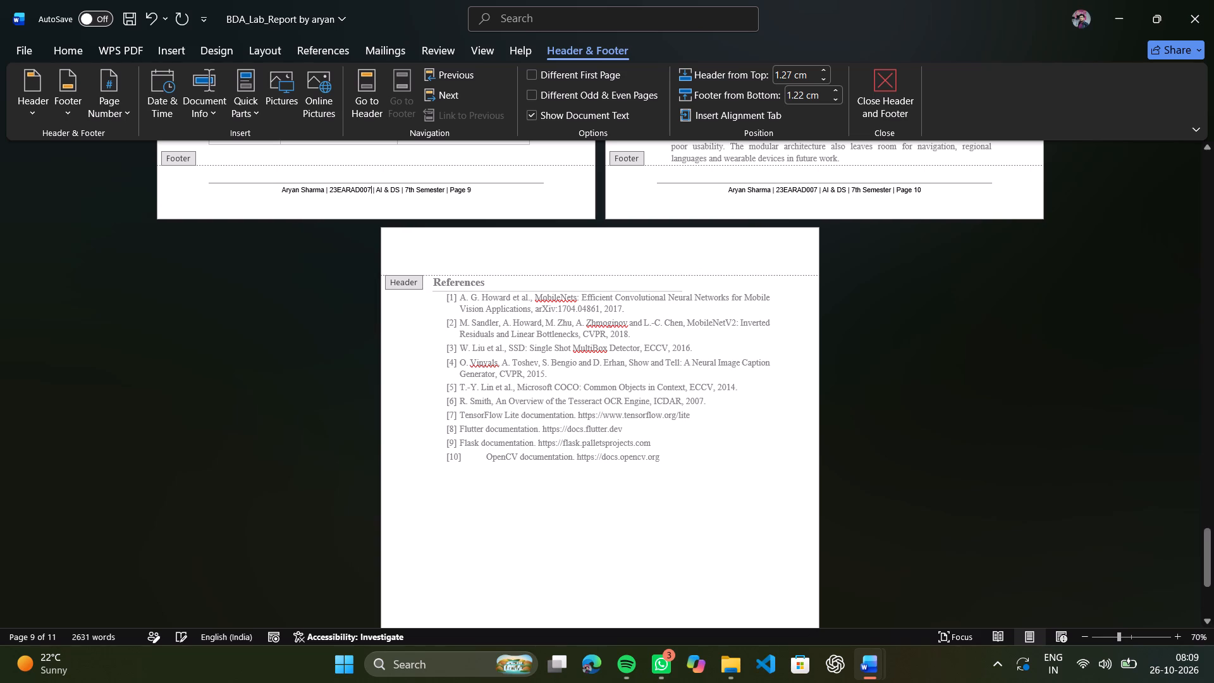
Replace the student's name in the page footer with the name copied from the cover page, and return to the body text.
triple_click(319, 190)
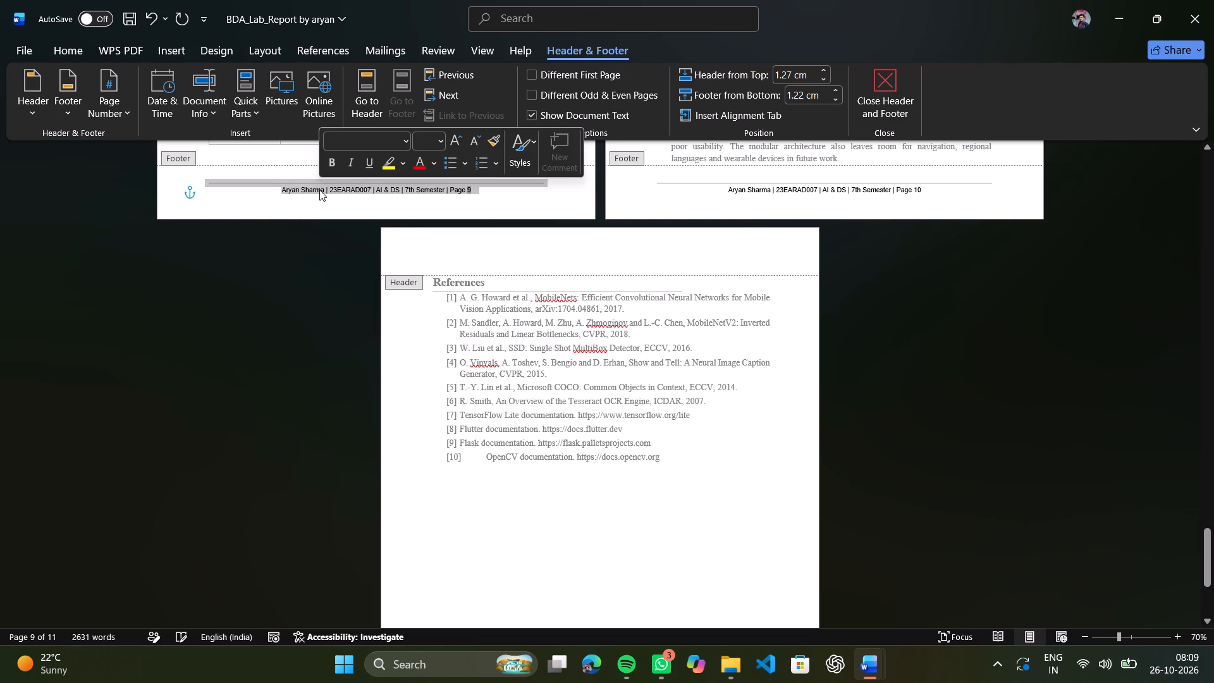
click(319, 190)
key(Right)
key(BackSpace)
key(BackSpace)
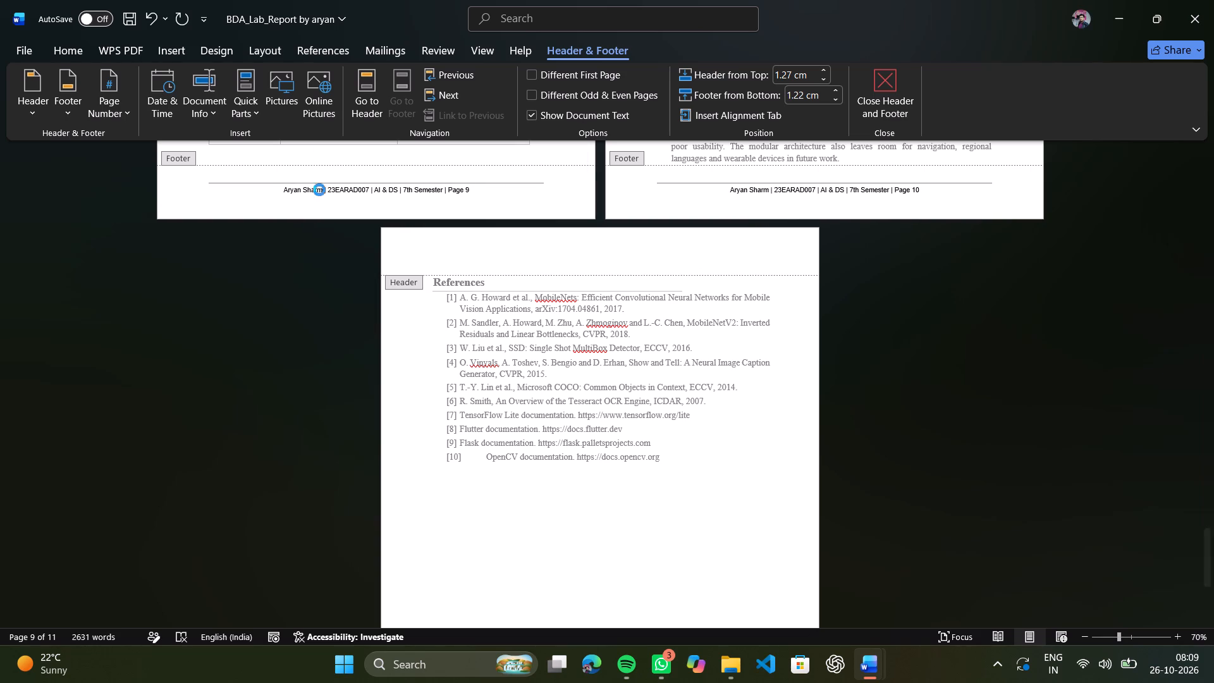
key(BackSpace)
key(BackSpace)
key(BackSpace)
key(BackSpace)
key(BackSpace)
key(BackSpace)
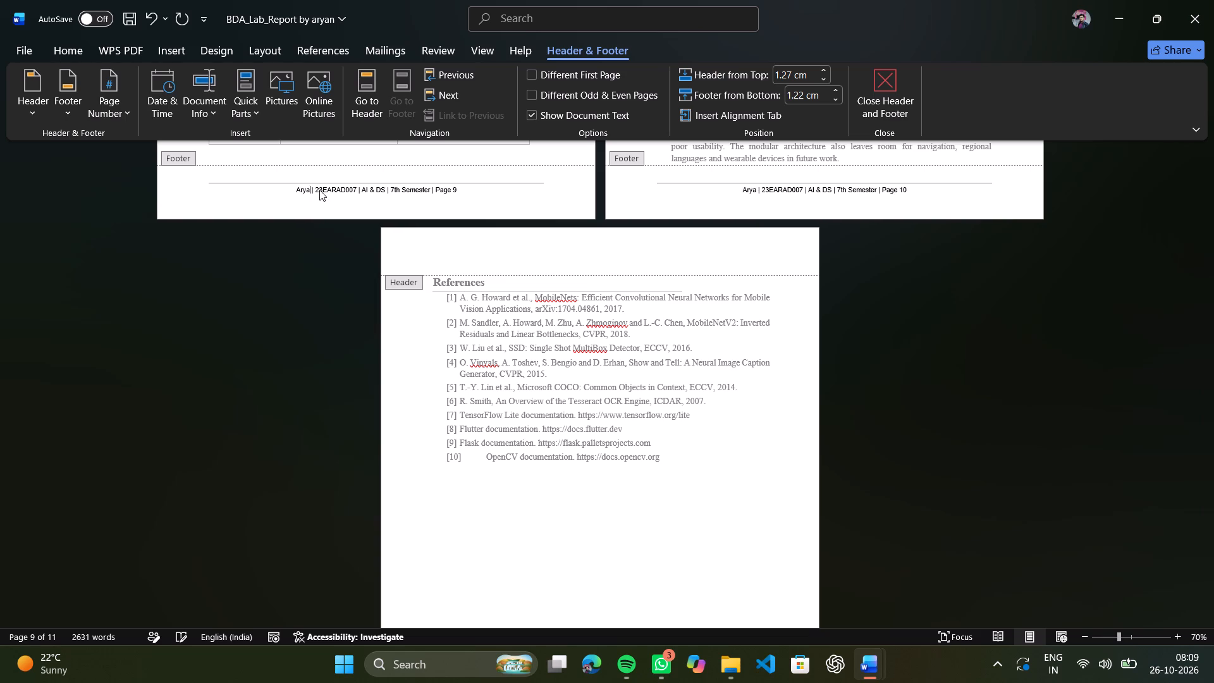
key(BackSpace)
key(BackSpace)
key(BackSpace)
key(BackSpace)
key(ctrl+v)
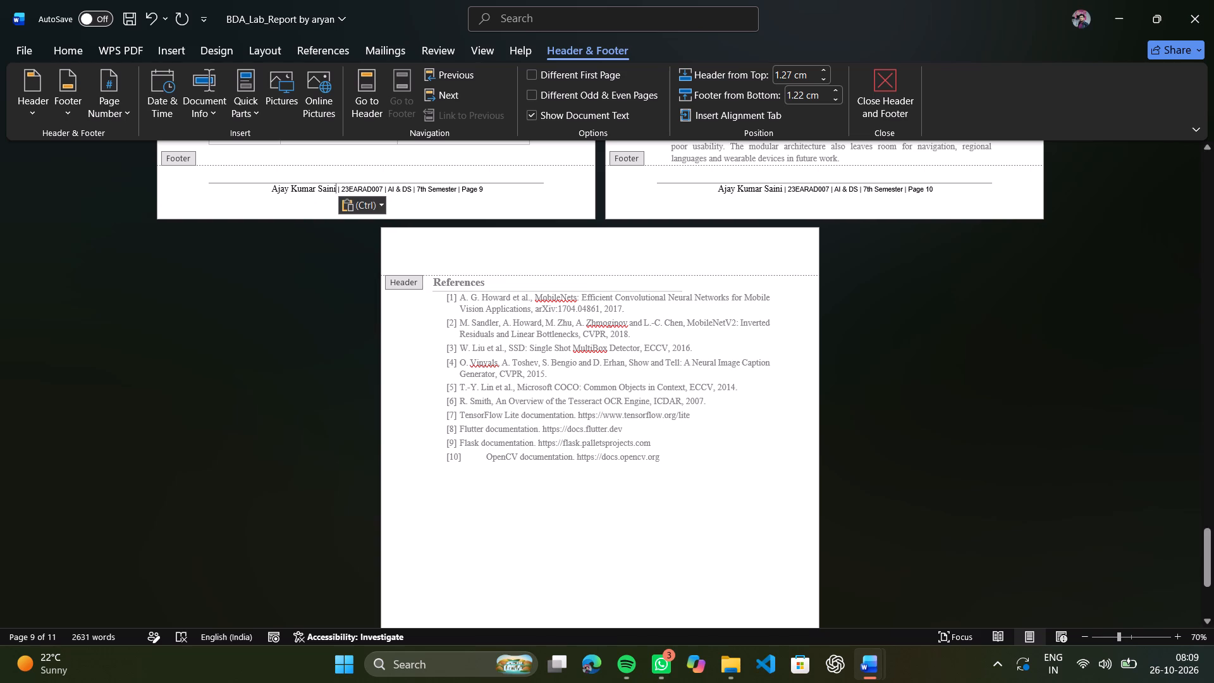
double_click(560, 465)
Review the report's pages, checking the edited footers, the references and the tables.
scroll(560, 465, up, 3)
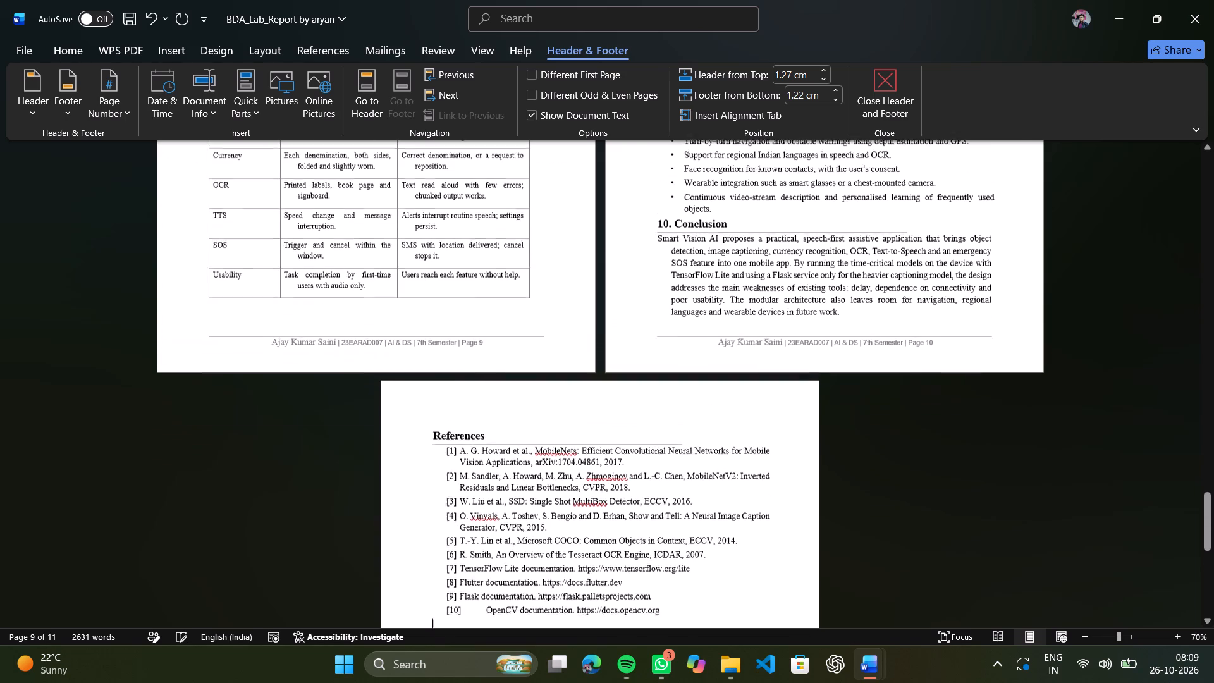
scroll(560, 465, up, 4)
ctrl+scroll(560, 465, down, 1)
ctrl+scroll(560, 465, up, 1)
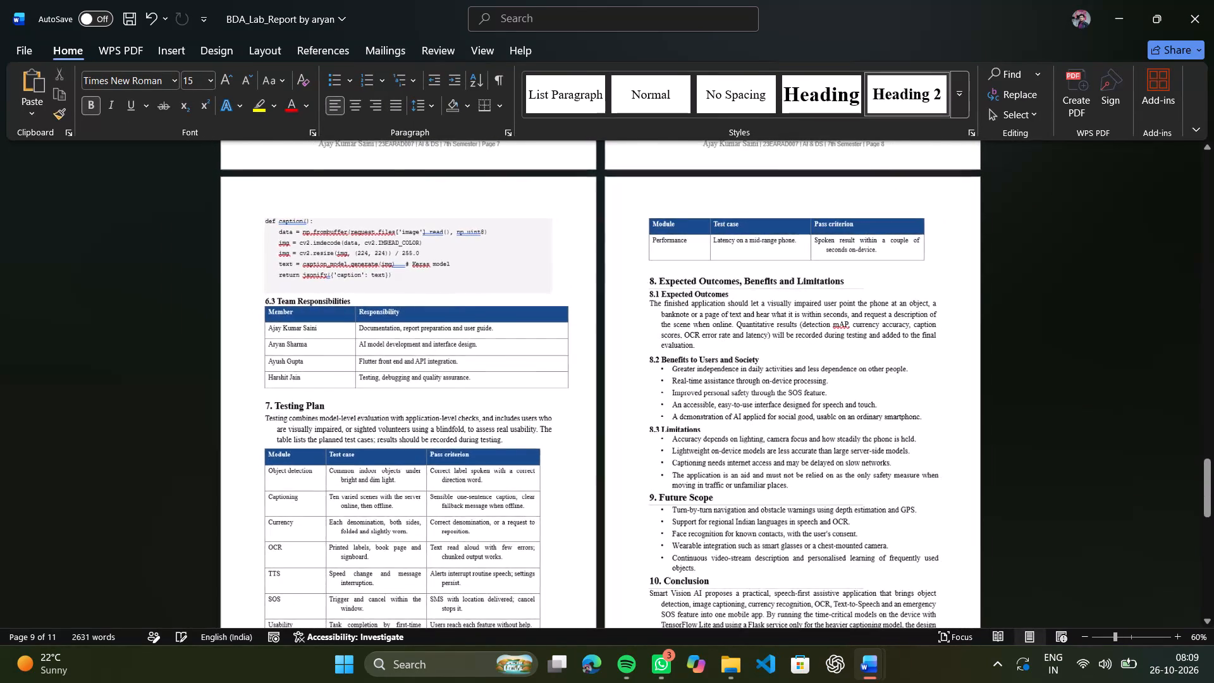
ctrl+scroll(560, 465, up, 5)
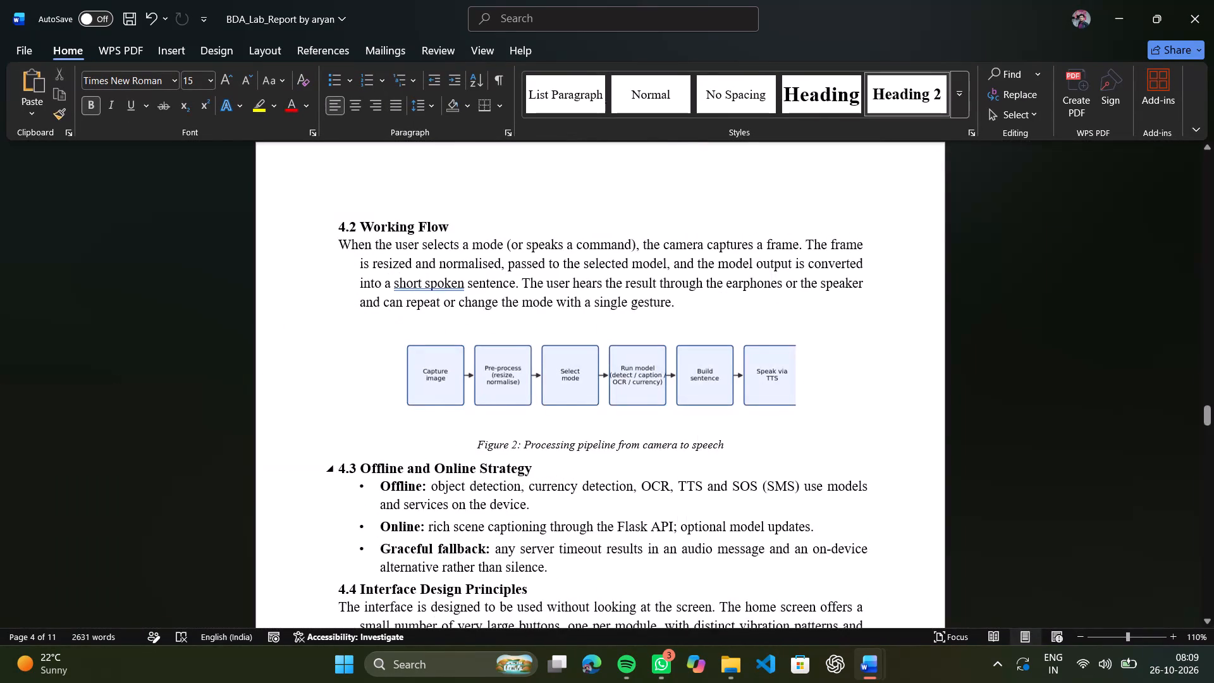
scroll(560, 465, down, 8)
scroll(560, 465, up, 4)
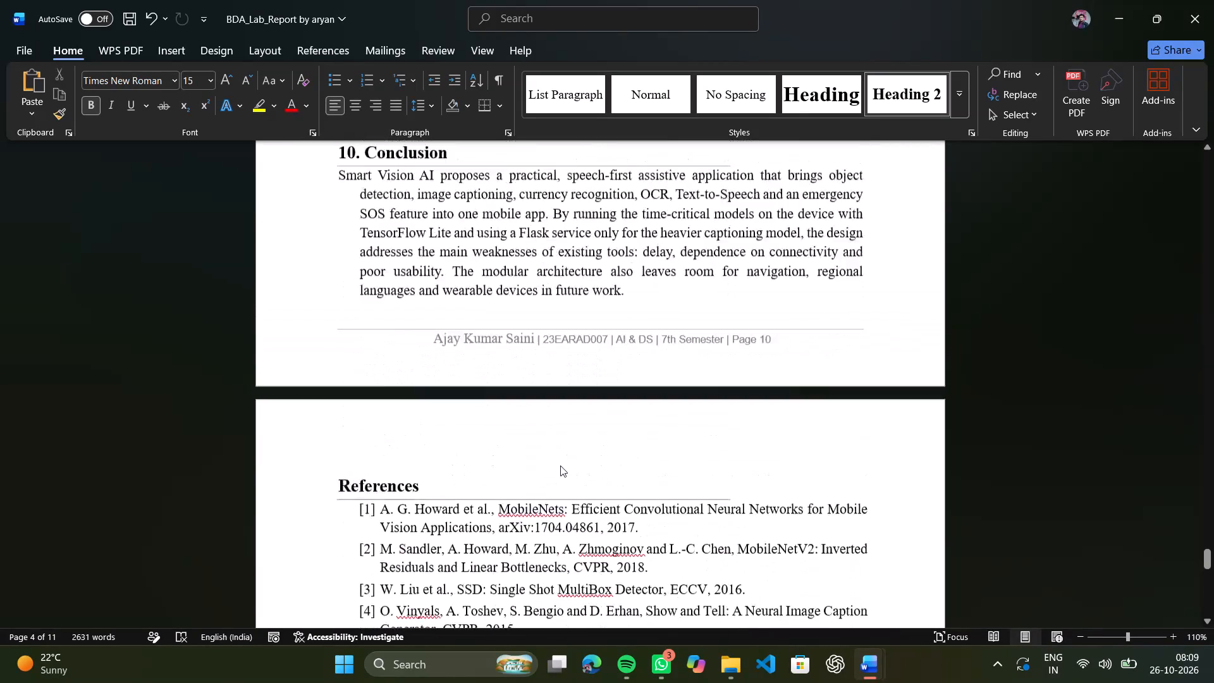
scroll(560, 465, up, 6)
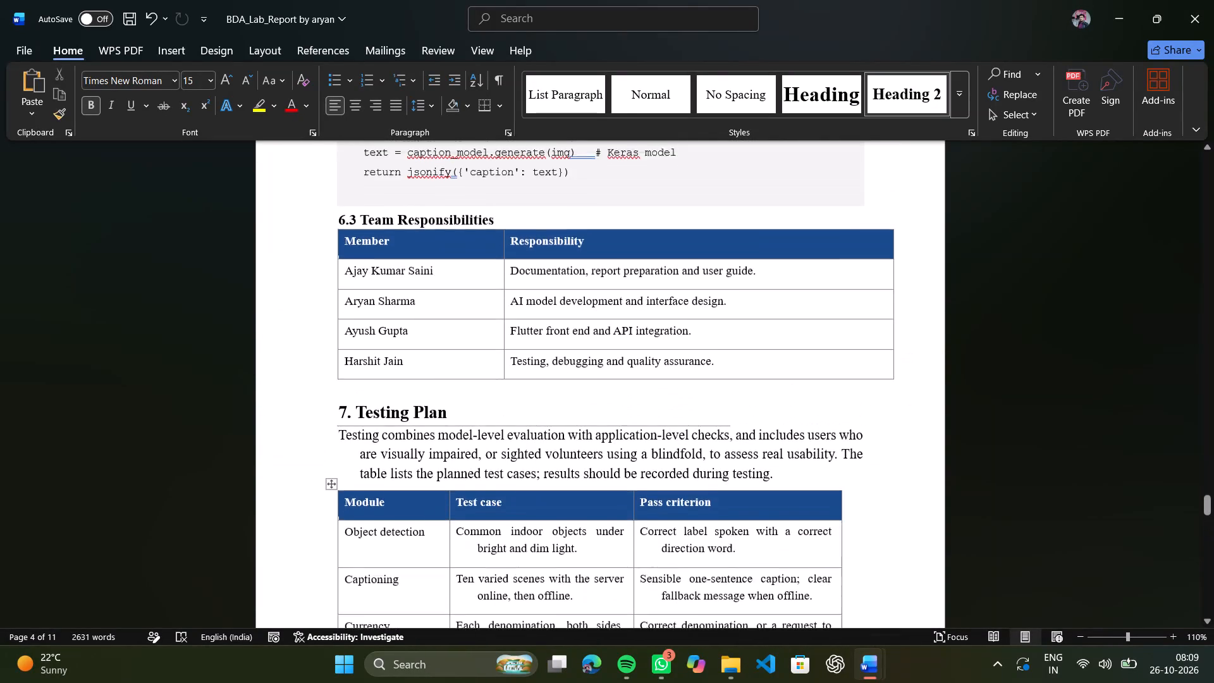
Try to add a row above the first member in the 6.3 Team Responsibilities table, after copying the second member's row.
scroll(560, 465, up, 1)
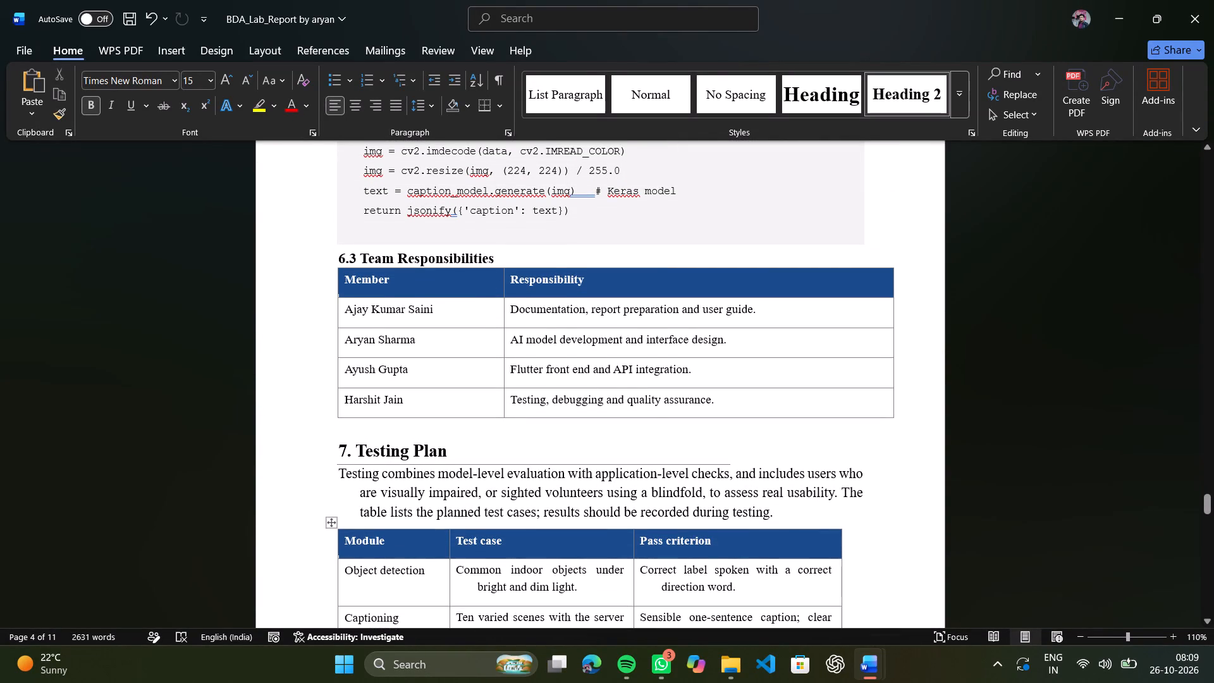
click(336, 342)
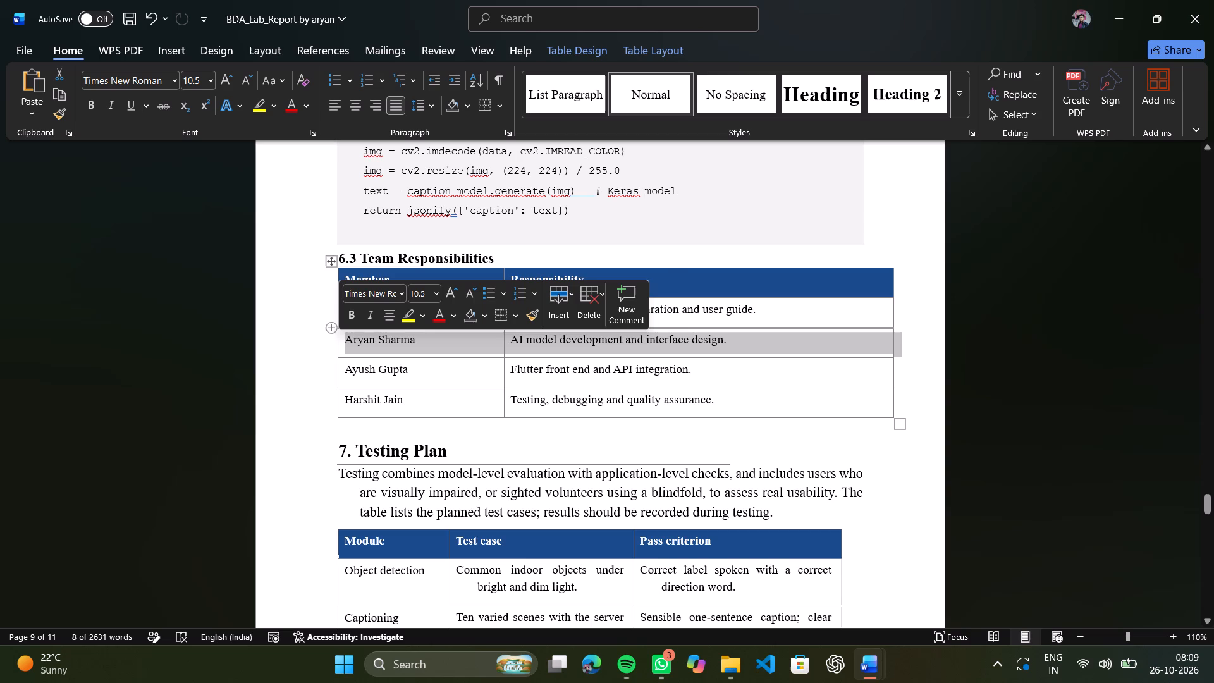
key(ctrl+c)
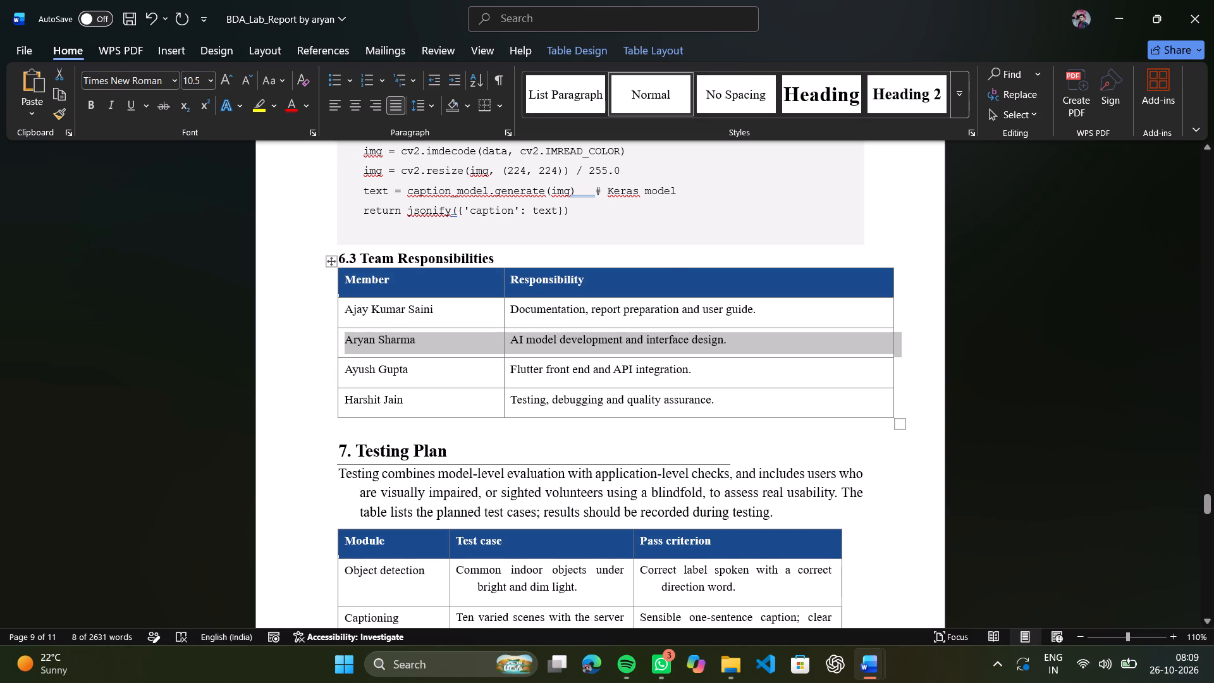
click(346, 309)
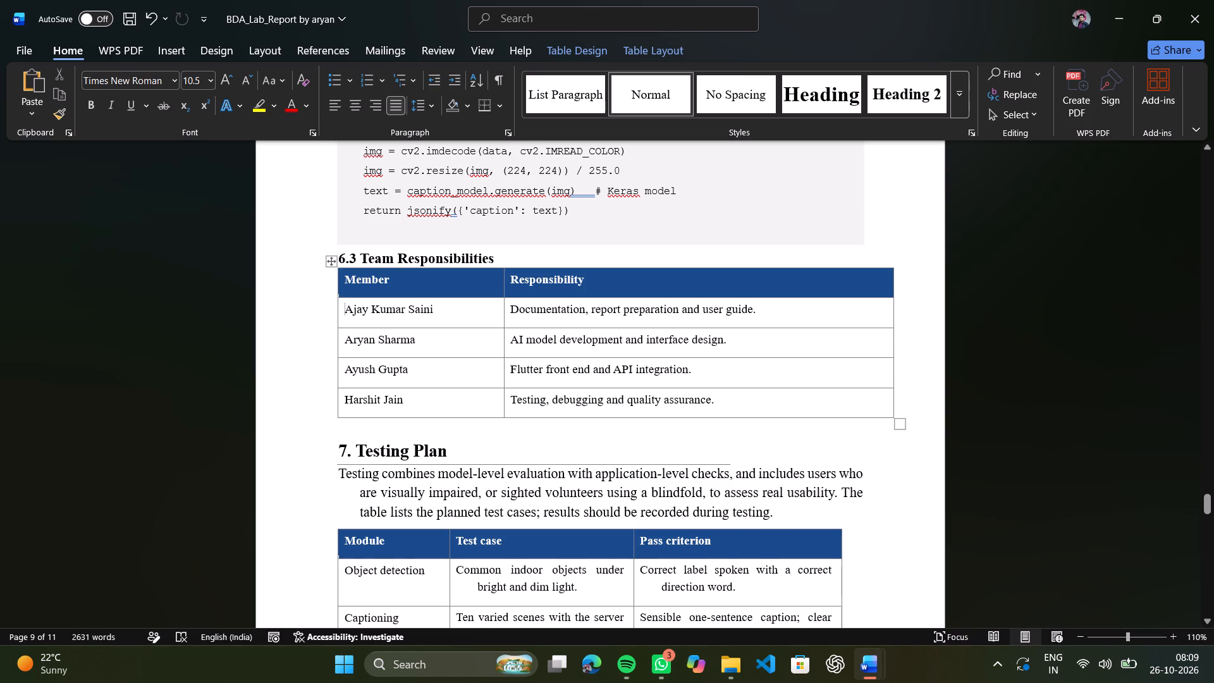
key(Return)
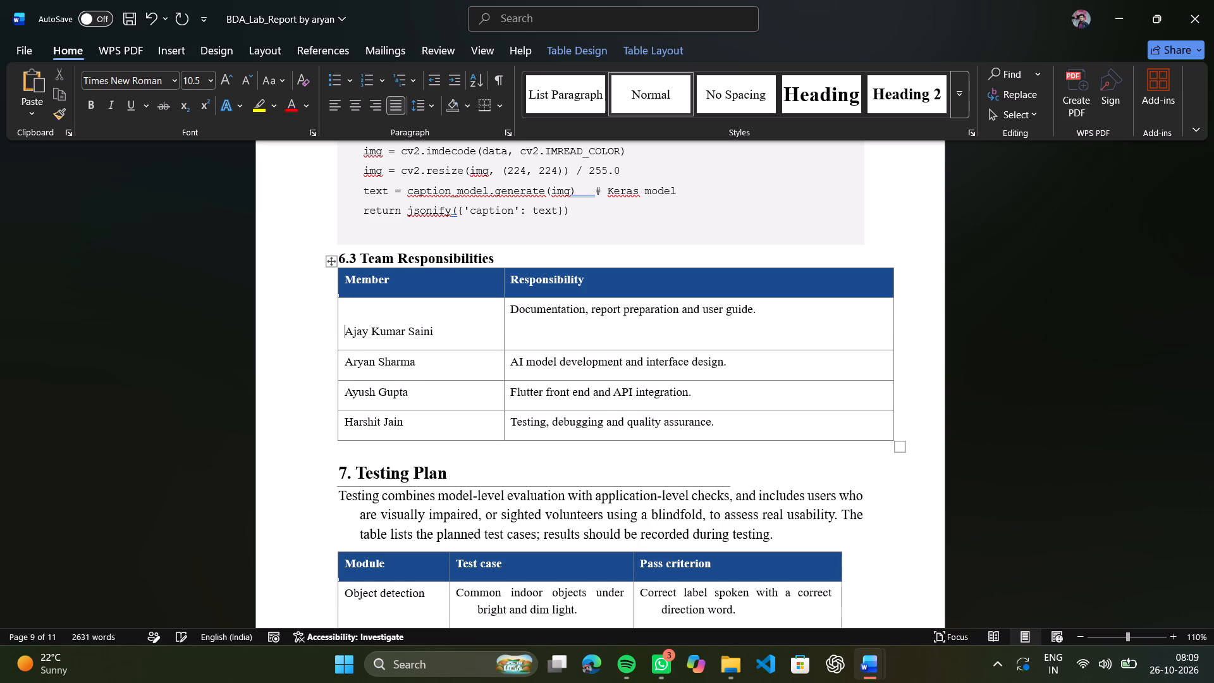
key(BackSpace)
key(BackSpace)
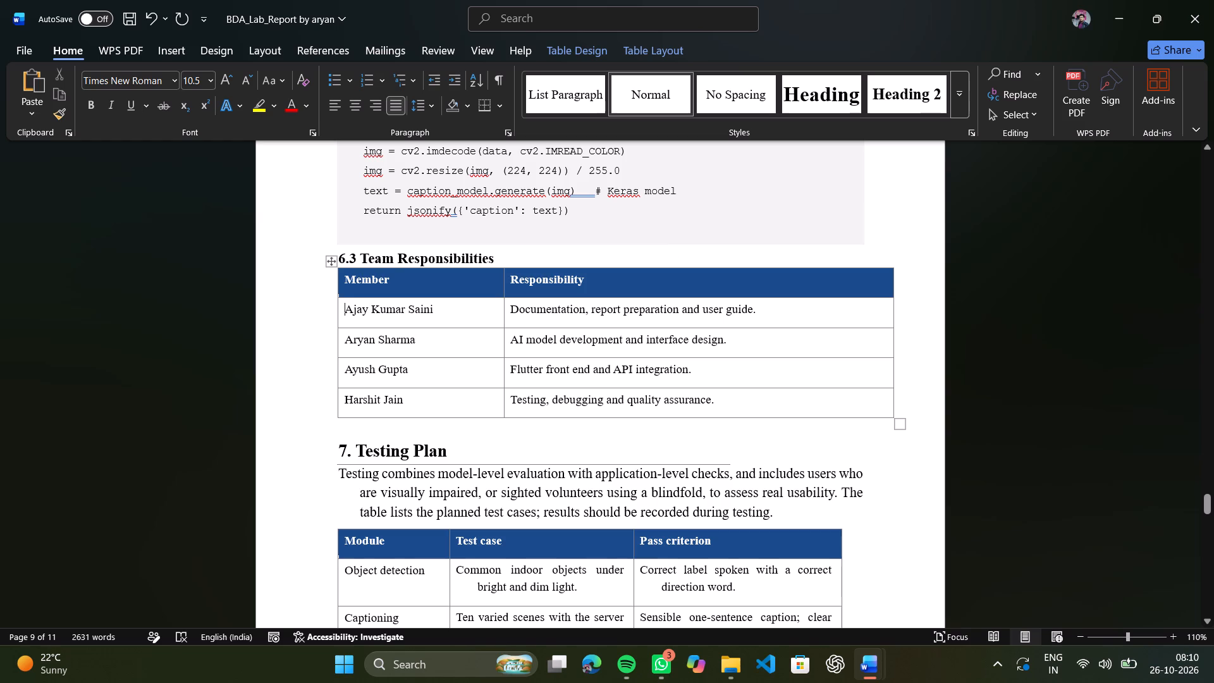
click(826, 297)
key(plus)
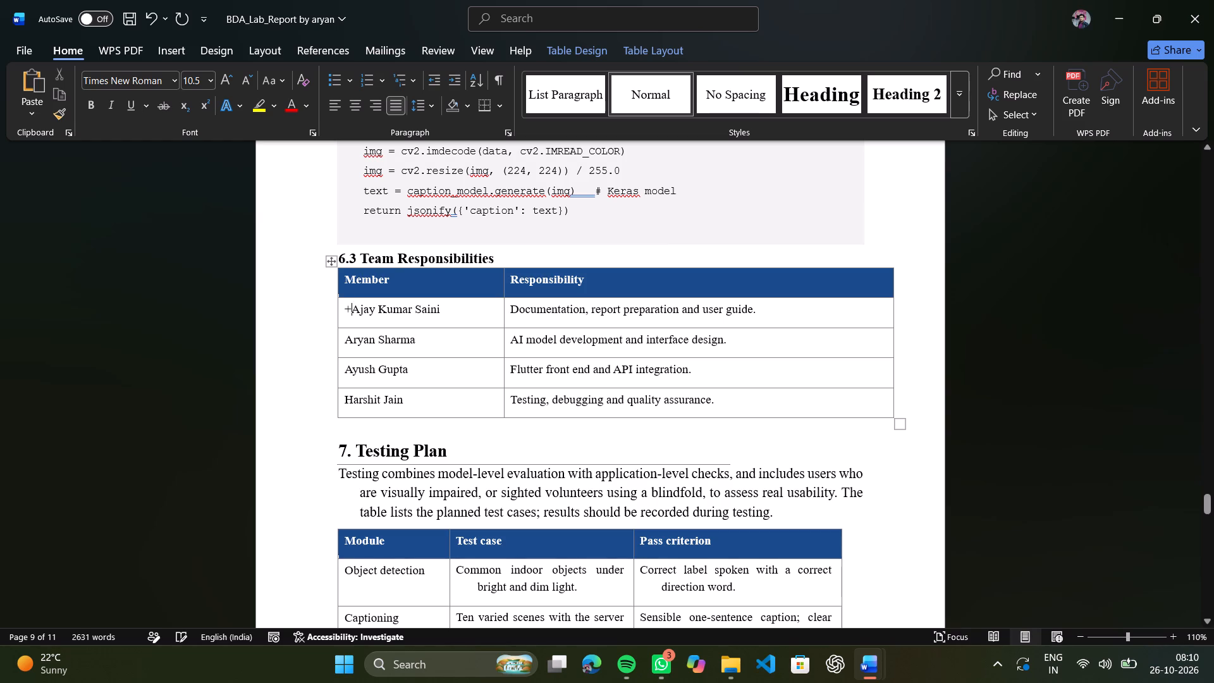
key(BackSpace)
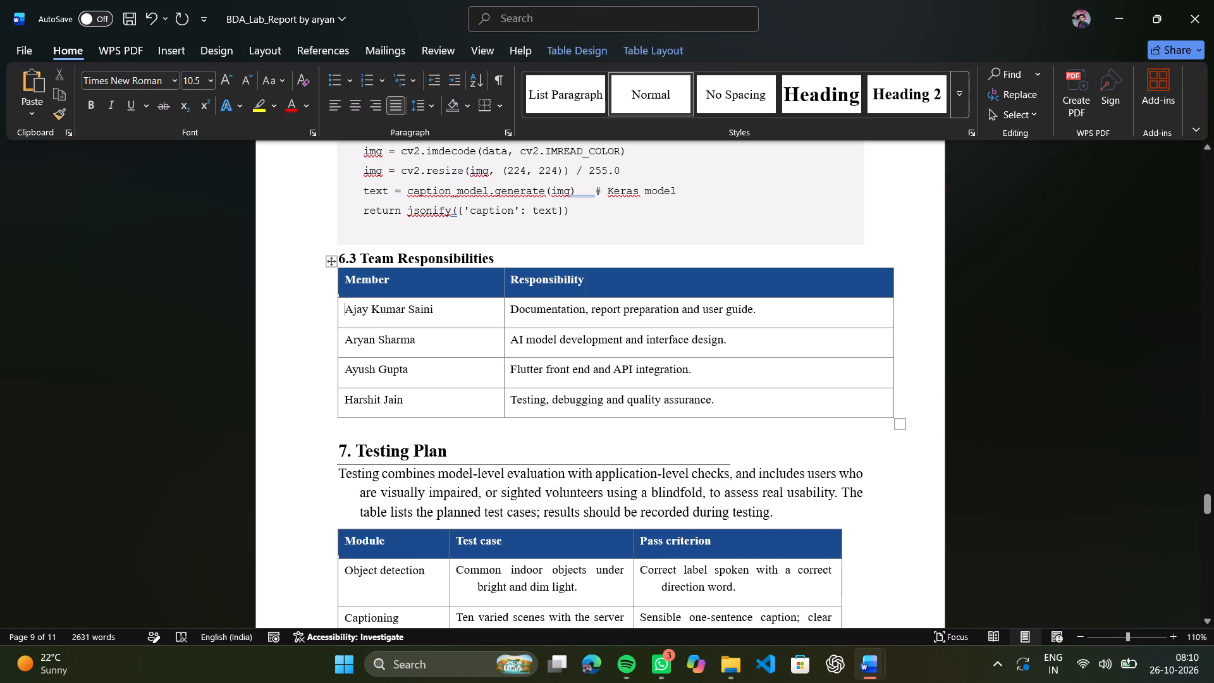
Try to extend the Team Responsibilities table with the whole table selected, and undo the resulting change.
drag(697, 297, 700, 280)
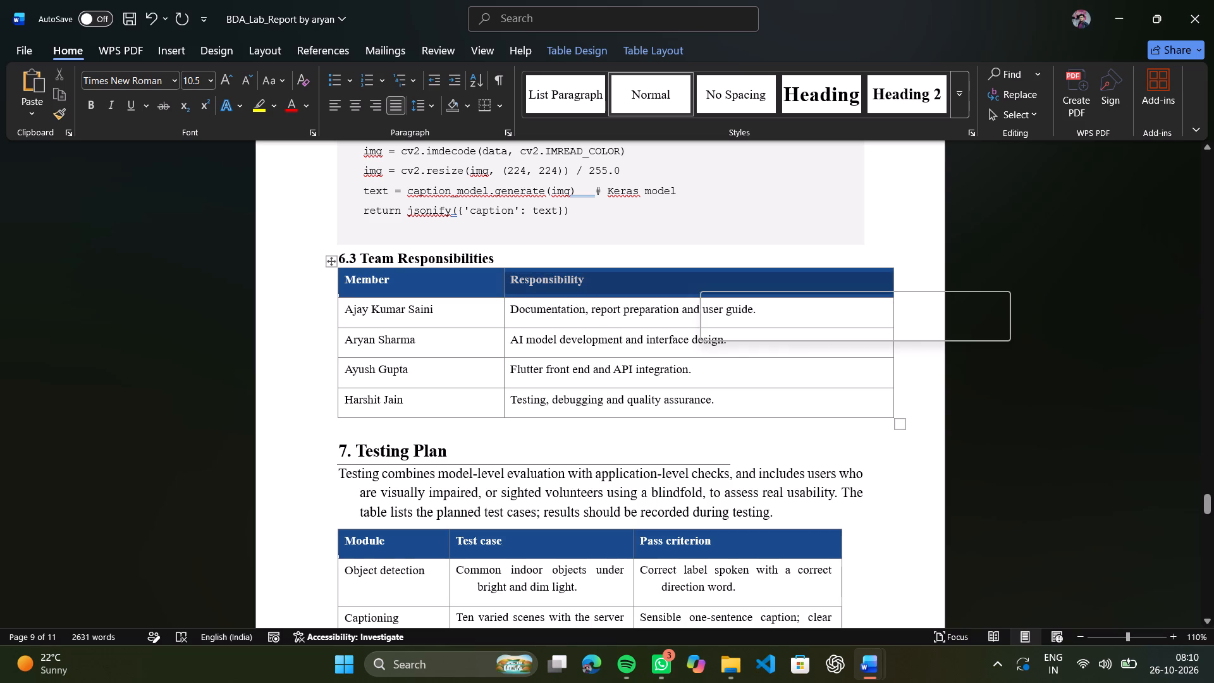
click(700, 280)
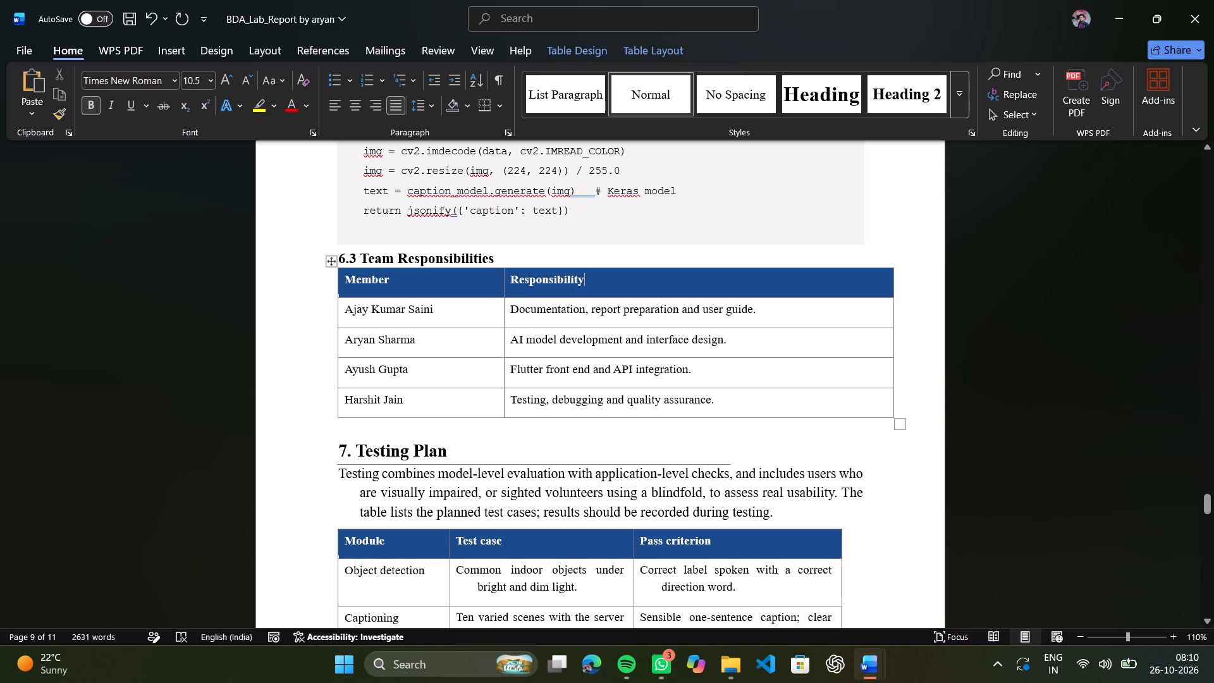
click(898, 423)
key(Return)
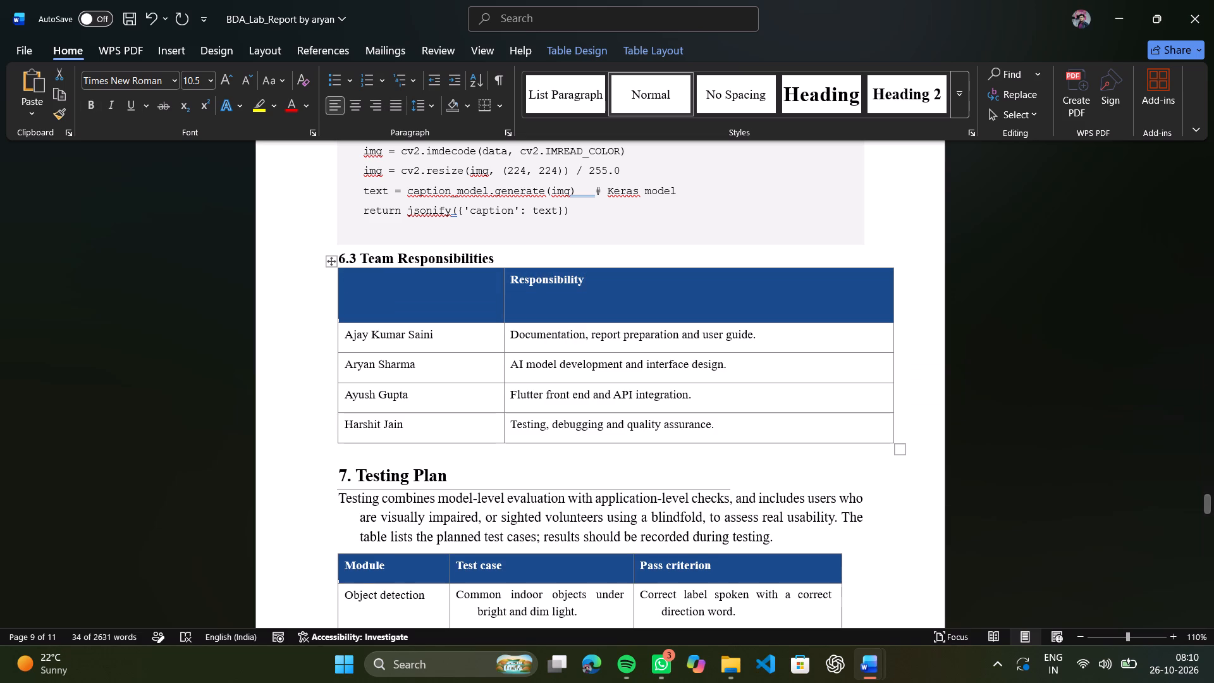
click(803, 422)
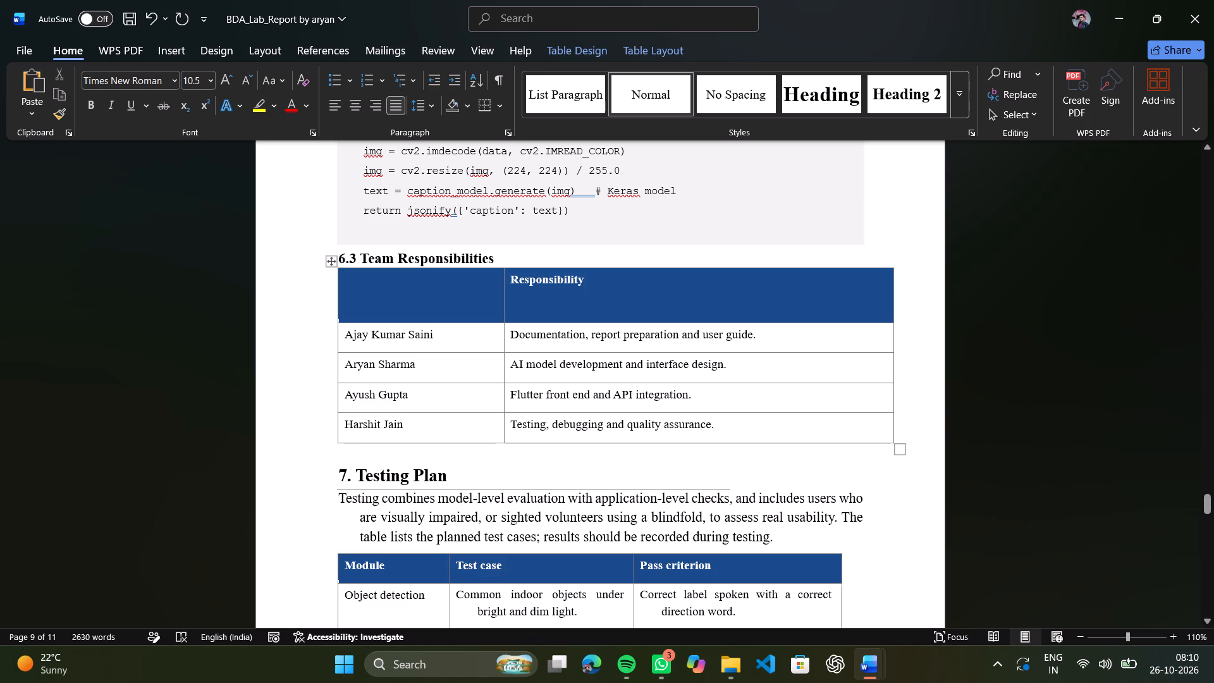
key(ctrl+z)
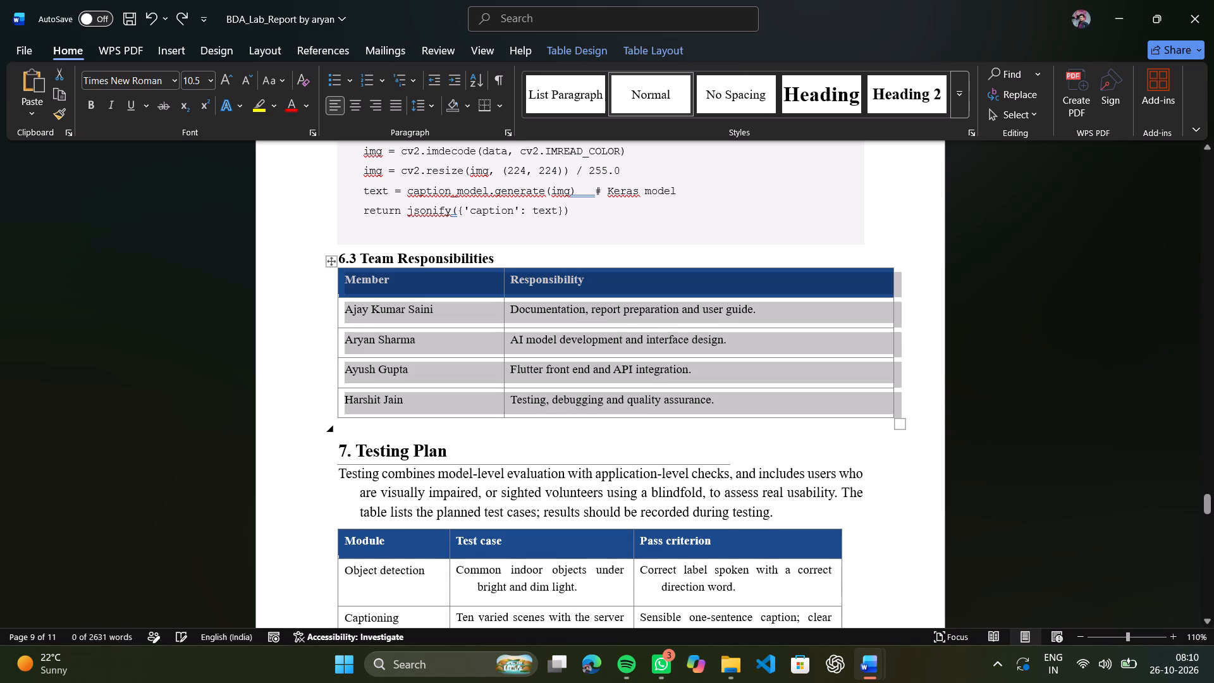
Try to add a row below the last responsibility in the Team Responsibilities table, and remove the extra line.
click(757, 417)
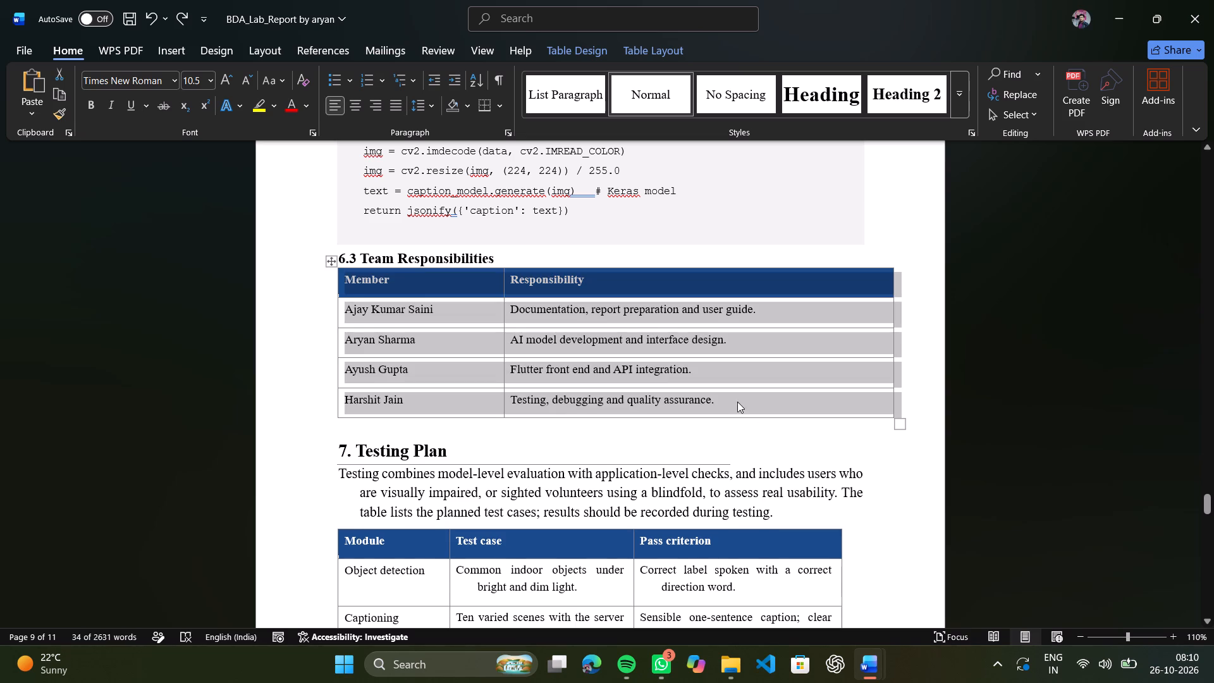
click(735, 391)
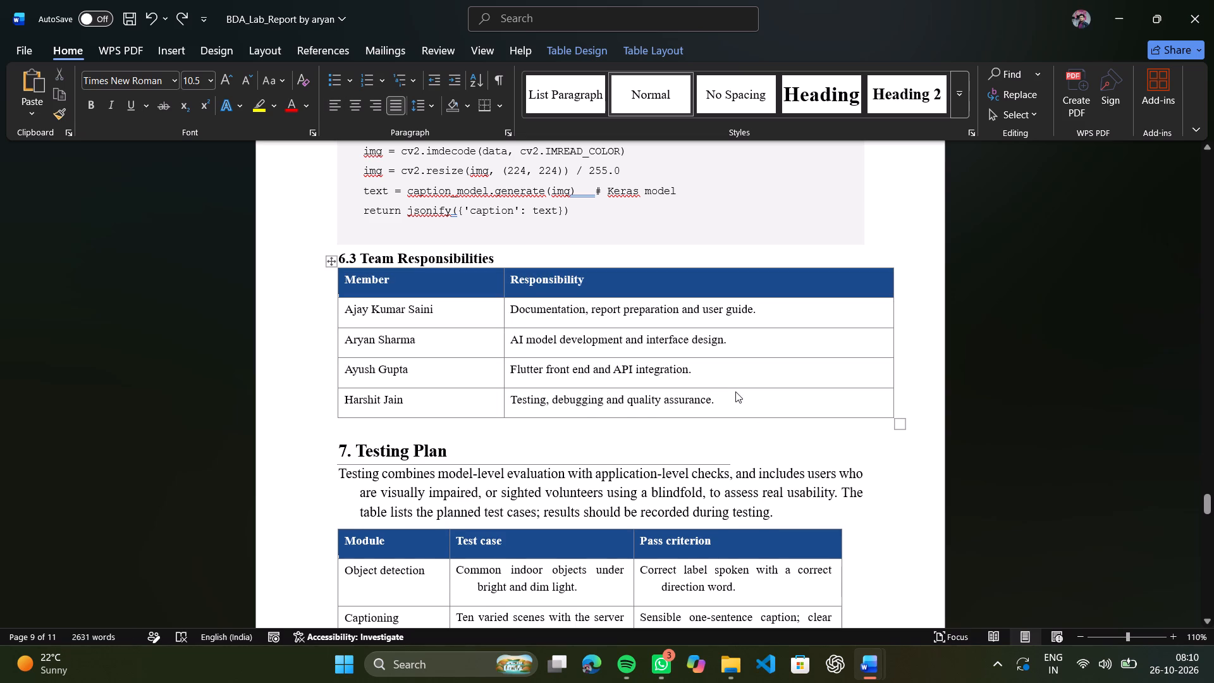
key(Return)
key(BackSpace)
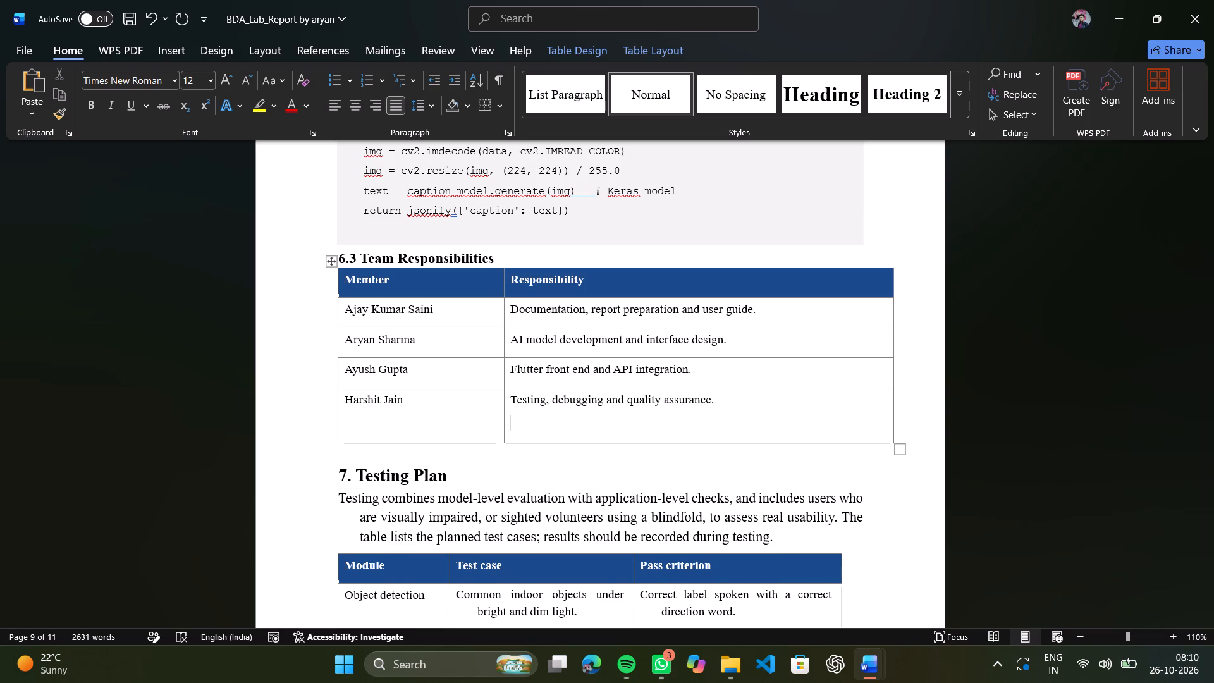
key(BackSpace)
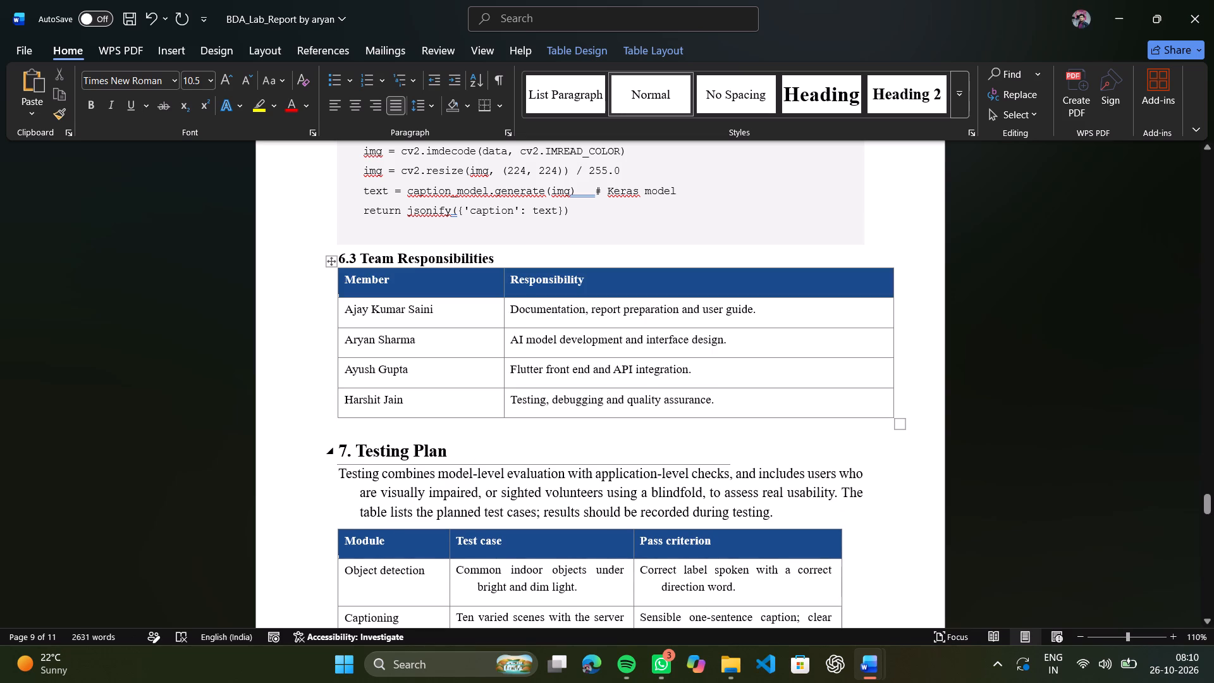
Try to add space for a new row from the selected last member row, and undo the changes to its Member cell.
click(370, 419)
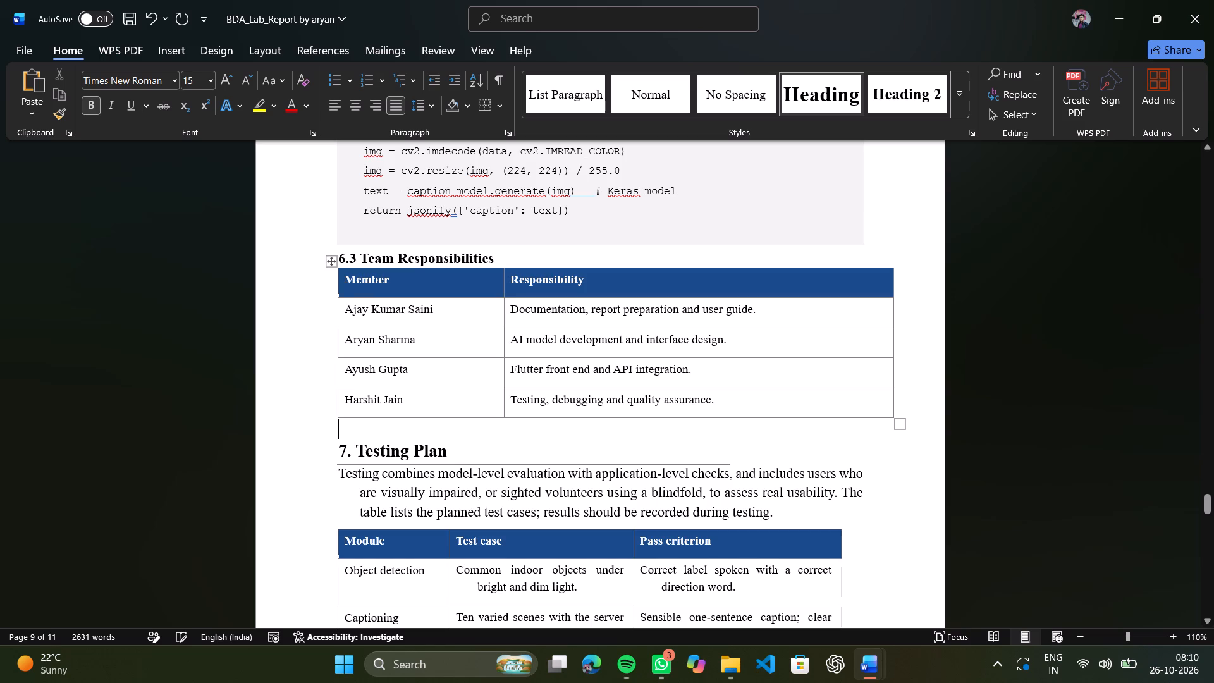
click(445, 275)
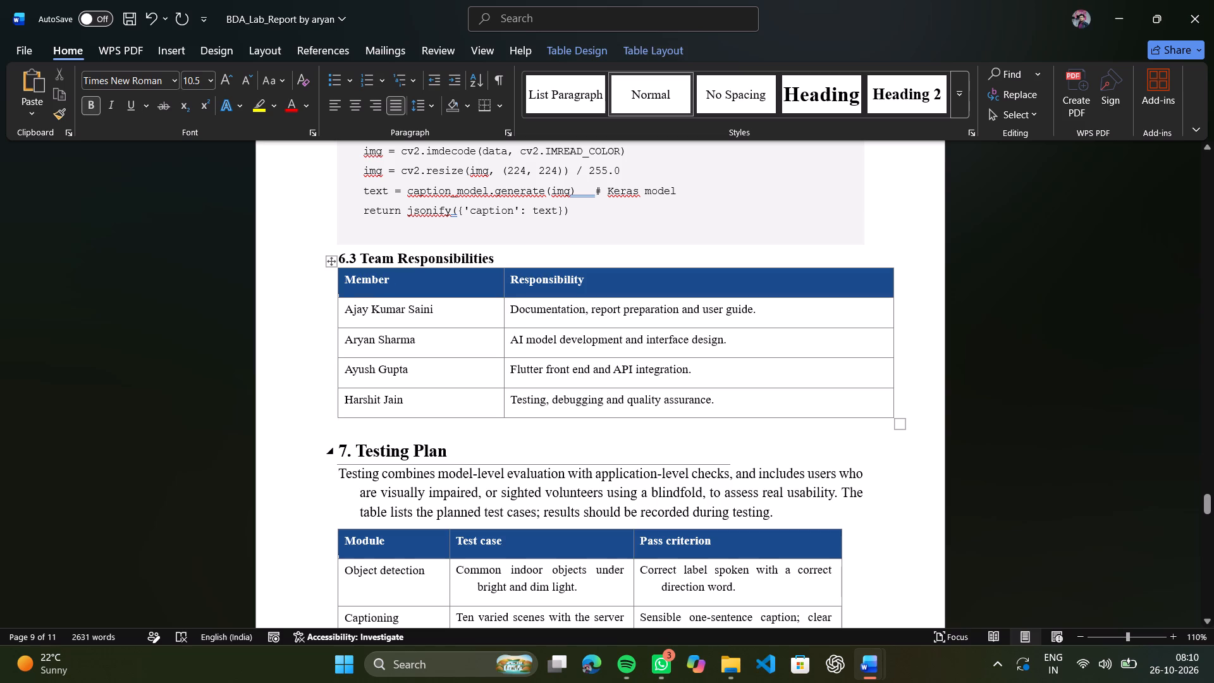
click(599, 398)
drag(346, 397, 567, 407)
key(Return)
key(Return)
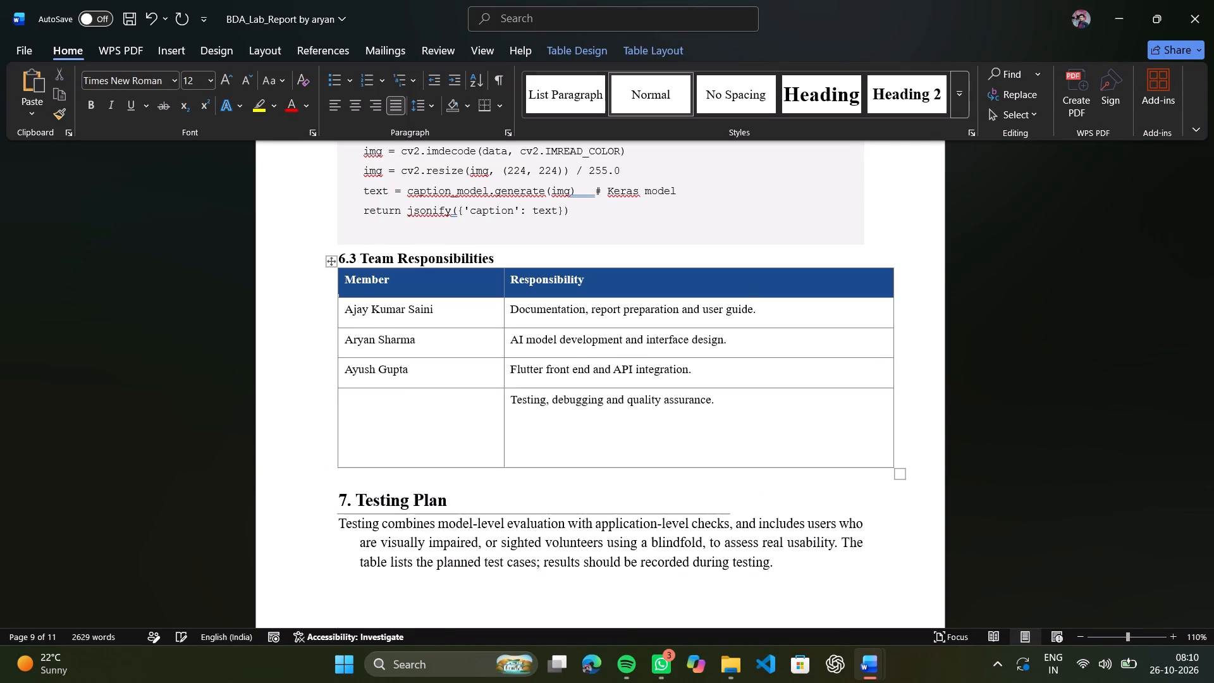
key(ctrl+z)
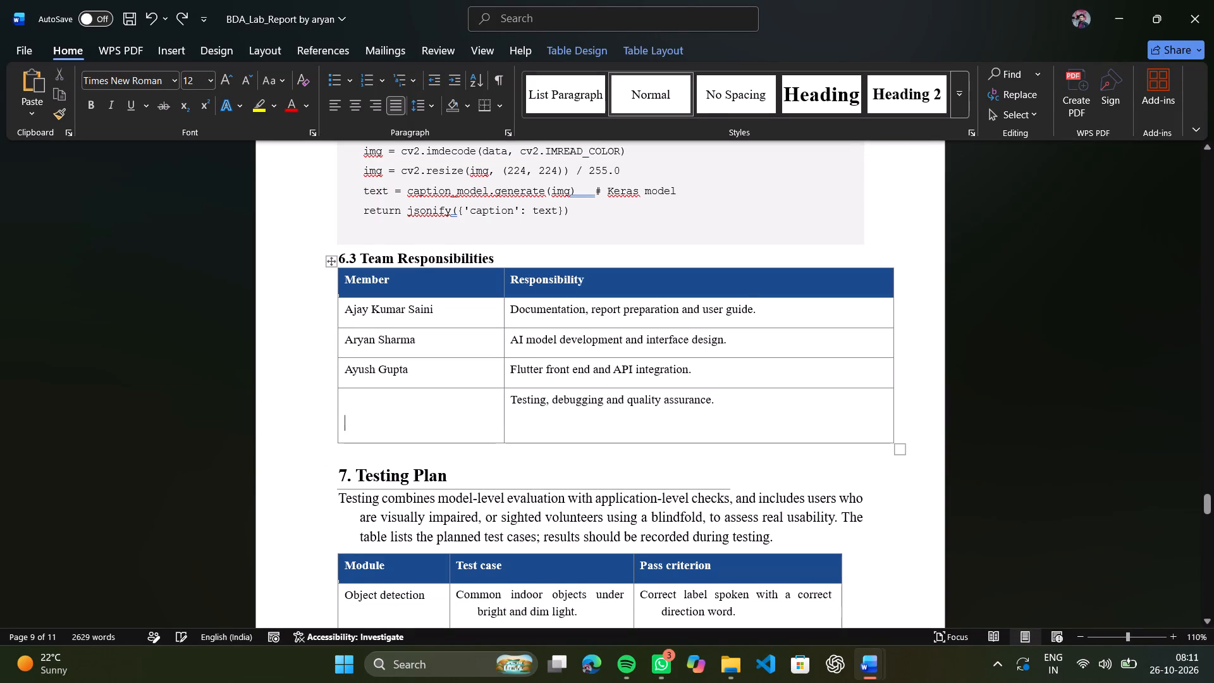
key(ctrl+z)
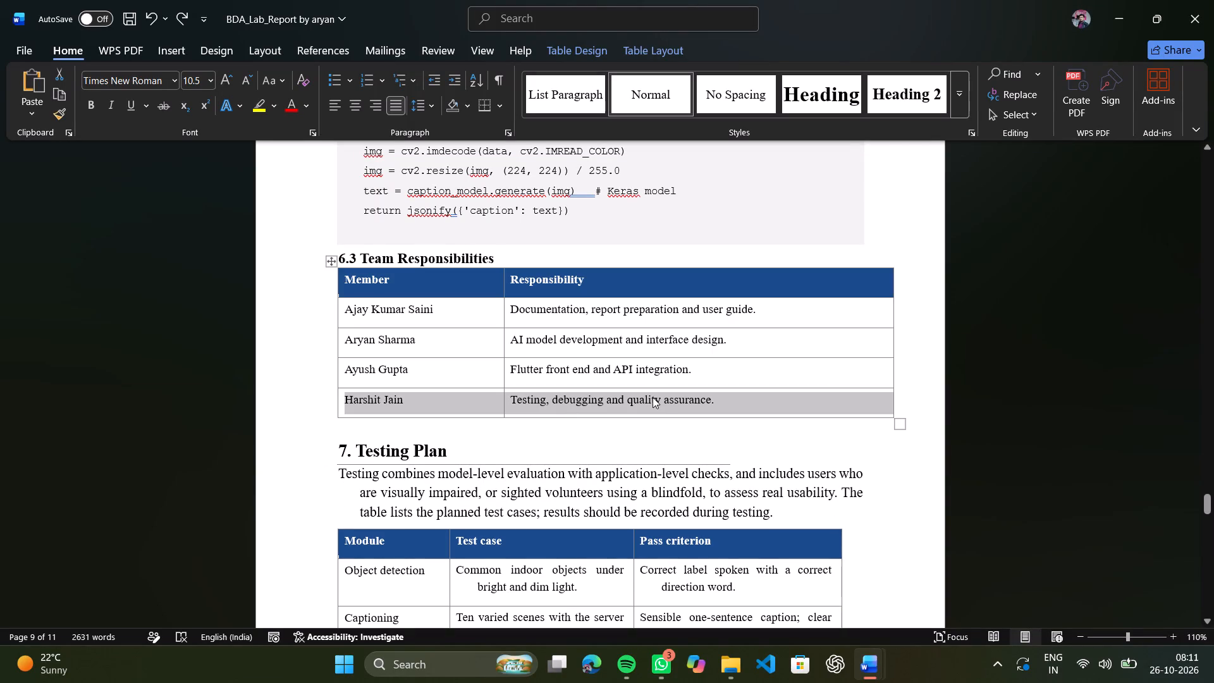
Add a blank row at the end of the 6.3 Team Responsibilities table.
click(899, 417)
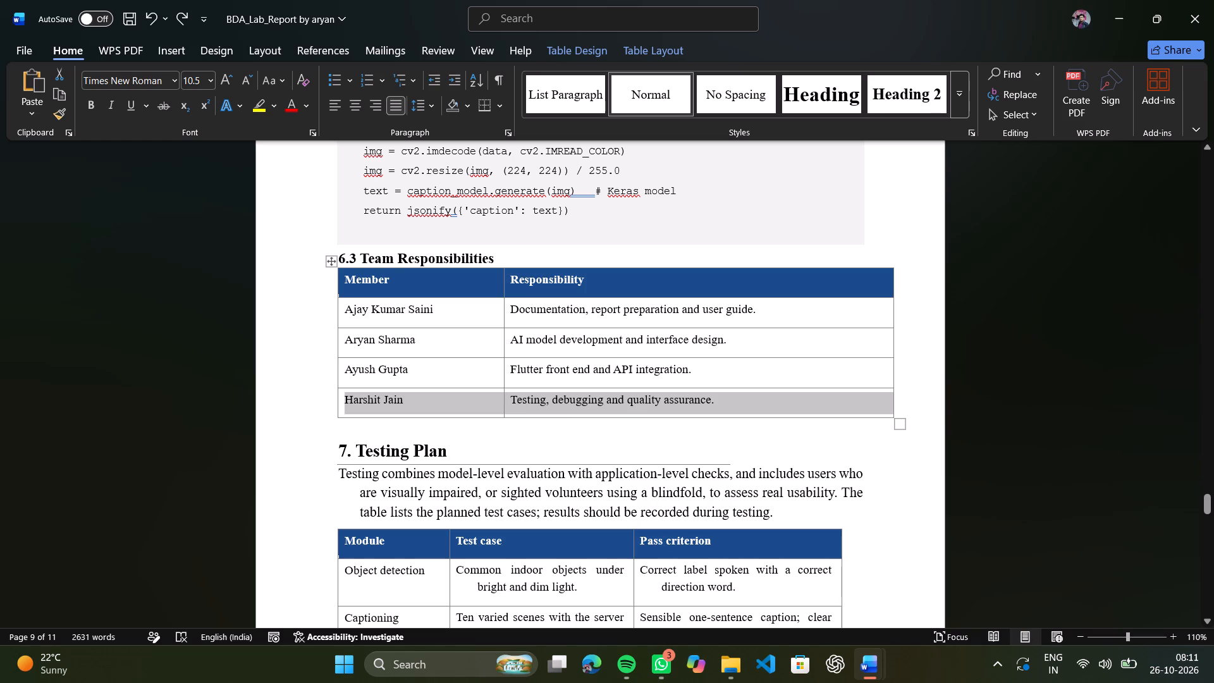
click(902, 428)
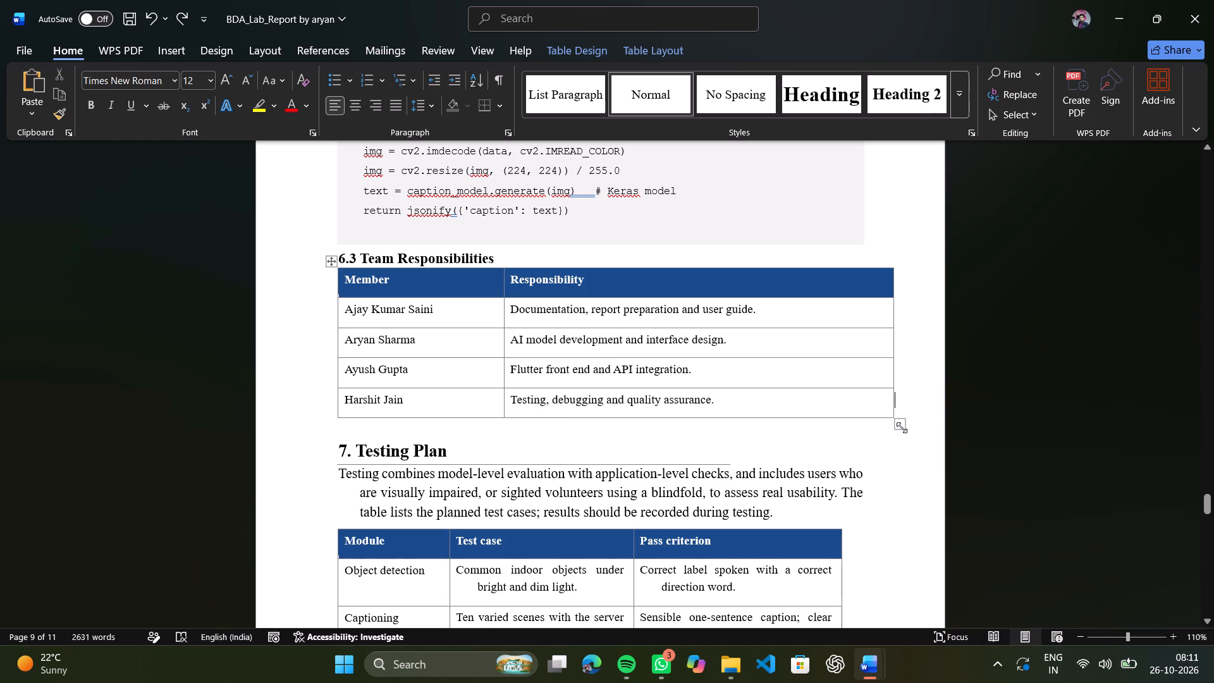
click(902, 428)
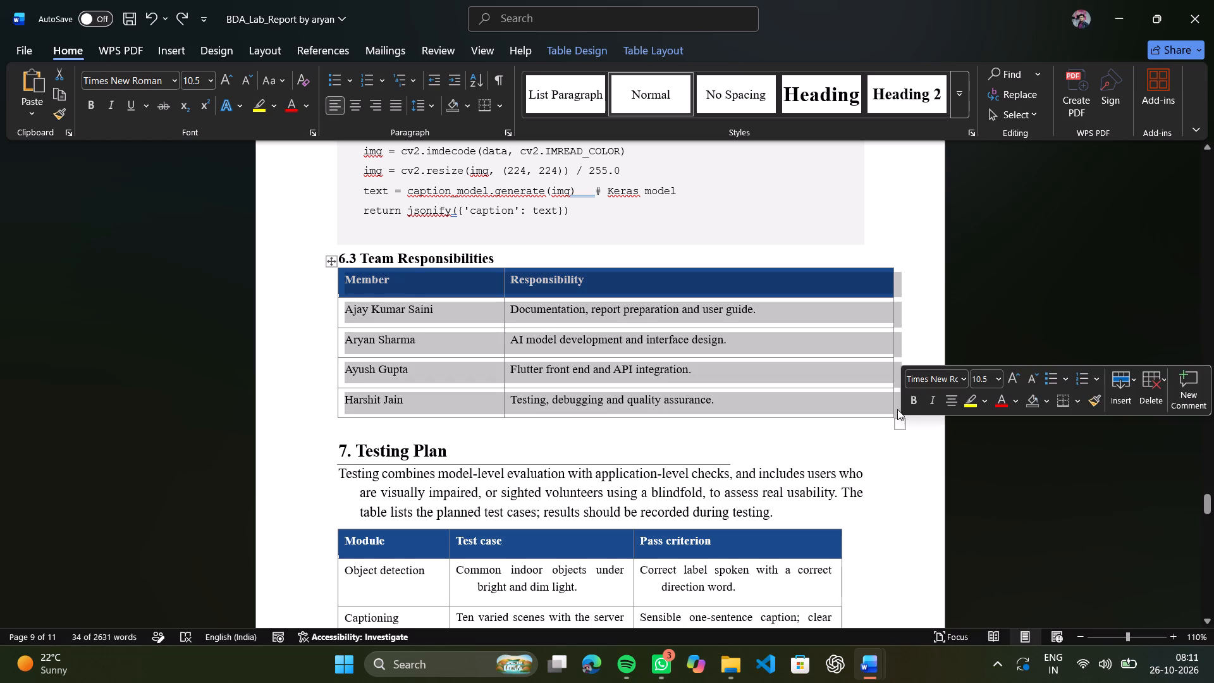
click(894, 406)
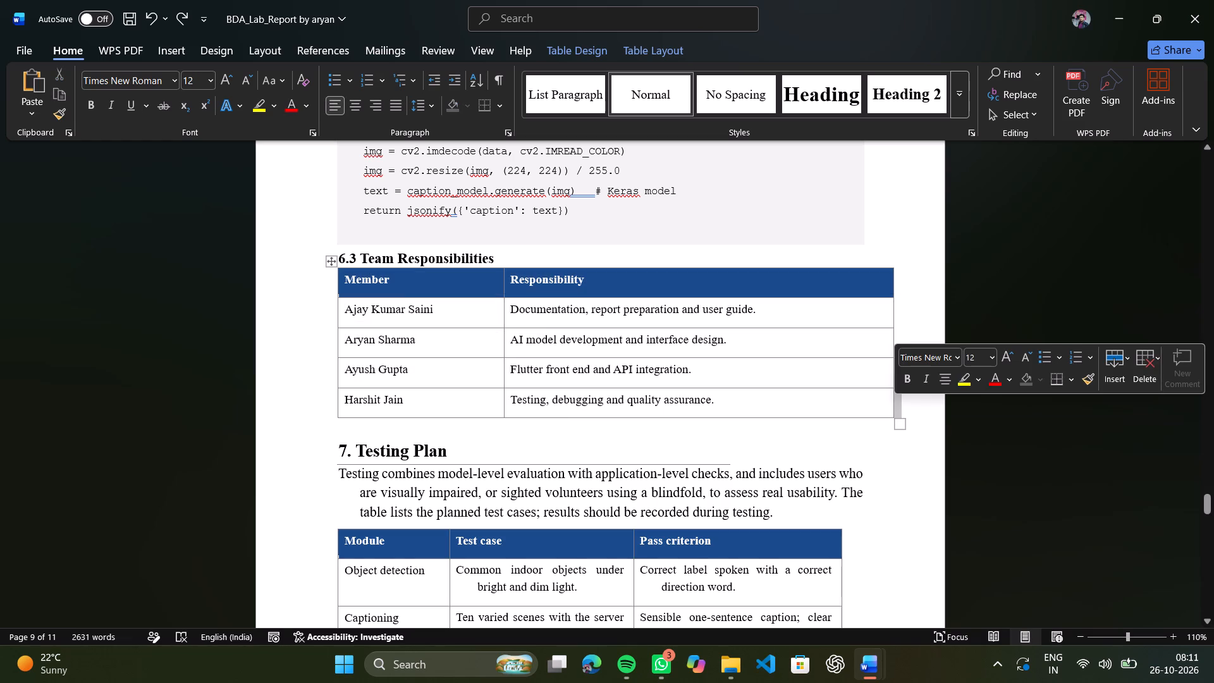
click(903, 407)
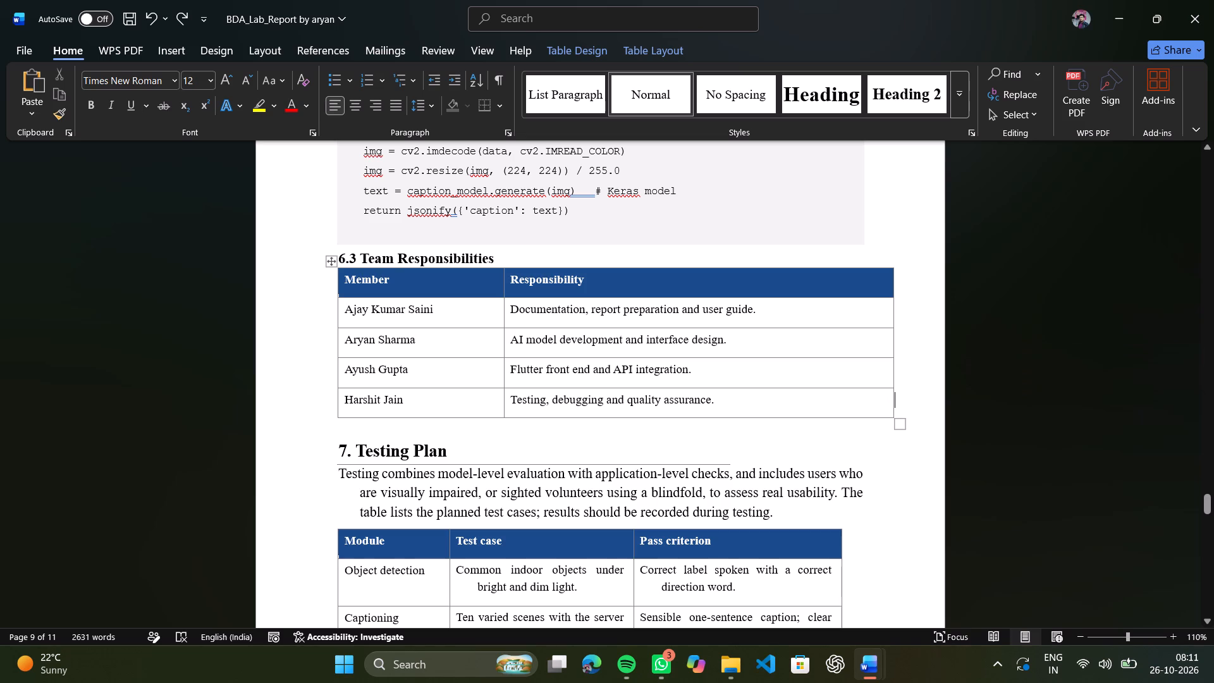
key(Return)
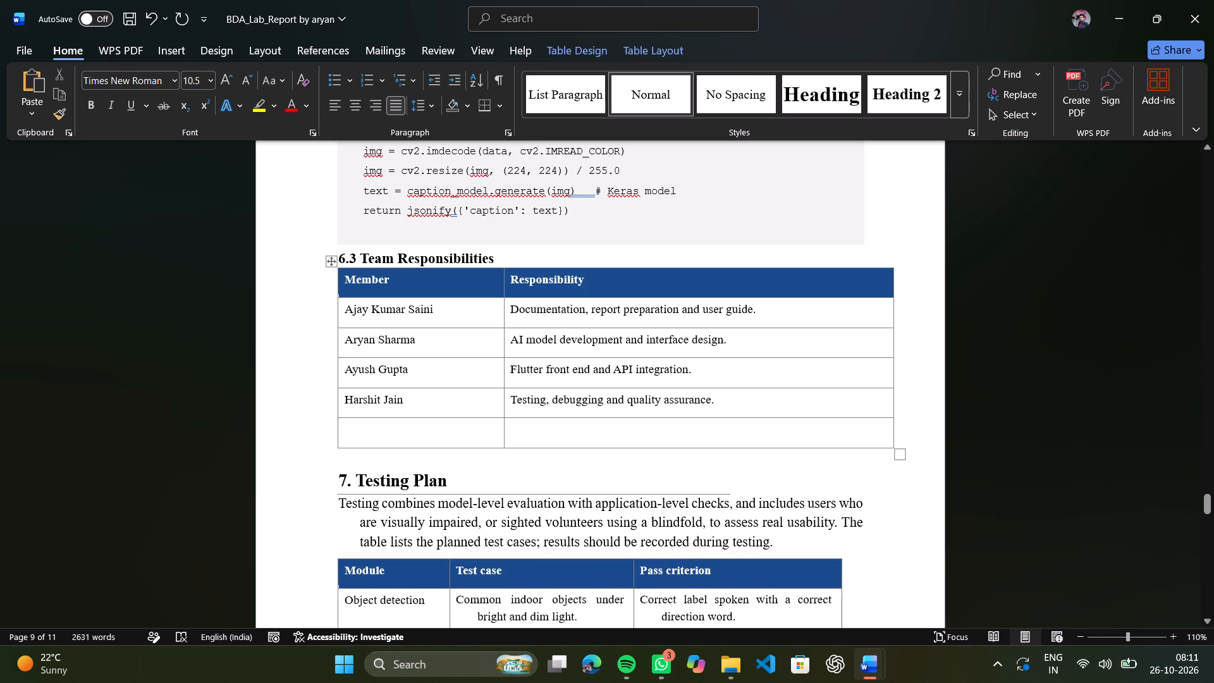
Enter the new team member's full name, capitalised, in the Member cell of the blank last row of the Team Responsibilities table.
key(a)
key(BackSpace)
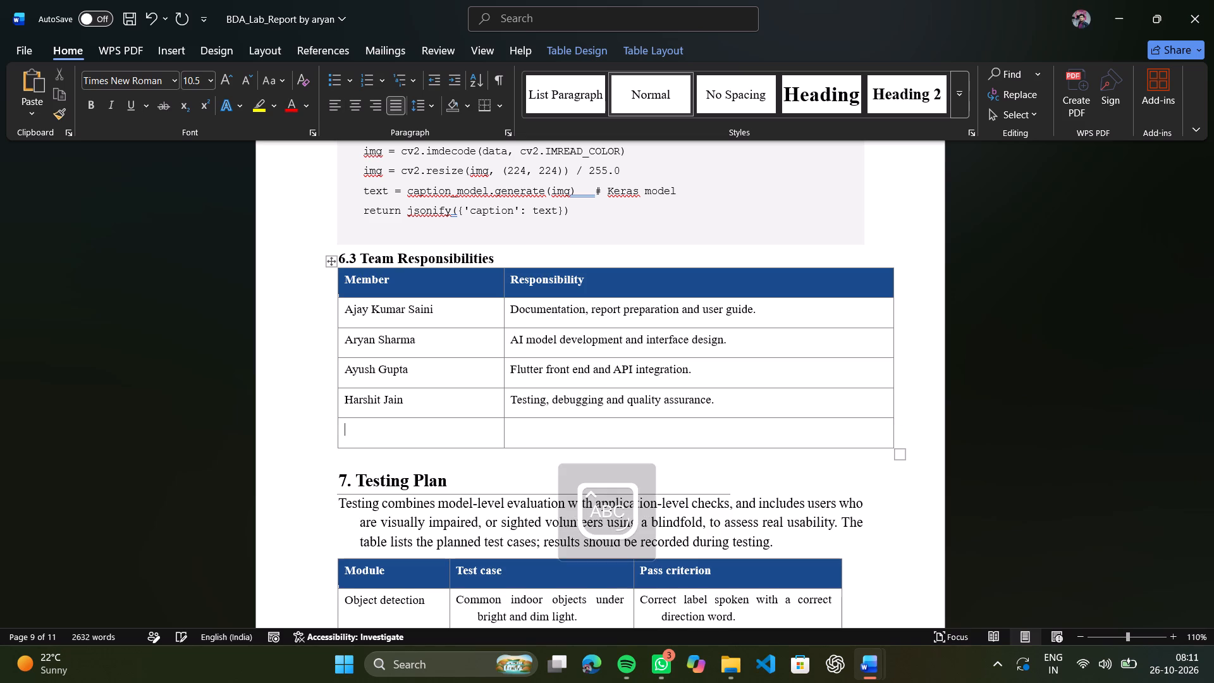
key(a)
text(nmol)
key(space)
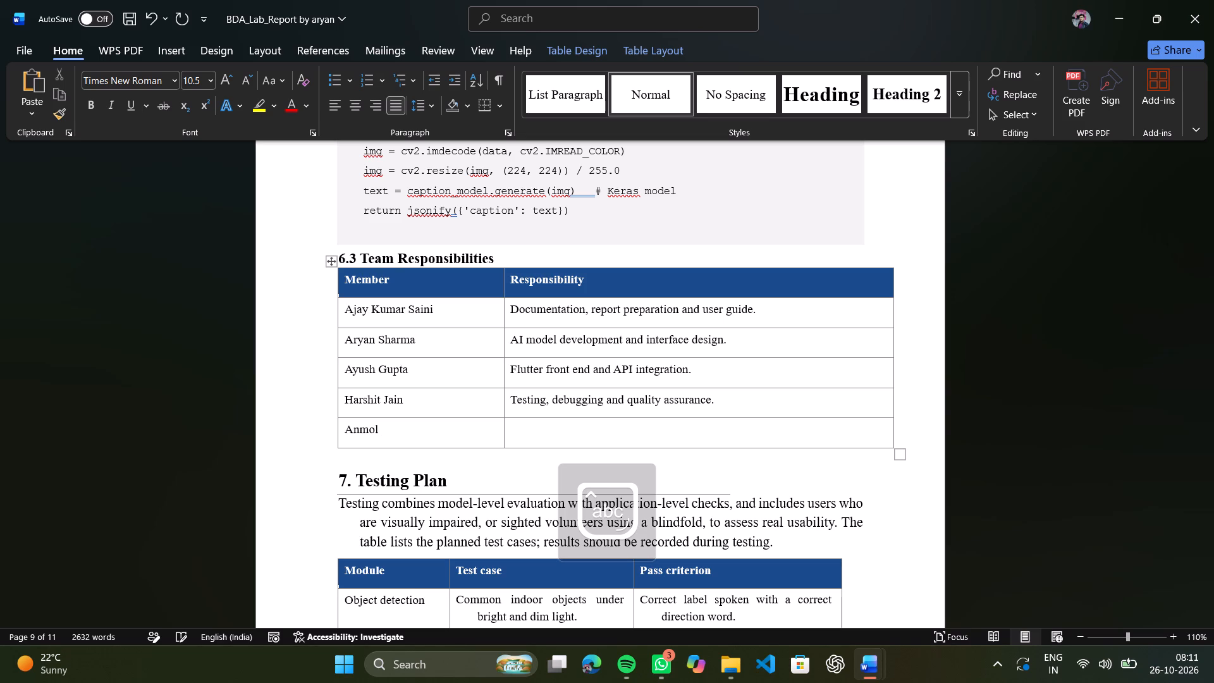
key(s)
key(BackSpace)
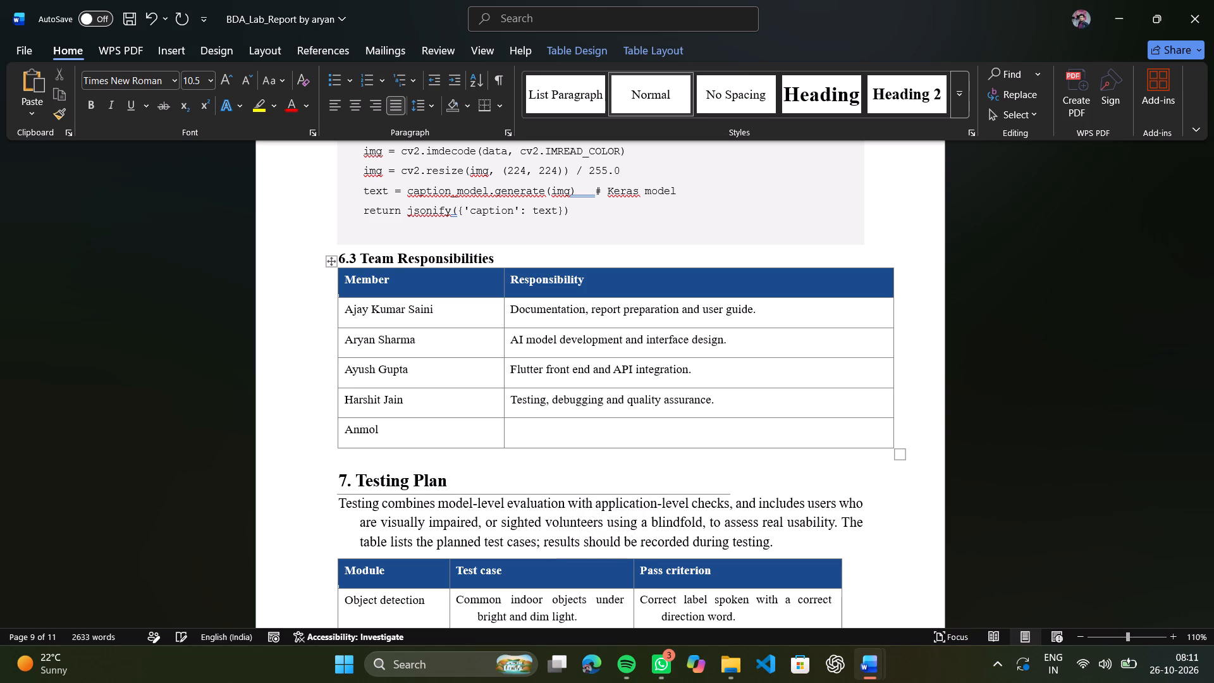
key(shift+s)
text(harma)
click(647, 431)
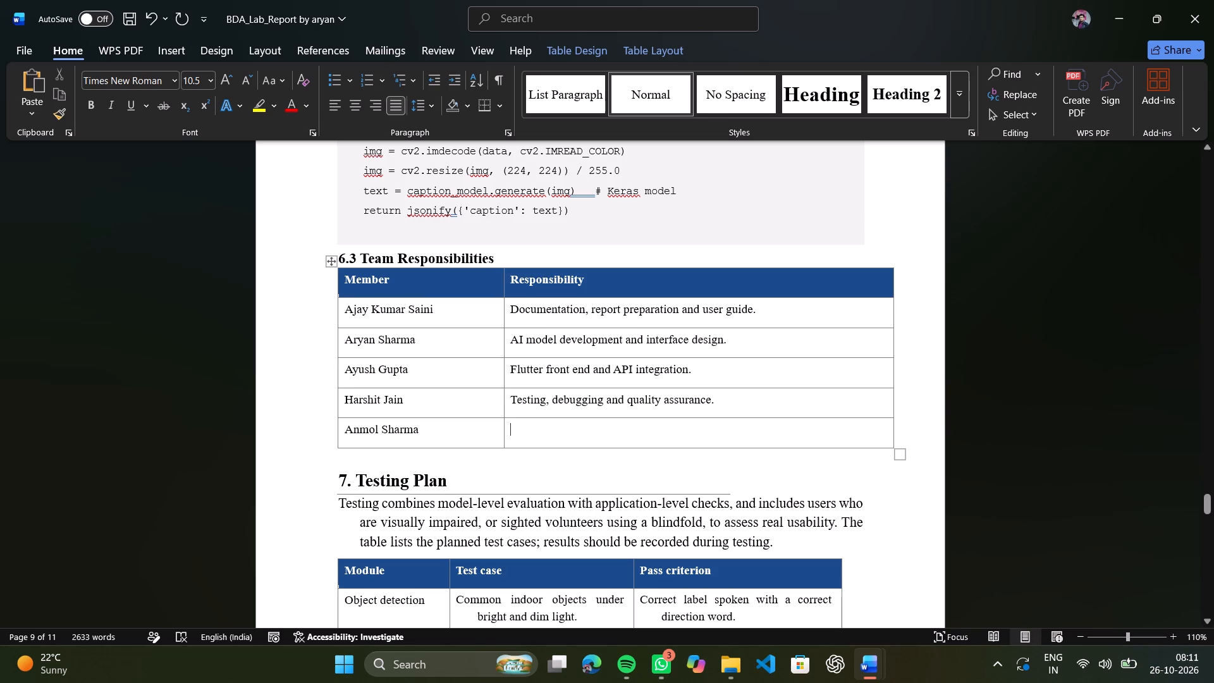
scroll(647, 431, up, 1)
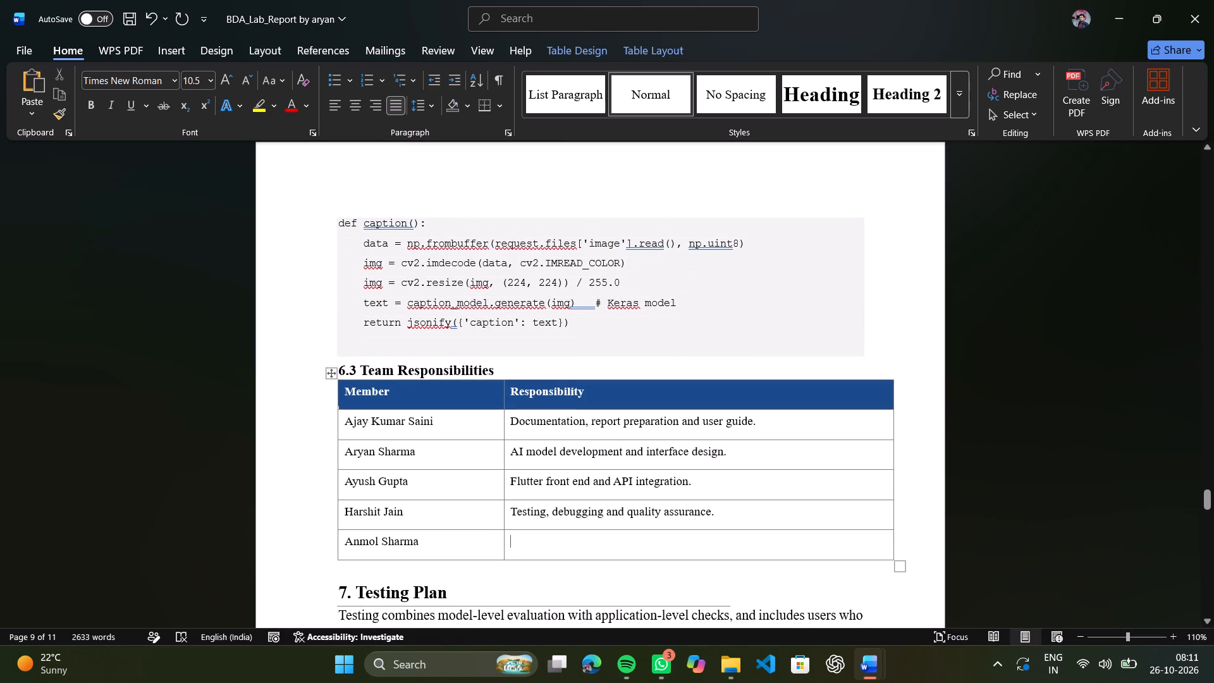
scroll(647, 431, up, 1)
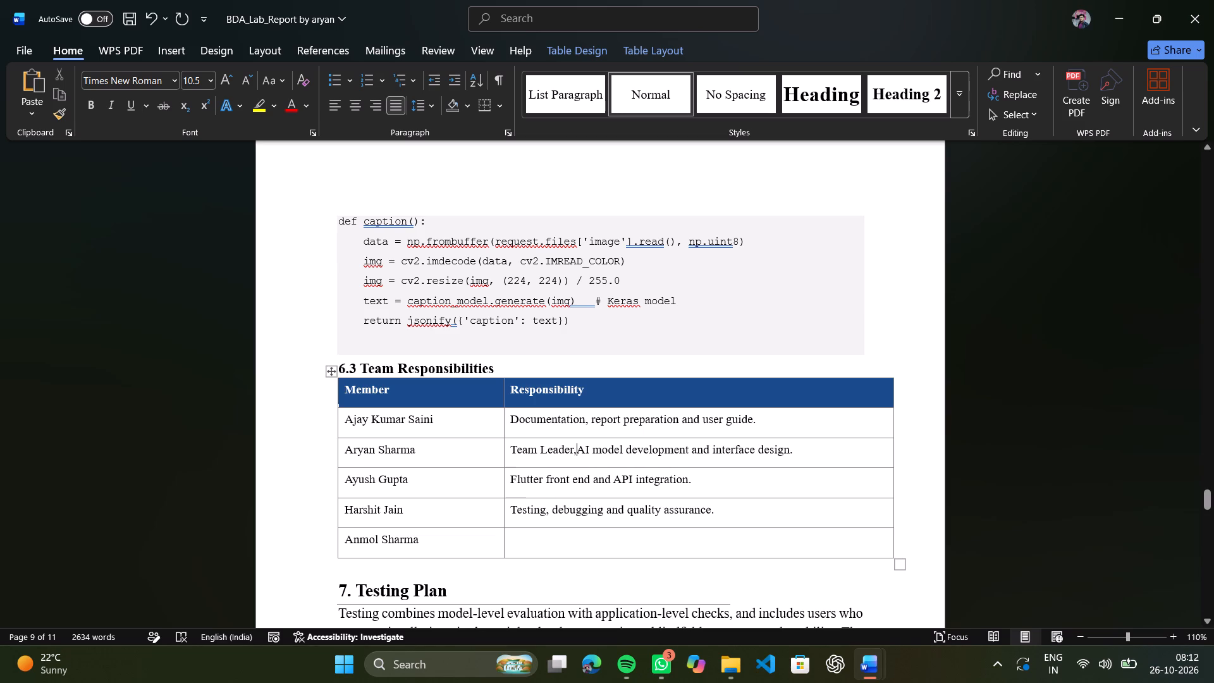
click(716, 450)
Copy "Testing" from the row above into the new member's Responsibility cell and complete it as "Testing,Day to Day Operation".
drag(546, 509, 508, 519)
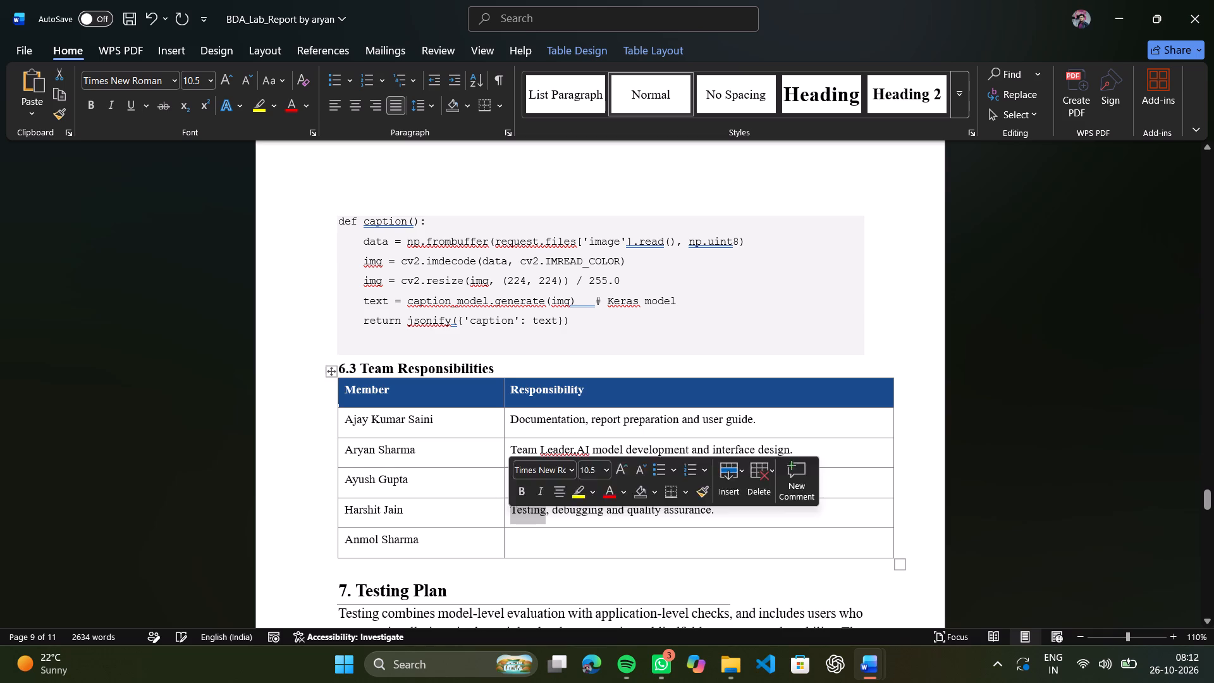
key(ctrl+c)
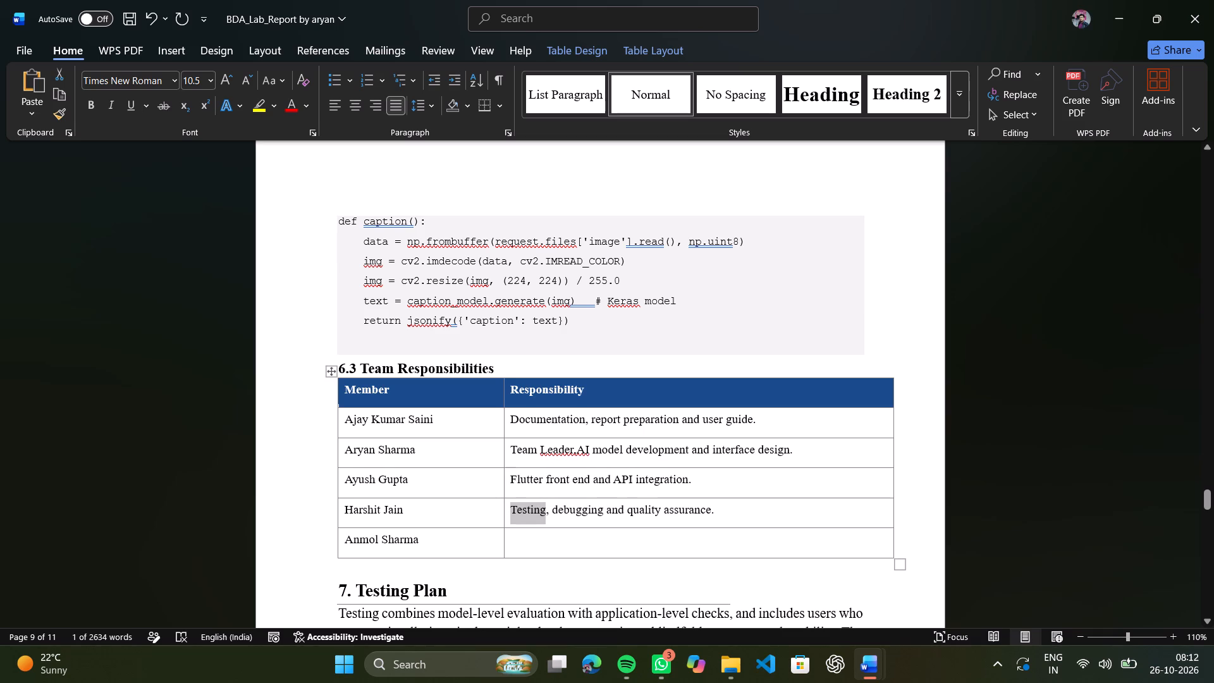
click(513, 539)
key(ctrl+v)
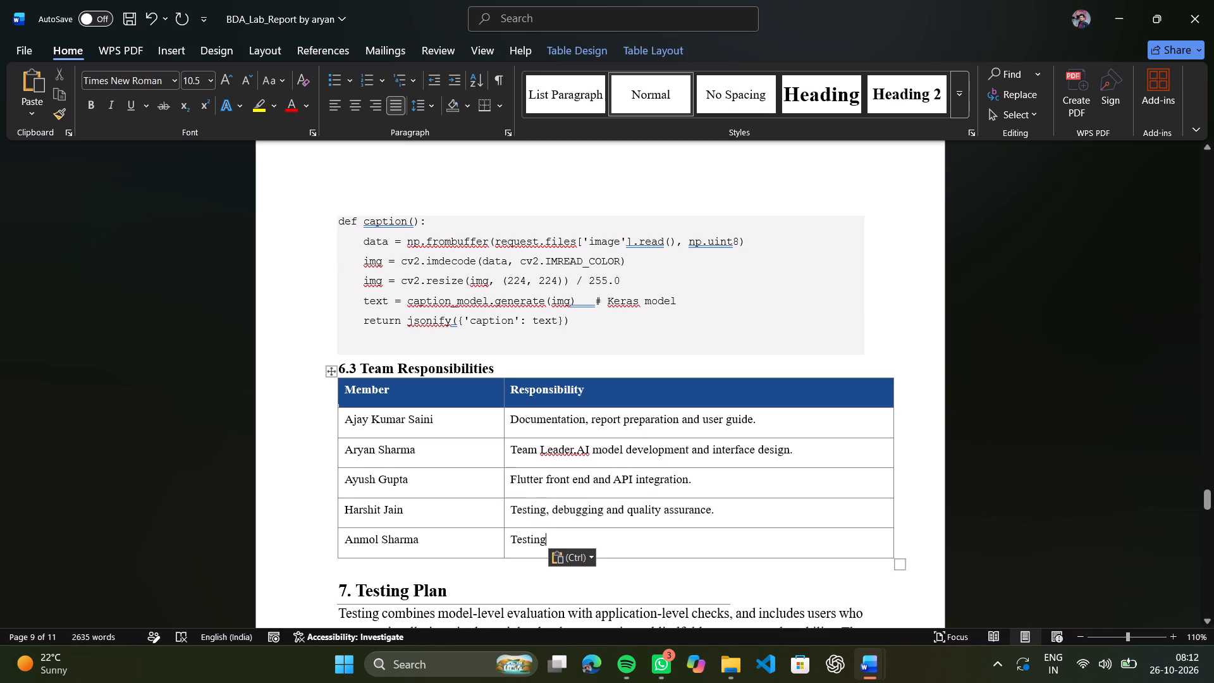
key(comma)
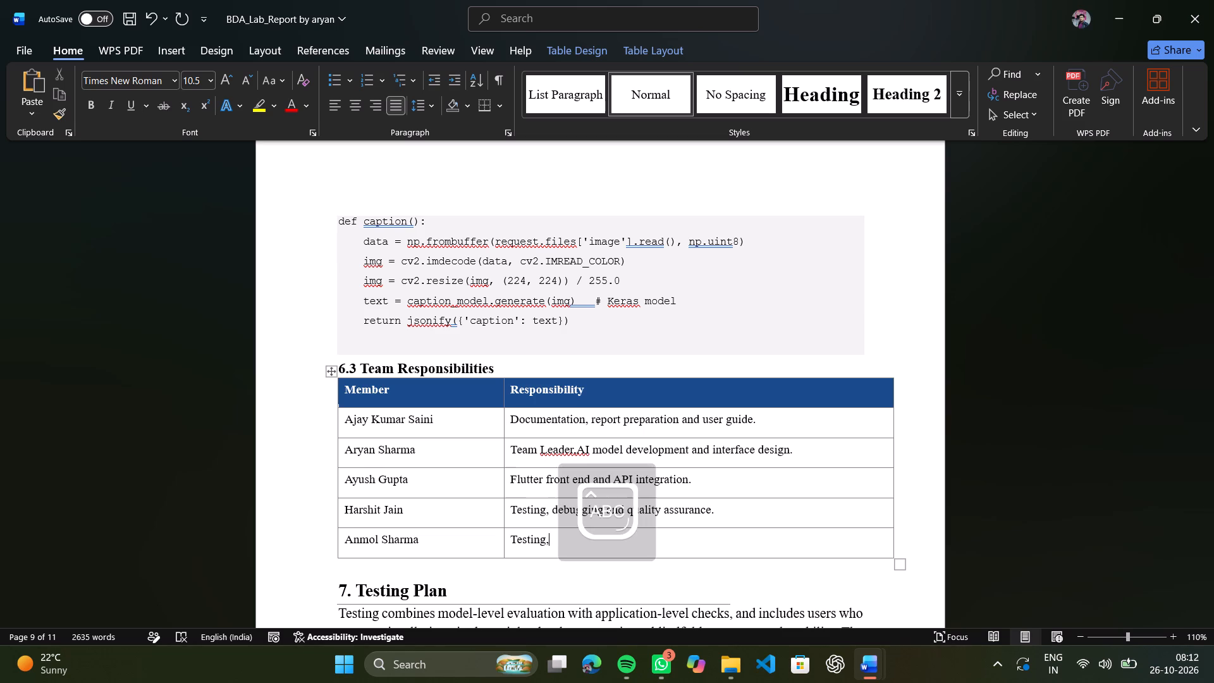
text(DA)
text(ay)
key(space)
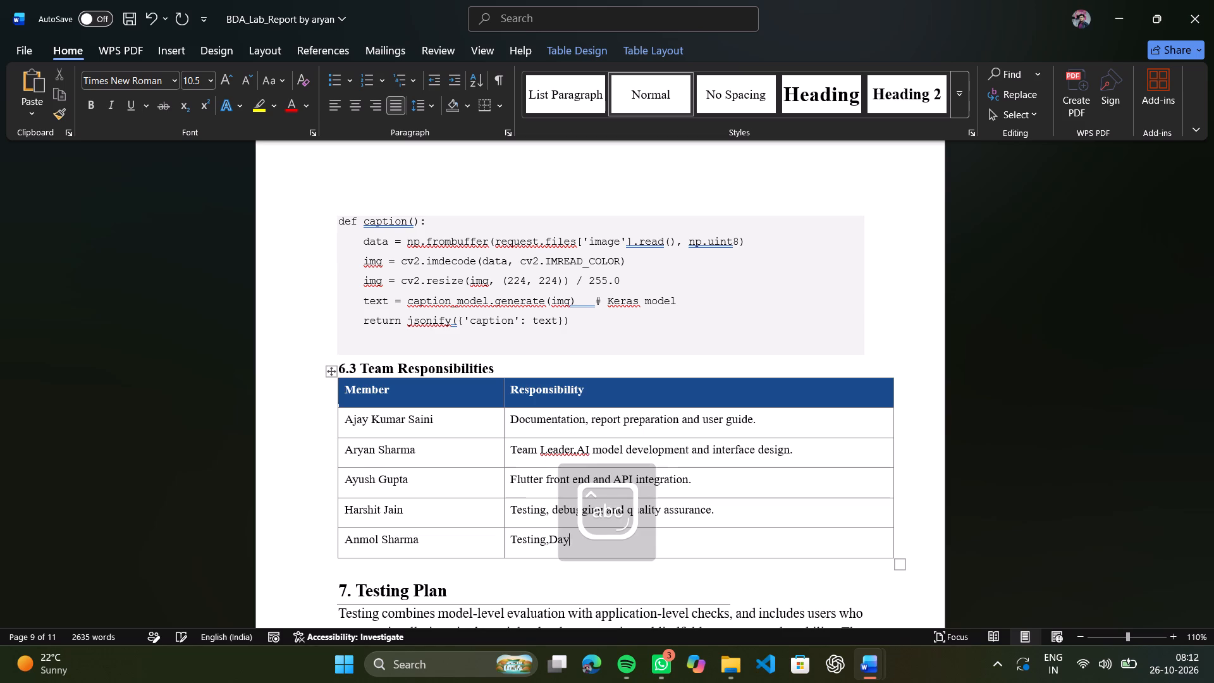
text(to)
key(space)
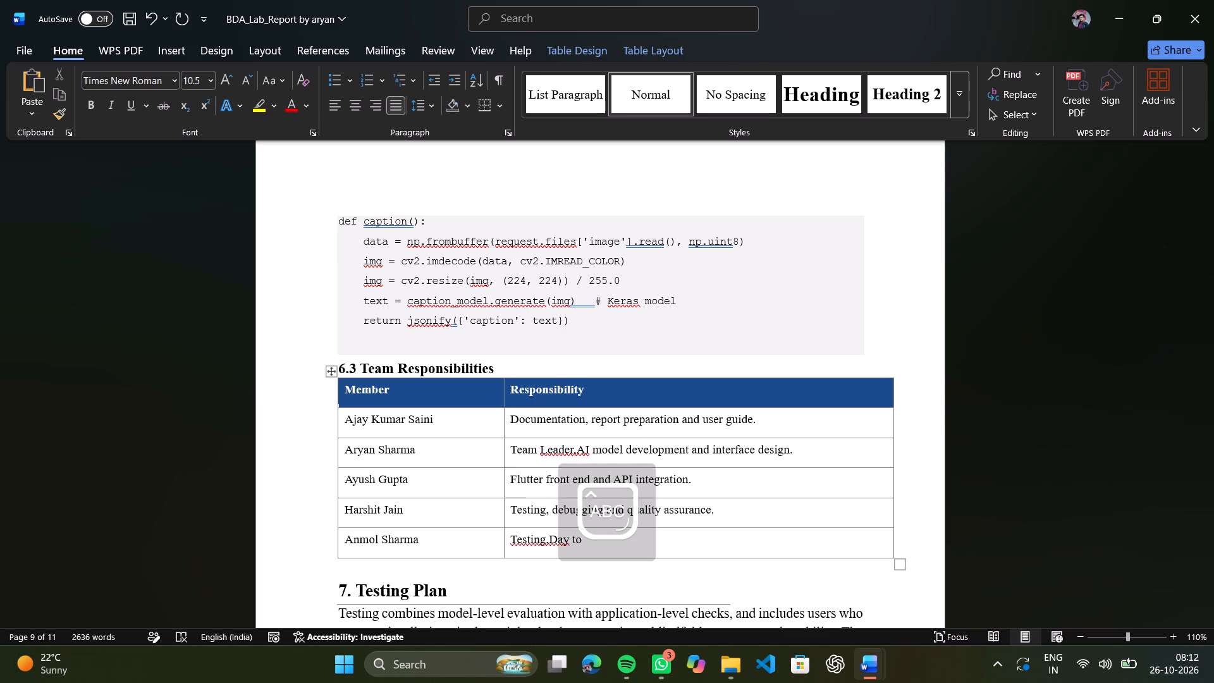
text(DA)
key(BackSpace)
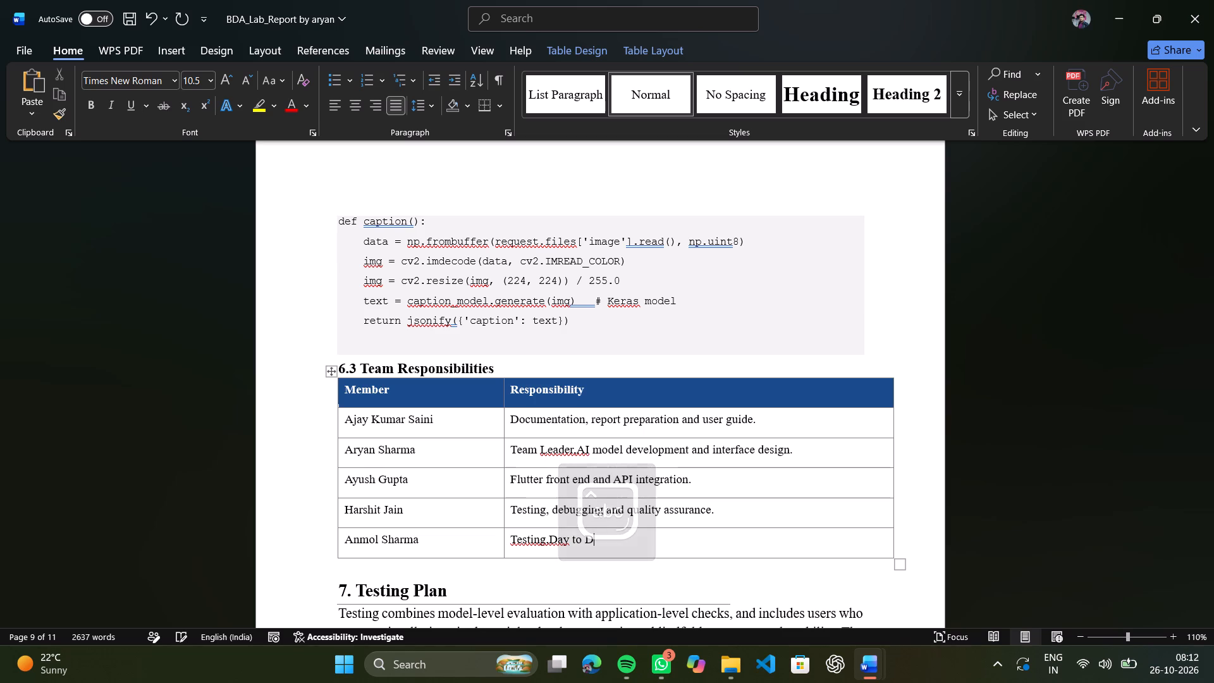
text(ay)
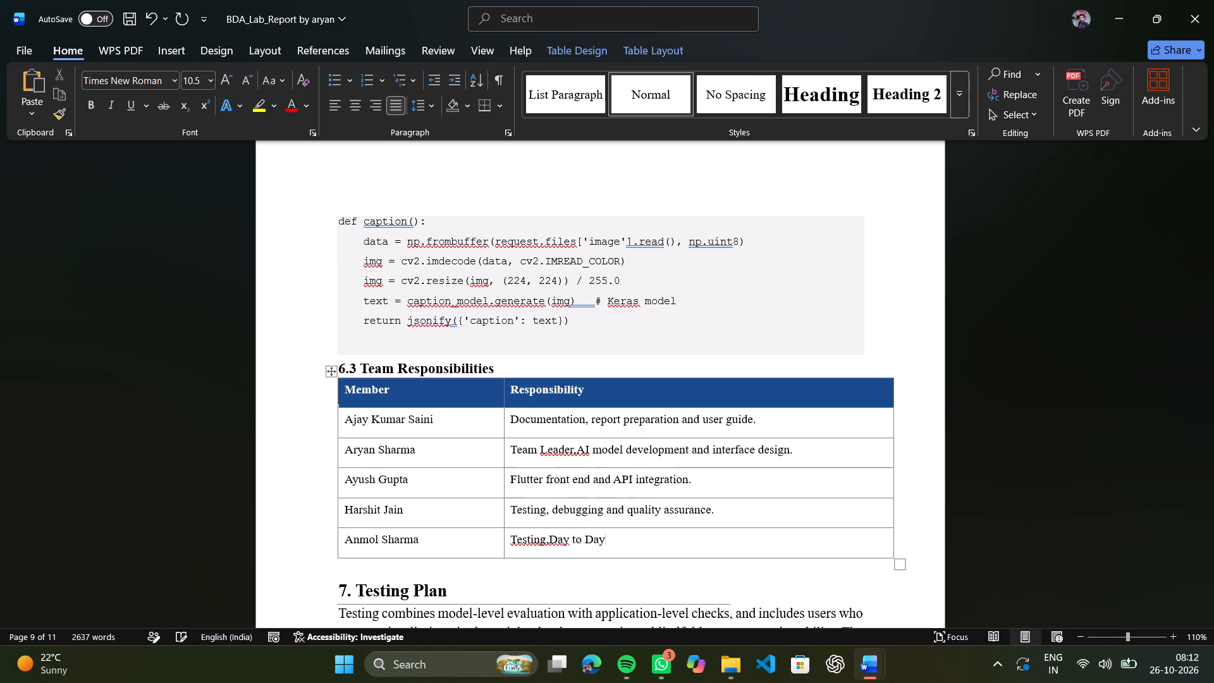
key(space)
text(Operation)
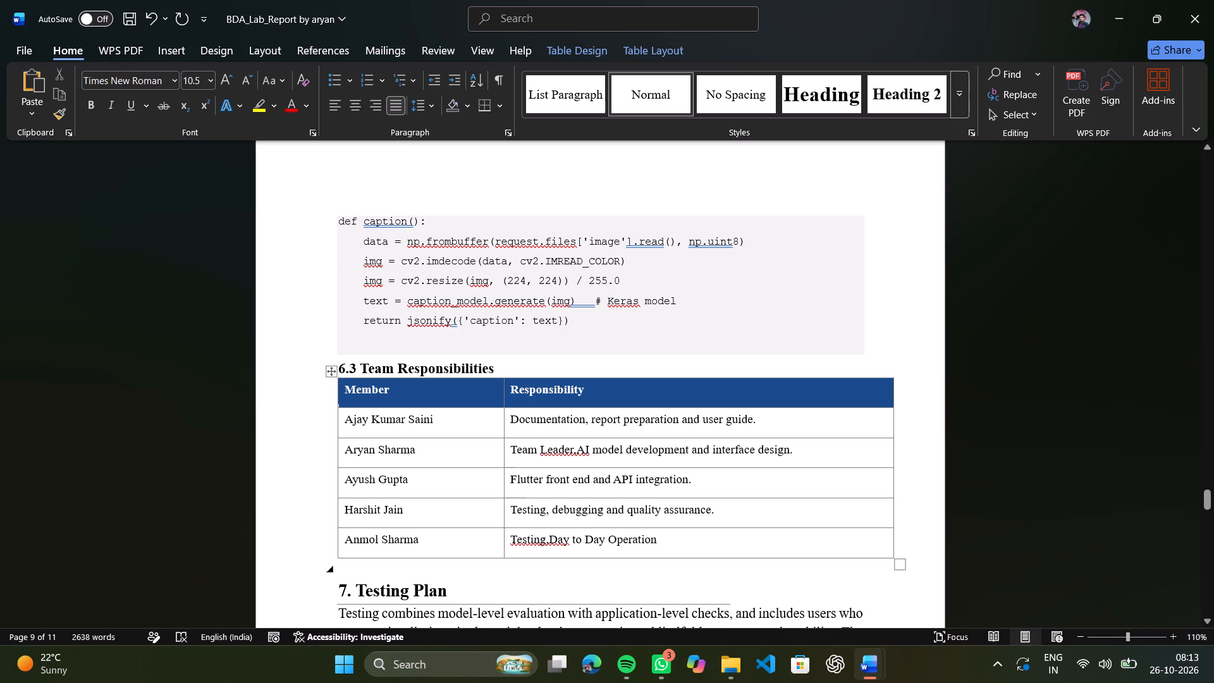
Add a space after the comma following "Testing" in the new member's responsibility.
click(551, 544)
key(Left)
key(Right)
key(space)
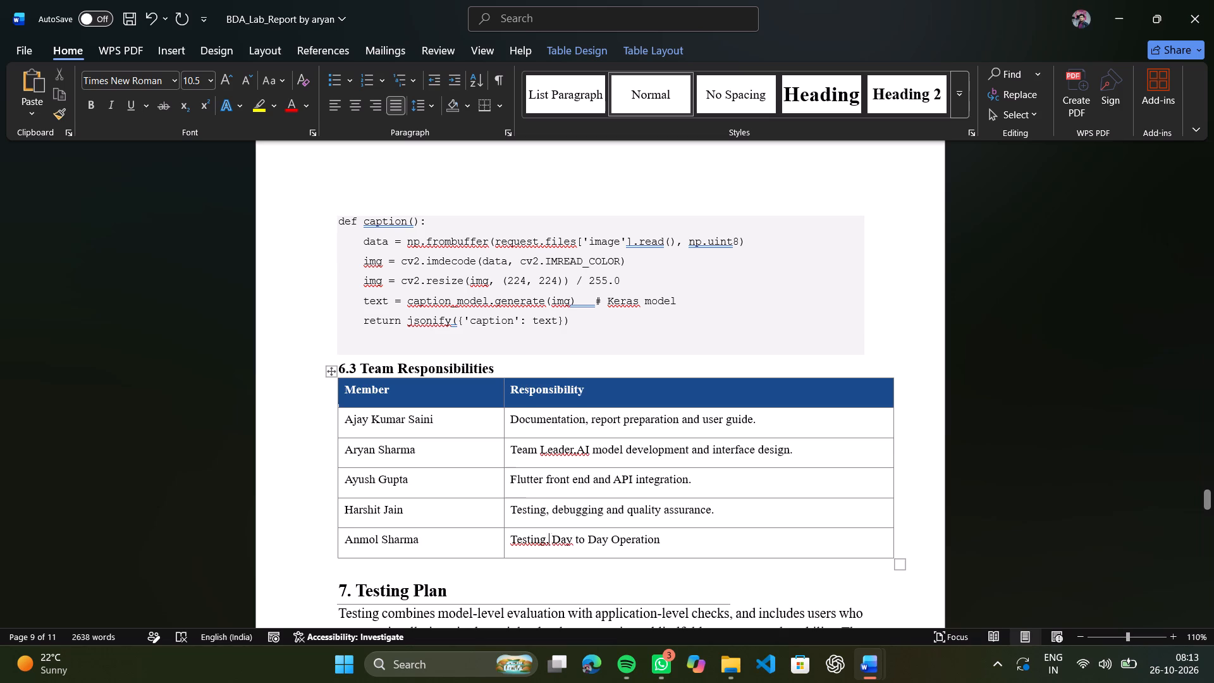
Append " & Quality check" after "Day to Day Operation" in the new member's Responsibility cell.
click(665, 548)
key(shift+ampersand)
key(Left)
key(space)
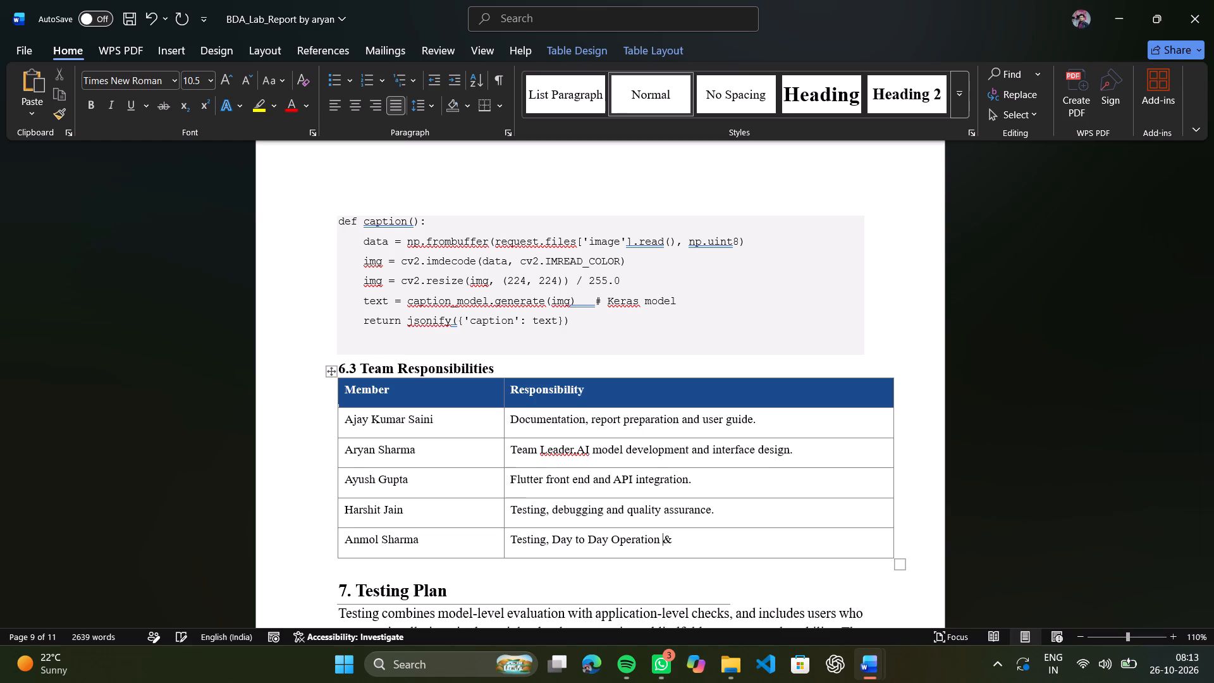
key(Right)
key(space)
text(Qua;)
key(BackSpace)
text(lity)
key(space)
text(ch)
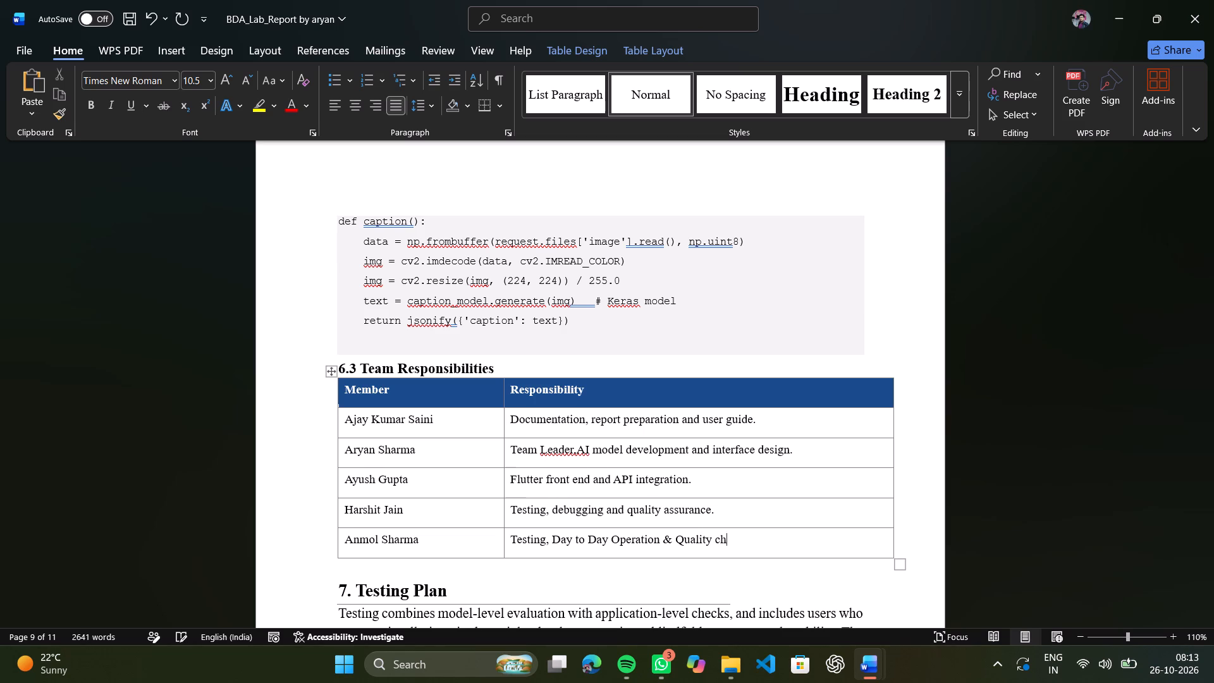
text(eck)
Add a space after the comma in "Team Leader,AI" in the Responsibility column of the Team Responsibilities table.
scroll(665, 548, down, 1)
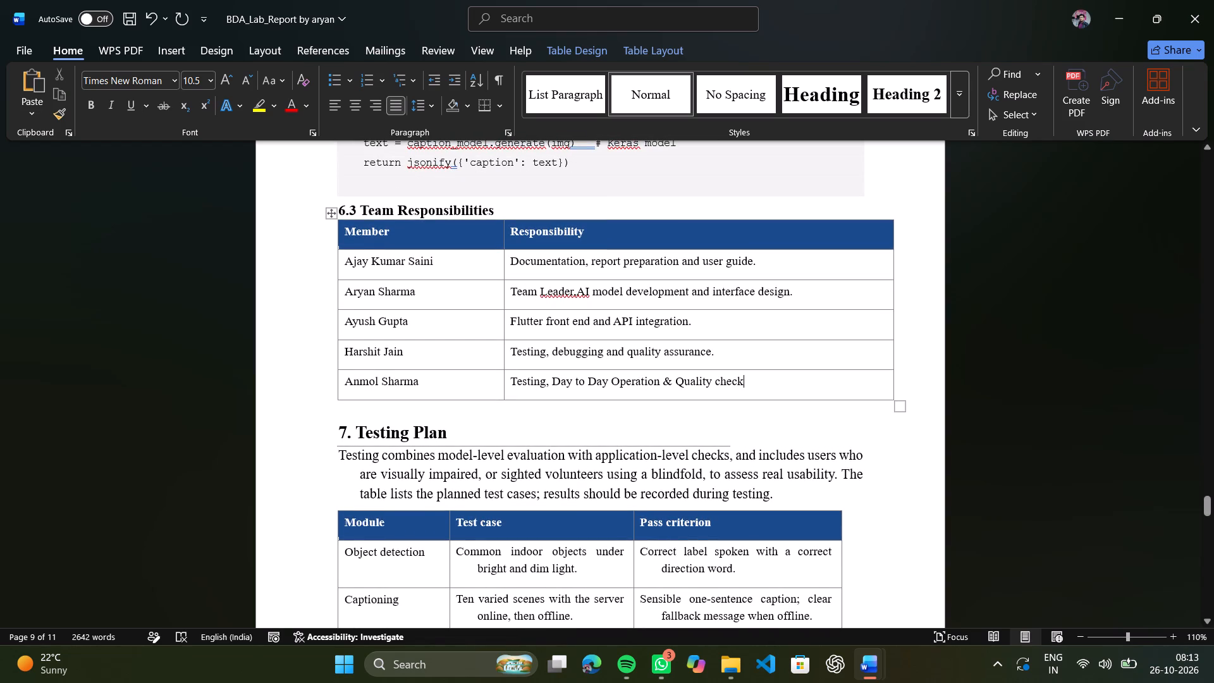
click(576, 289)
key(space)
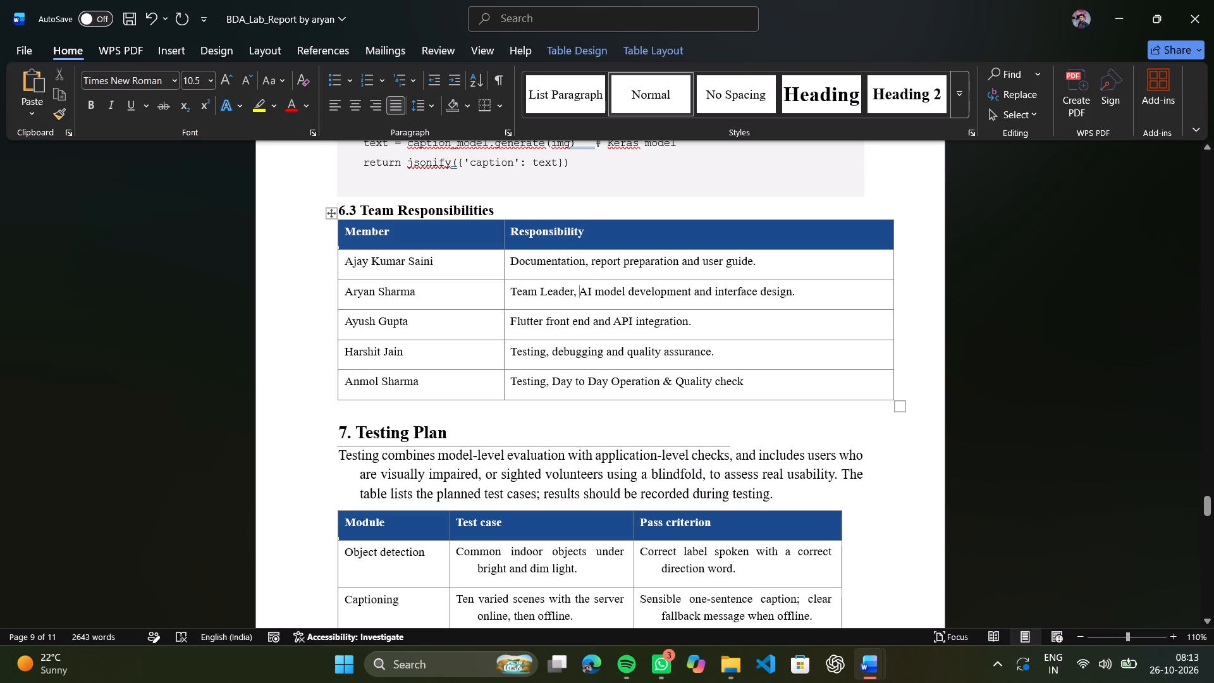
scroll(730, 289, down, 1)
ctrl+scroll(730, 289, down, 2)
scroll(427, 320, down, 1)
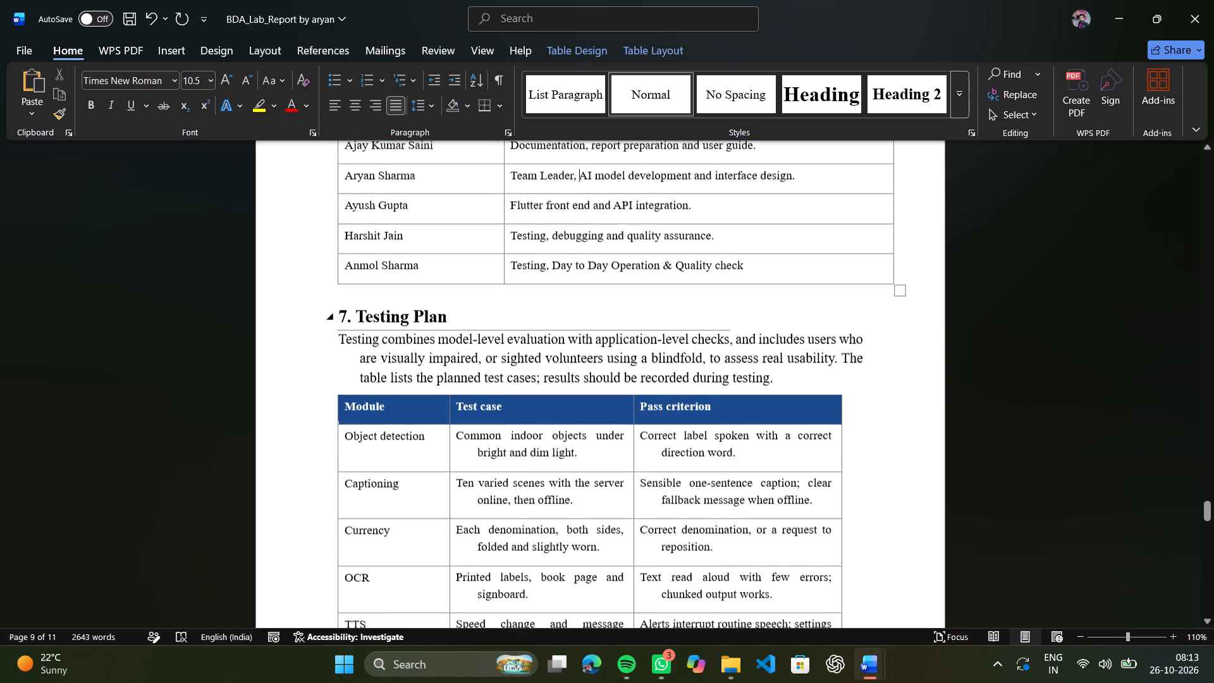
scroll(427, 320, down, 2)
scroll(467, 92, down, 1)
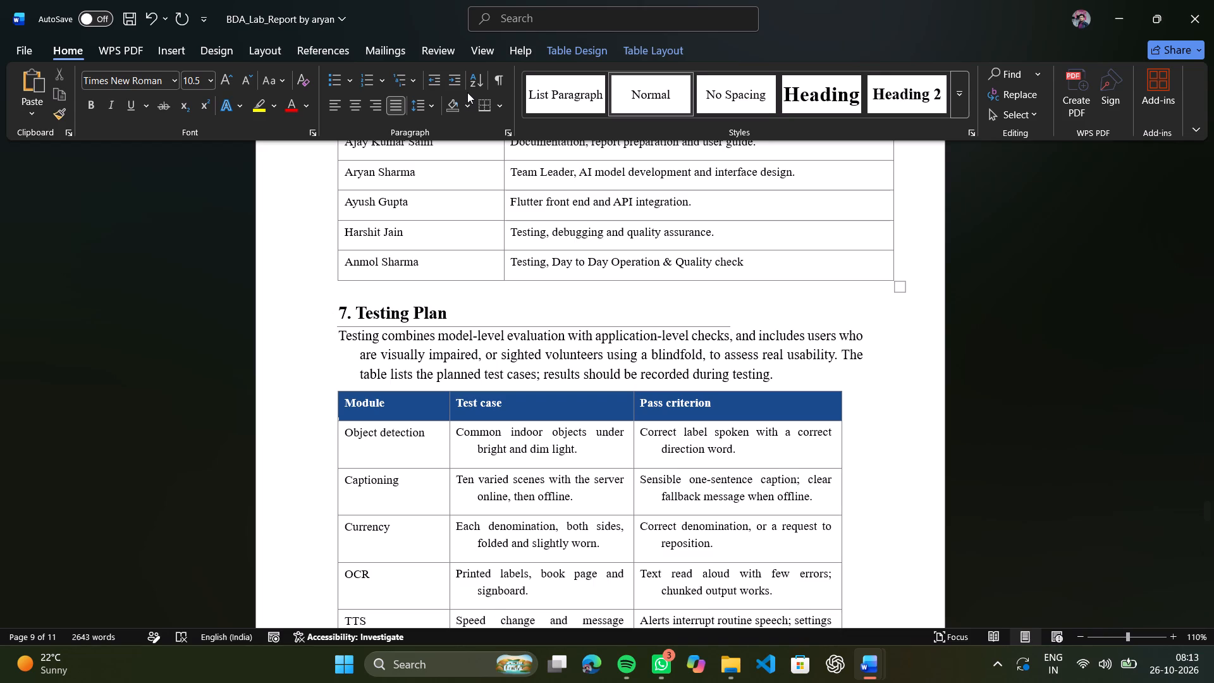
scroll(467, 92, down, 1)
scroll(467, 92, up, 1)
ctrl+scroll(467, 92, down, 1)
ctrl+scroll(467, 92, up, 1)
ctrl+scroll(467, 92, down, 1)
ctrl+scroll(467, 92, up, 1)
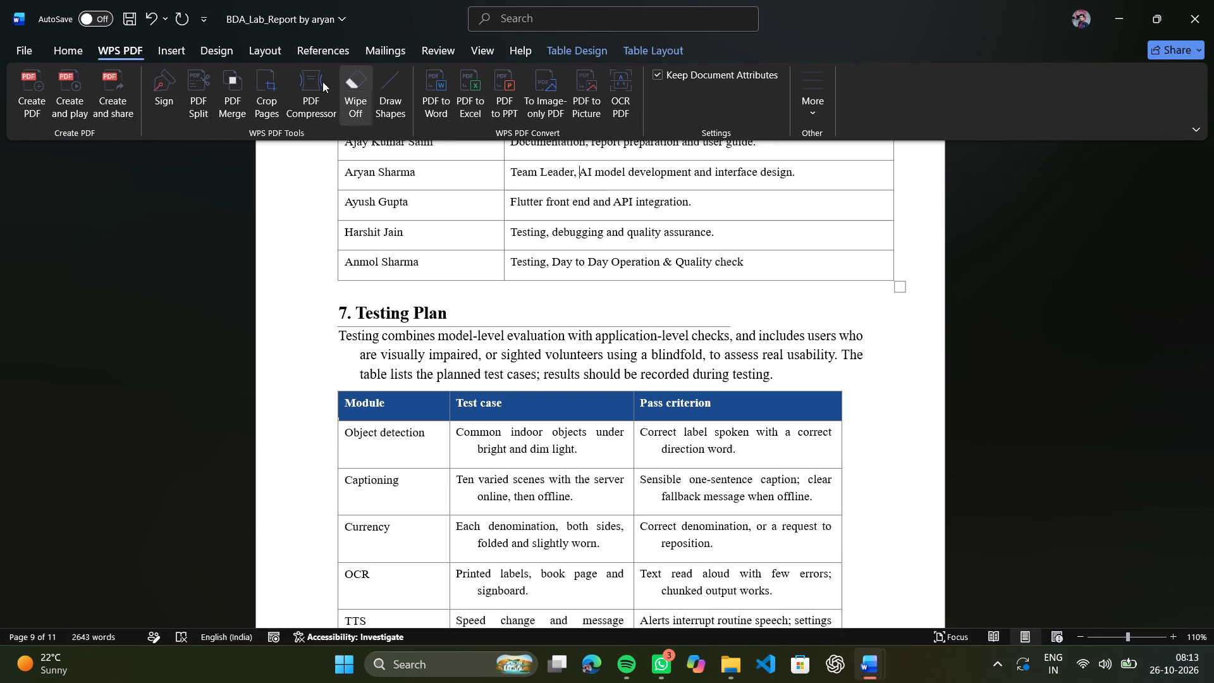
Left-align the centred heading "5.6 SOS Emergency Module".
click(480, 296)
scroll(480, 296, up, 7)
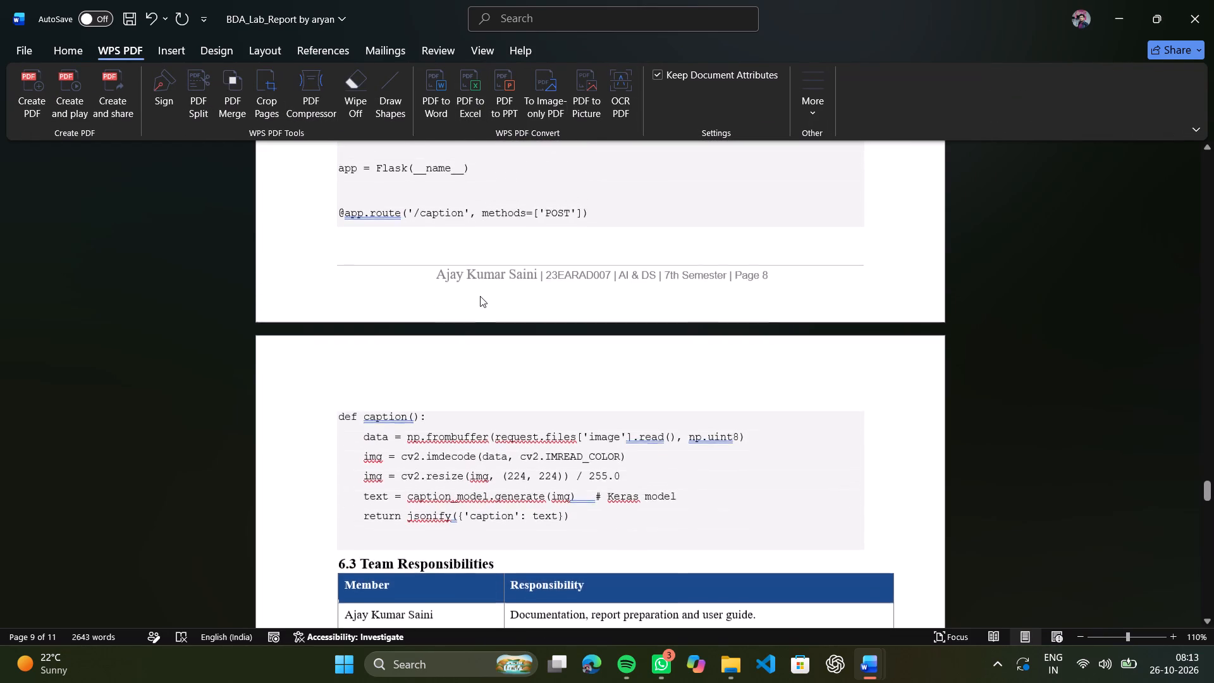
scroll(480, 296, up, 1)
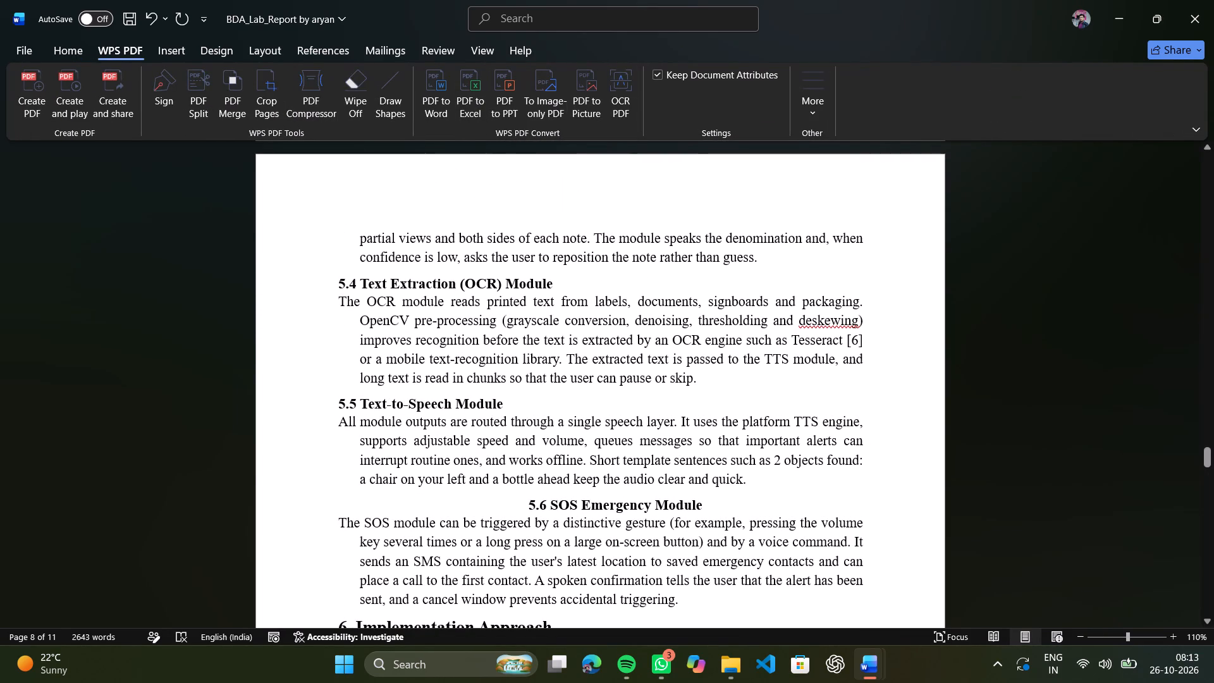
drag(525, 507, 684, 505)
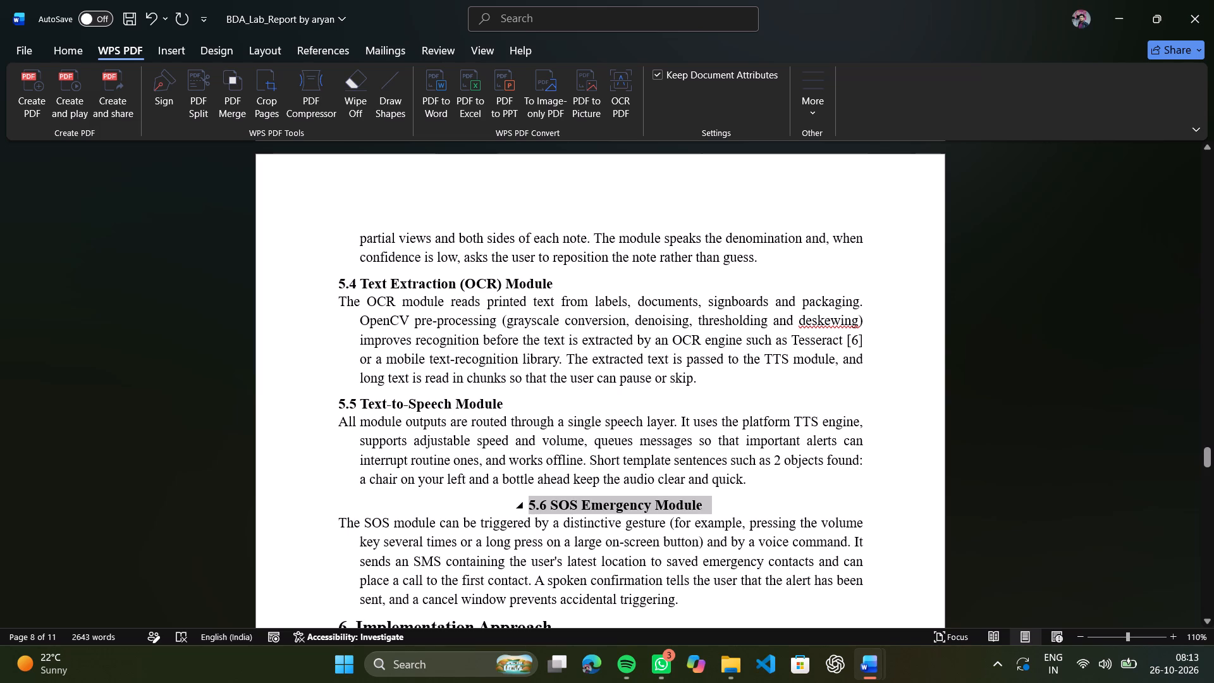
drag(684, 505, 690, 505)
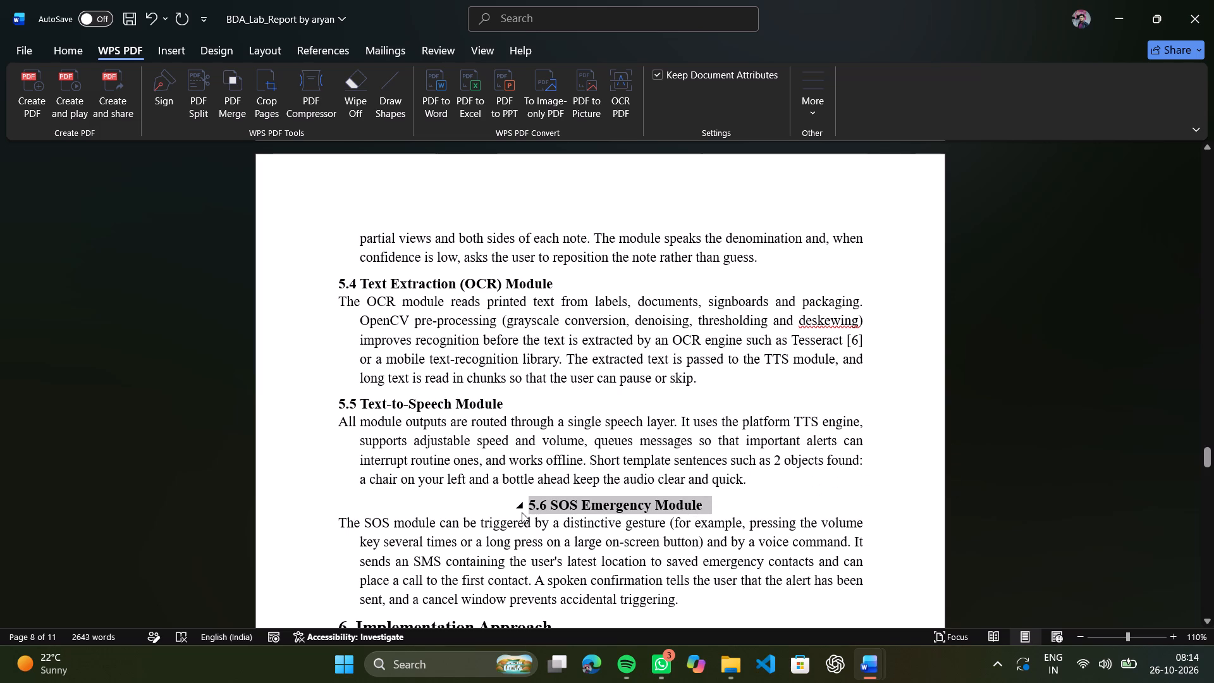
click(529, 506)
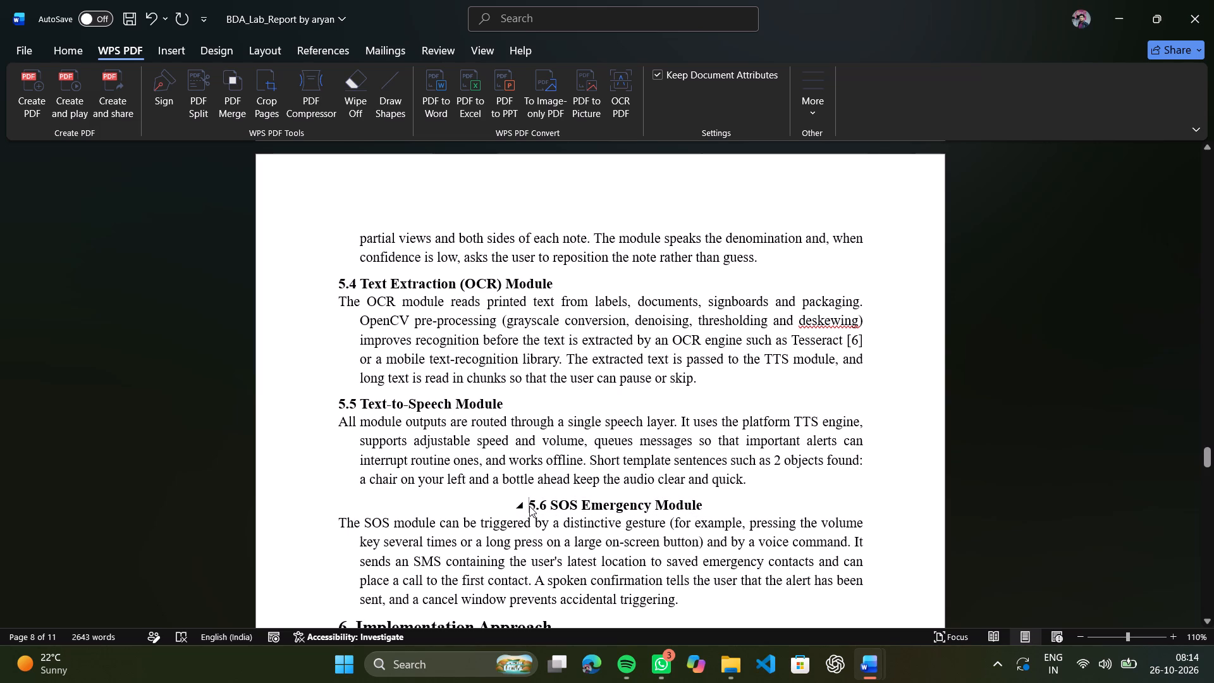
key(BackSpace)
Save a copy of the report as a PDF named "BDA_Lab_Report by ajay" in the Downloads folder.
scroll(529, 506, up, 3)
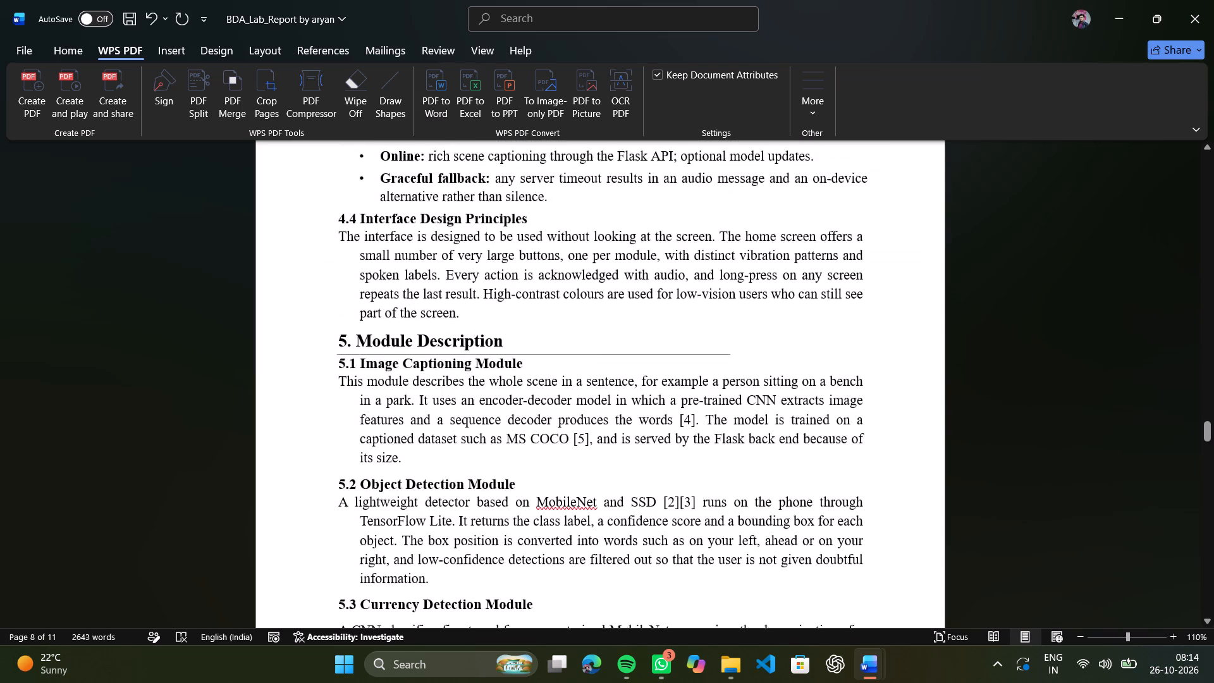
scroll(529, 506, up, 11)
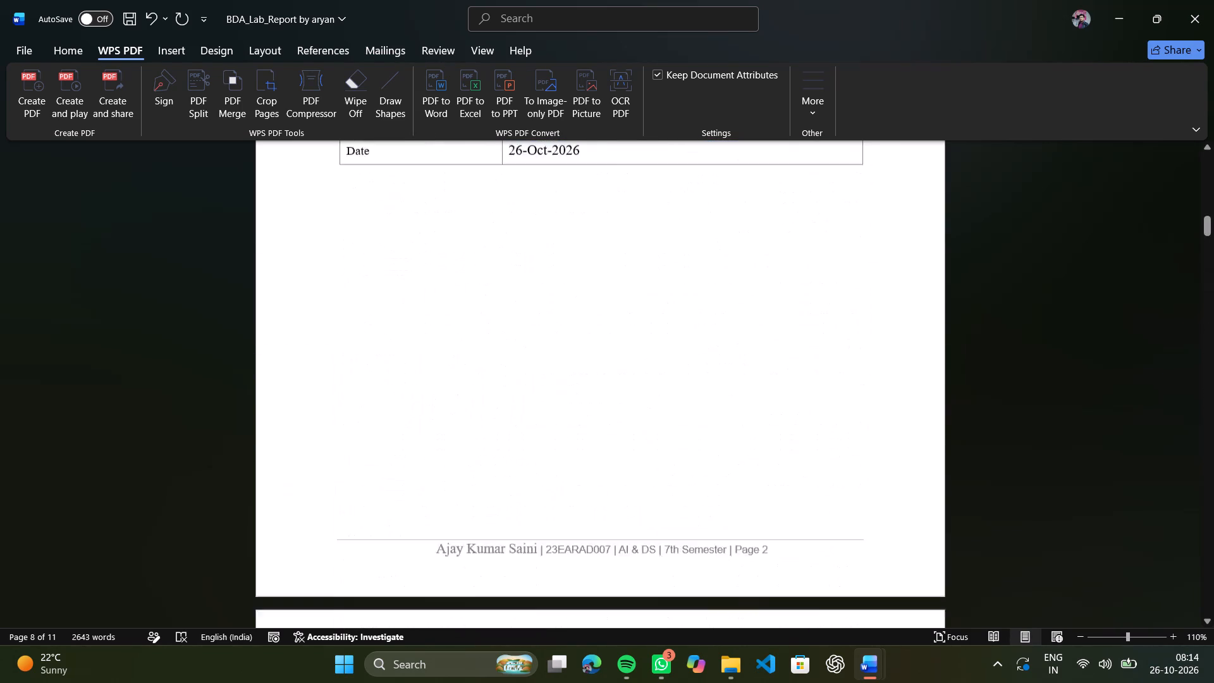
scroll(529, 506, up, 7)
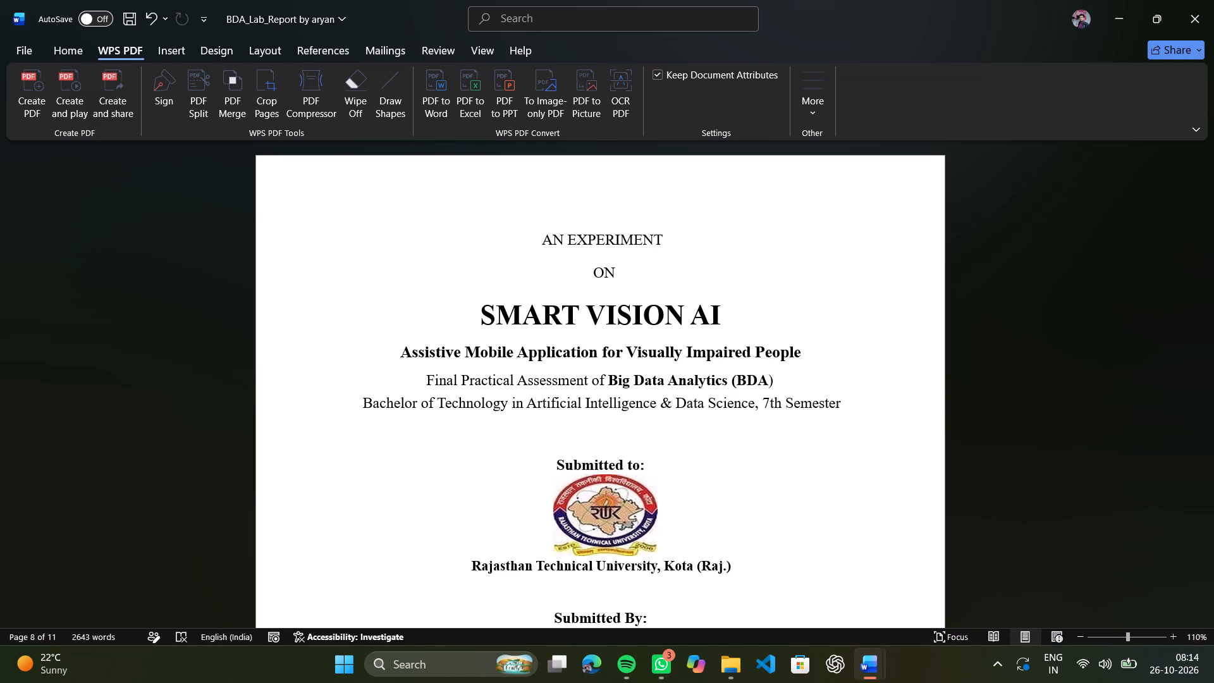
click(28, 52)
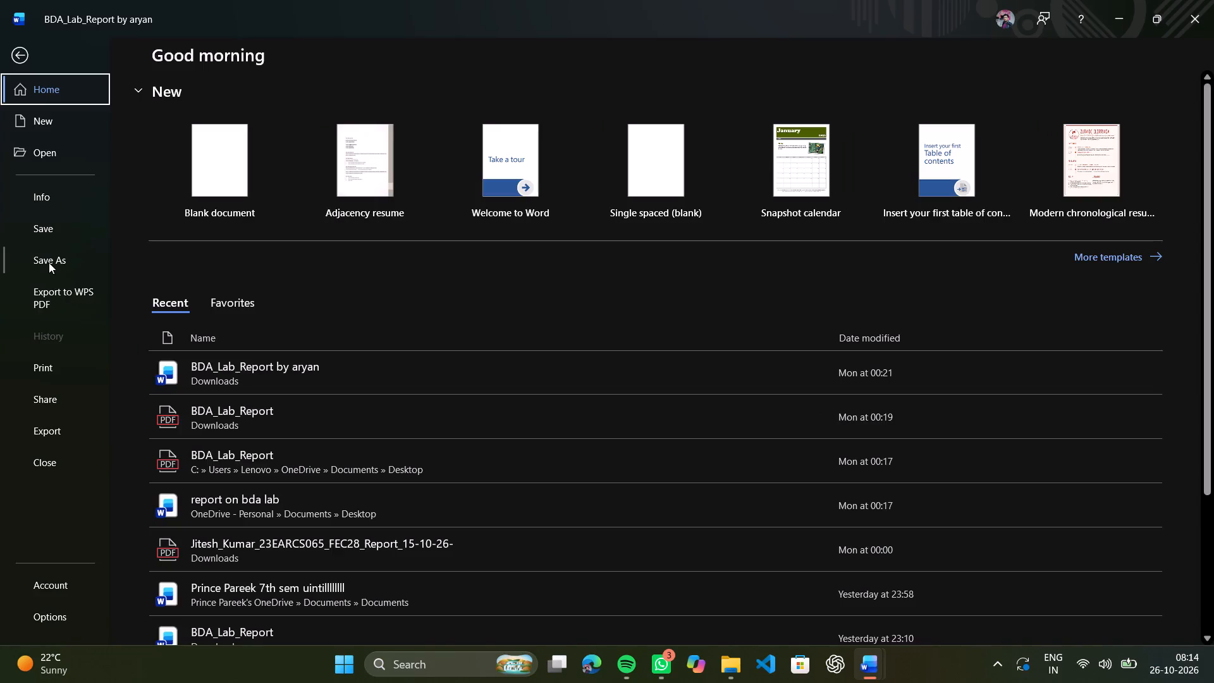
click(49, 262)
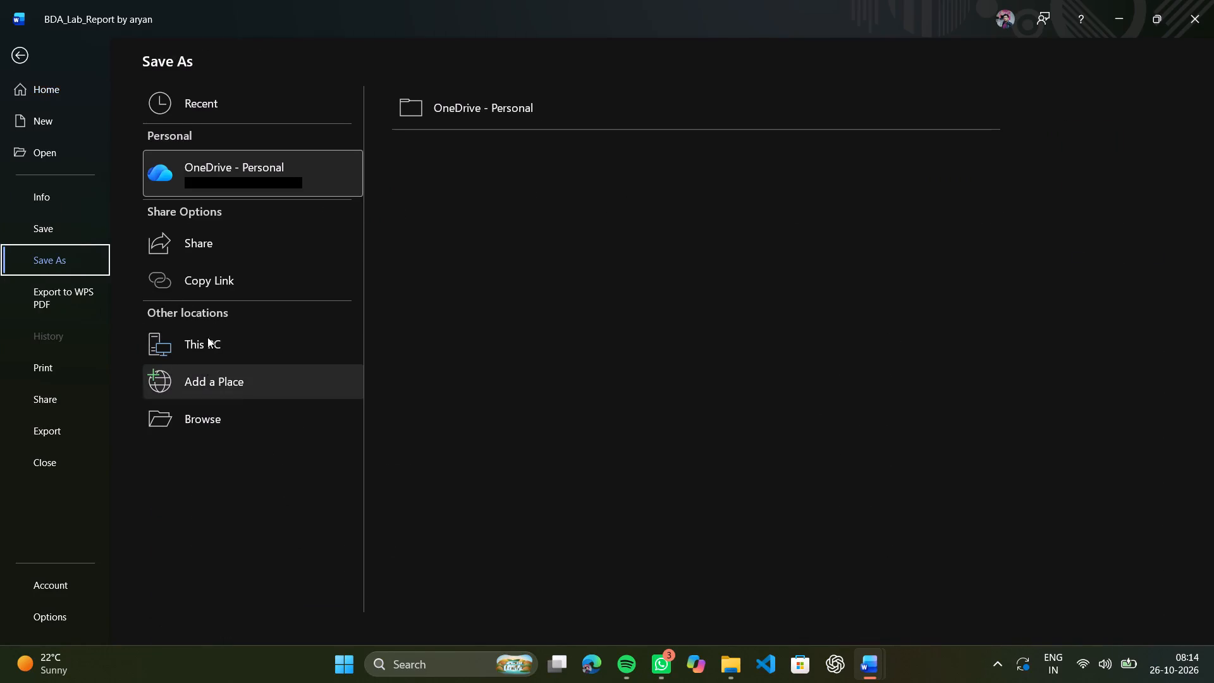
click(209, 316)
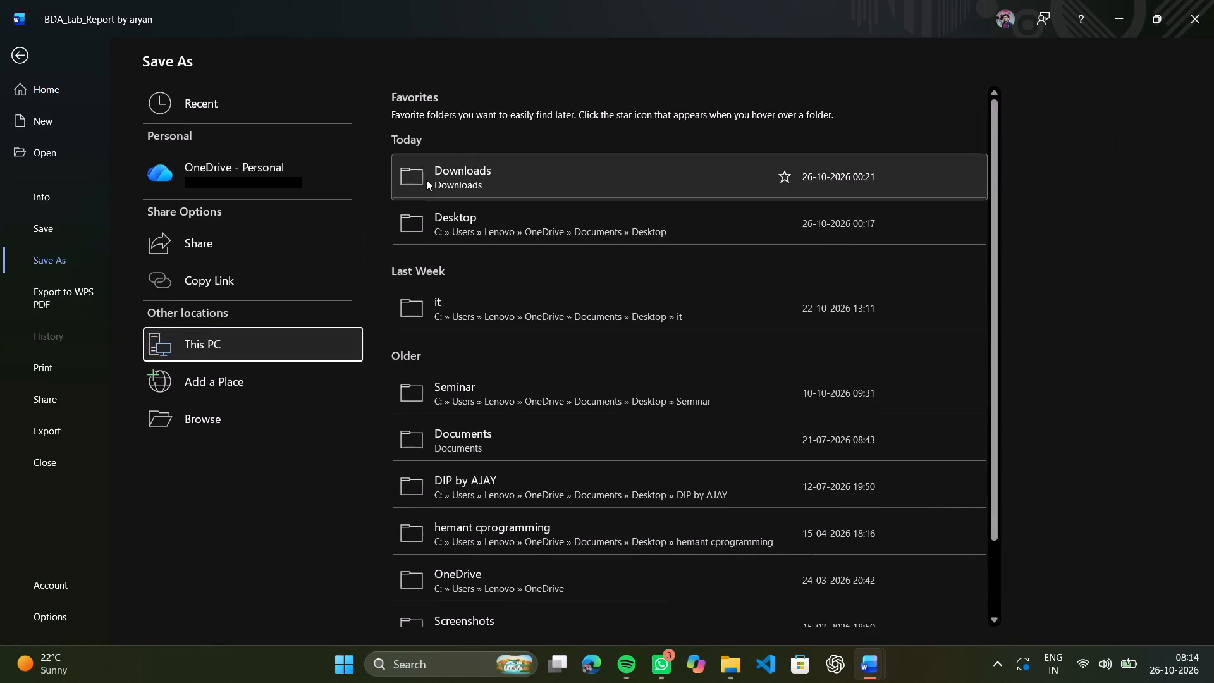
click(426, 180)
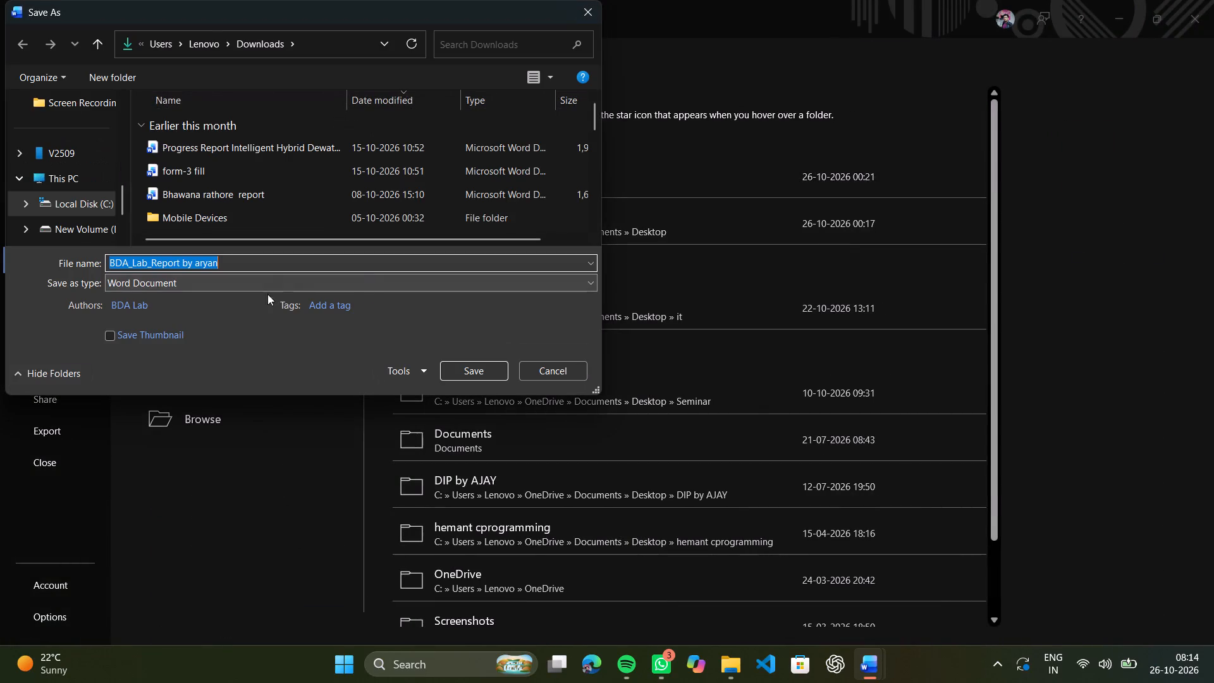
click(266, 269)
key(BackSpace)
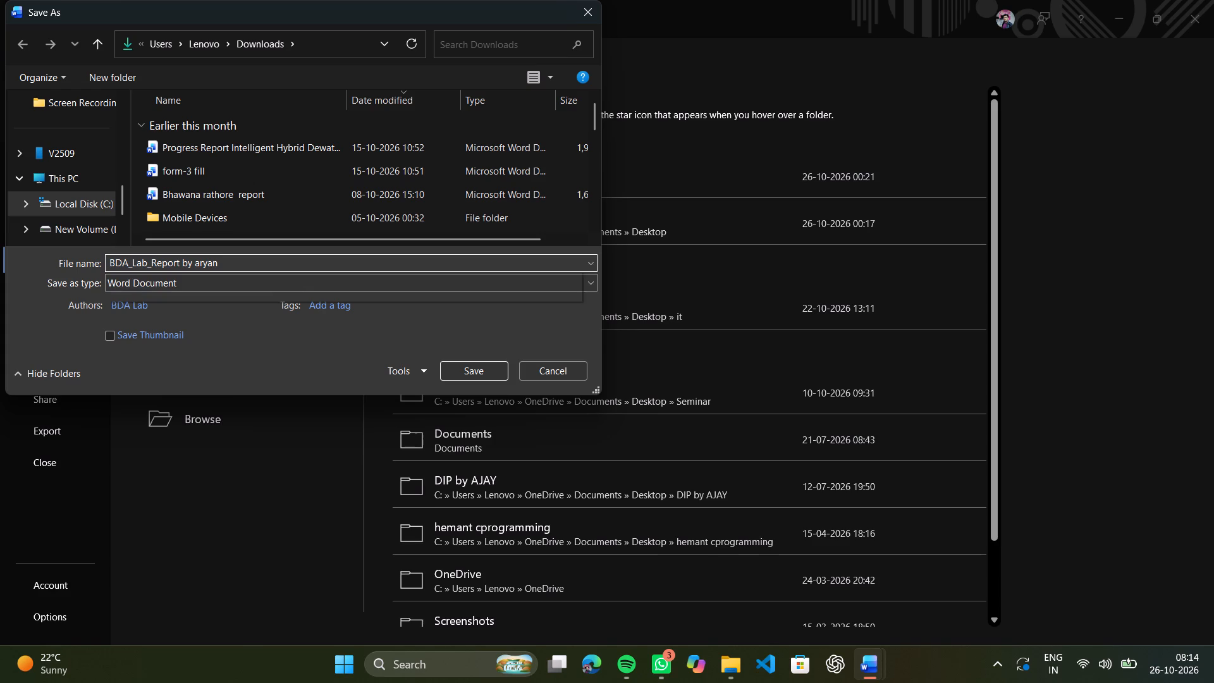
key(BackSpace)
key(BackSpace)
key(BackSpace)
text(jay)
click(253, 286)
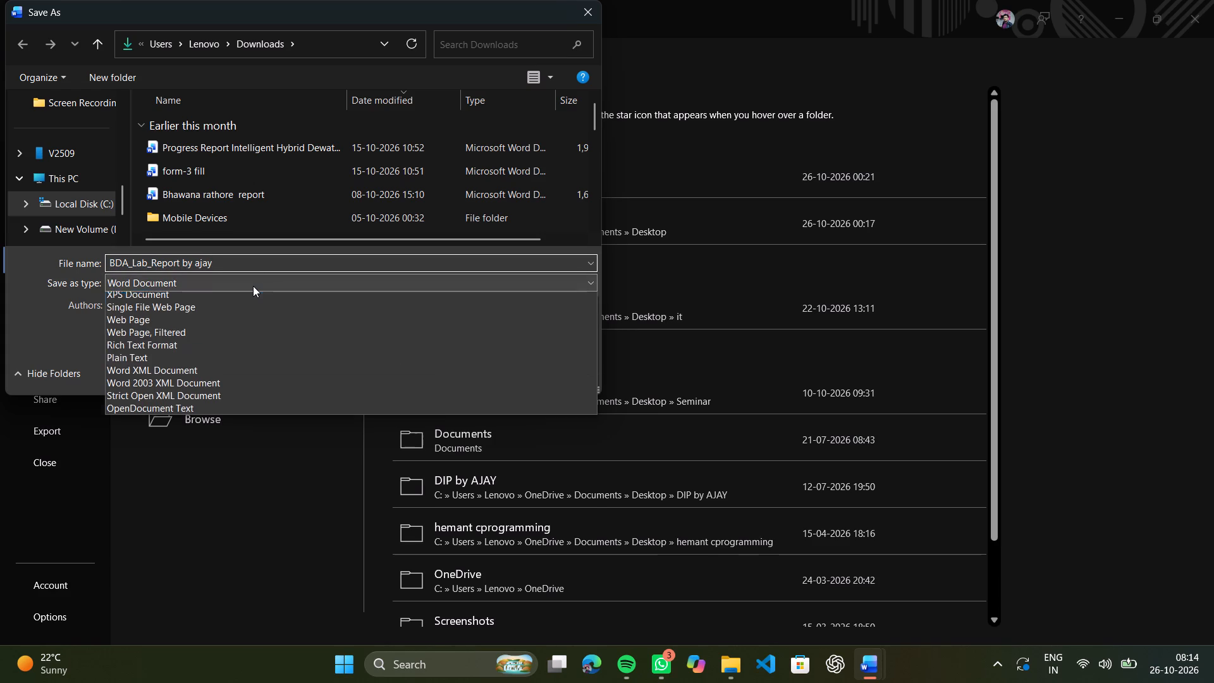
click(181, 372)
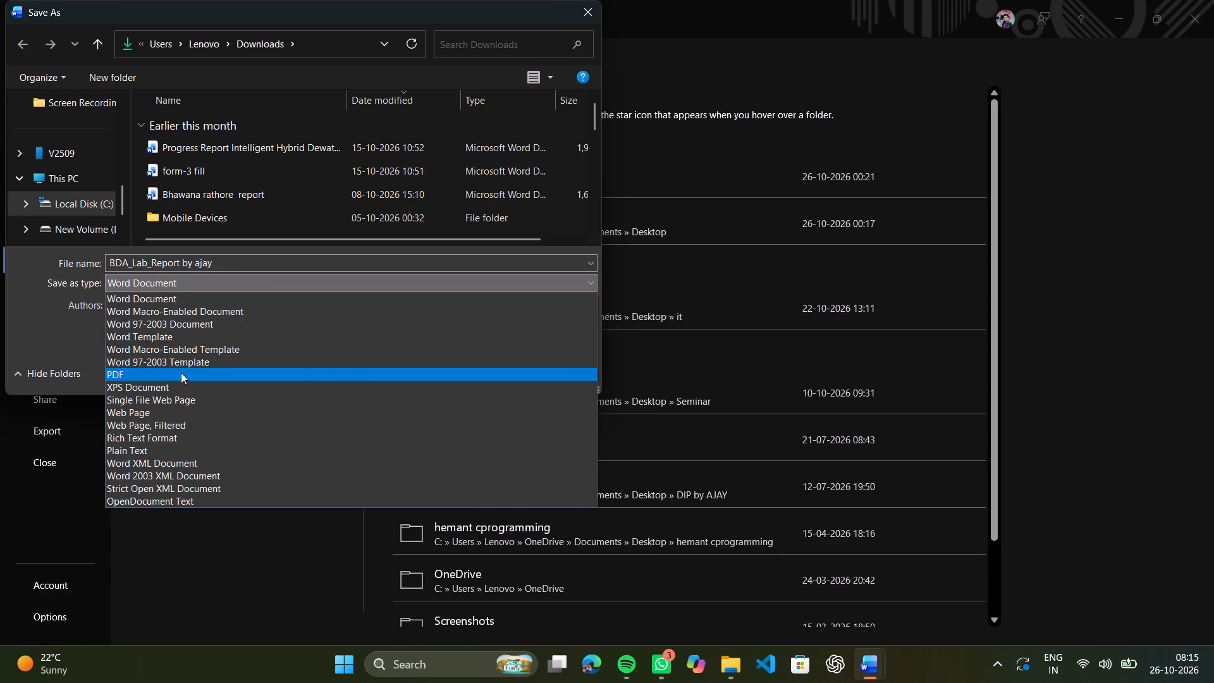
click(475, 410)
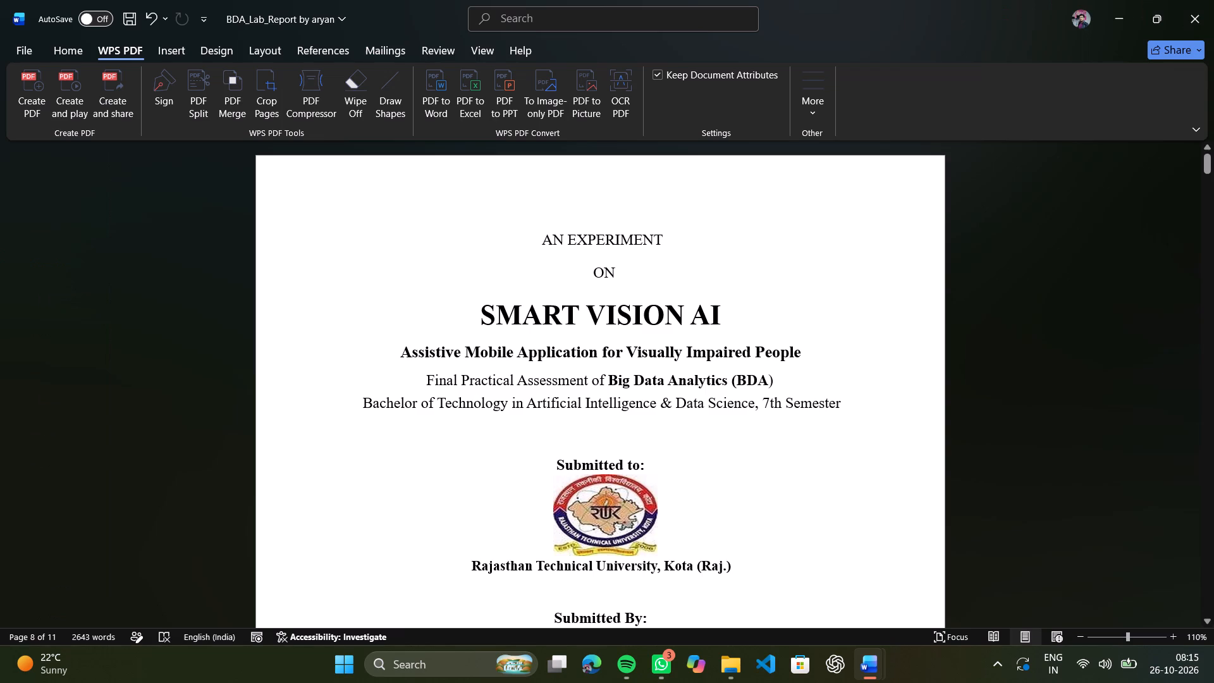
Review the report from the cover page through the module and implementation sections, checking student details, footers, tables and heading alignment.
scroll(474, 427, down, 2)
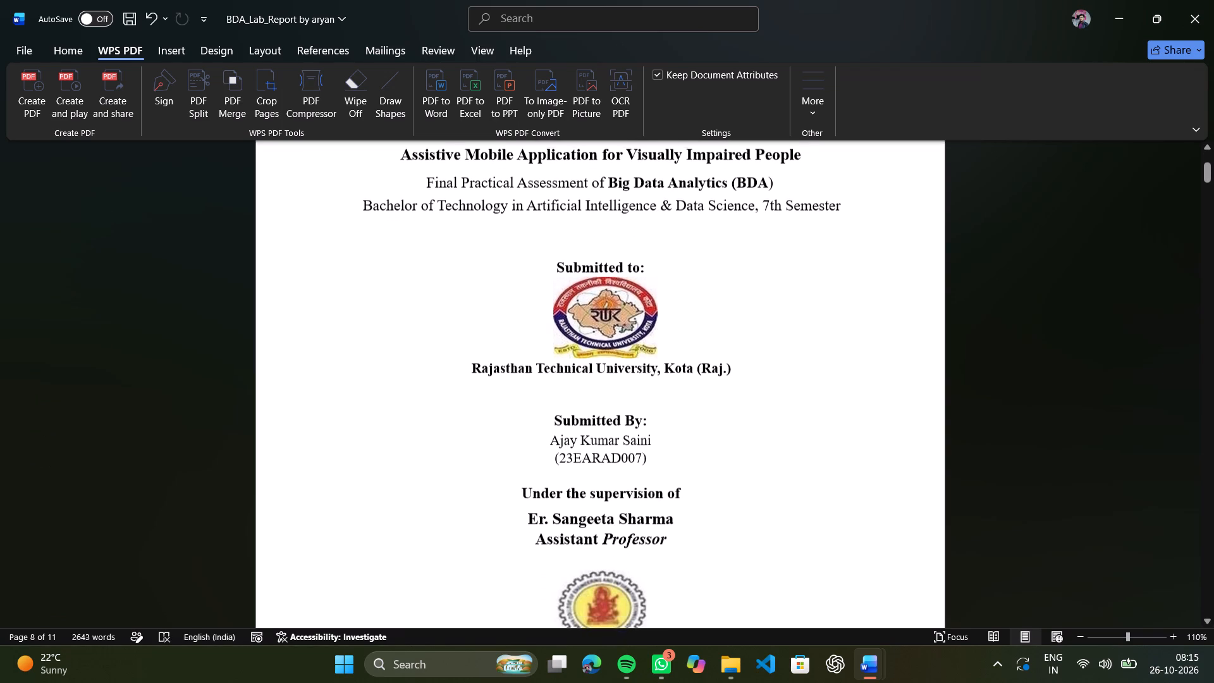
scroll(474, 427, down, 8)
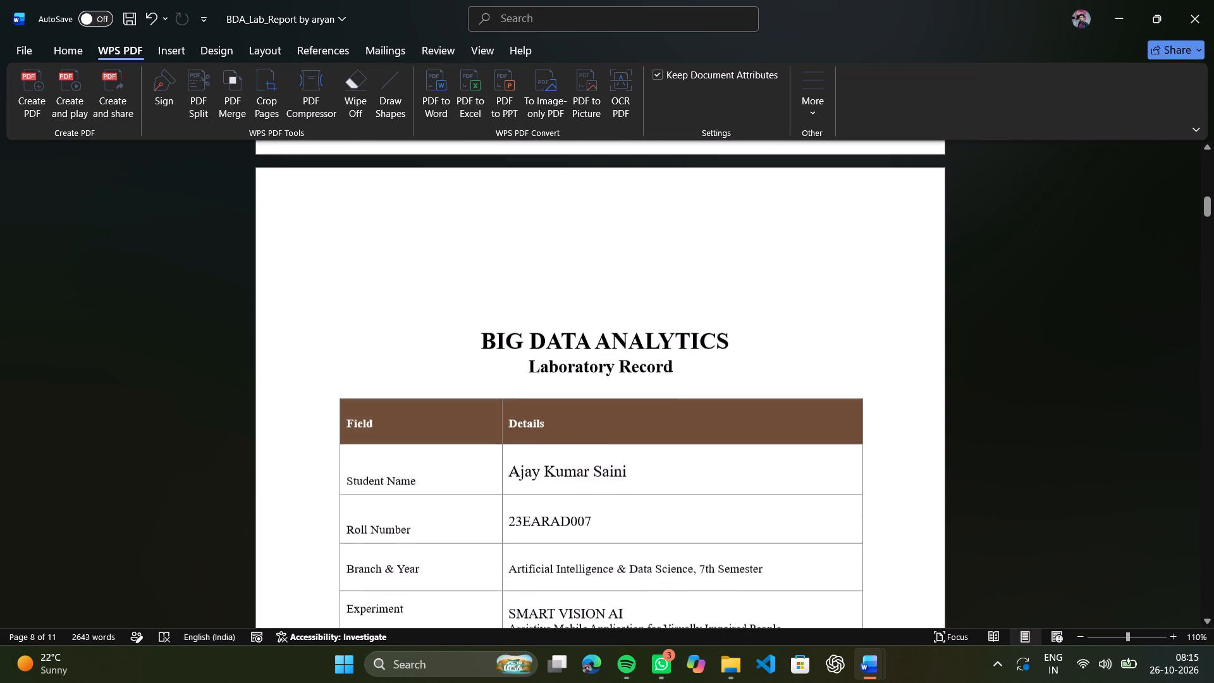
scroll(474, 427, down, 9)
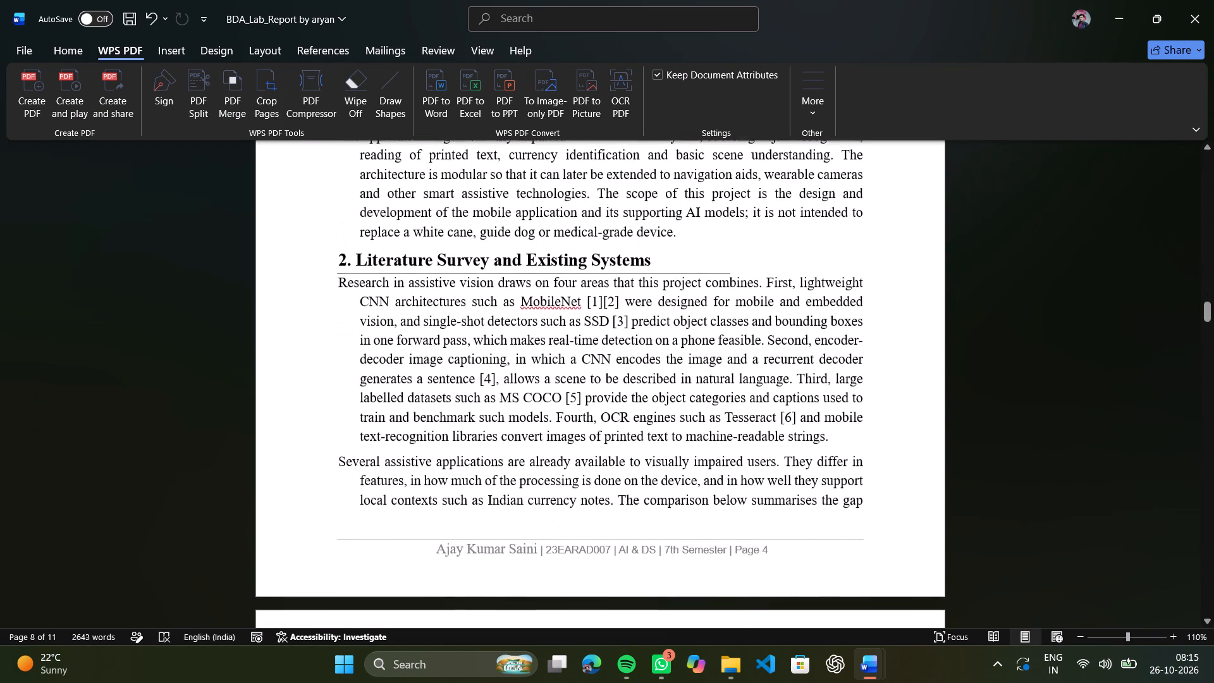
scroll(474, 427, down, 8)
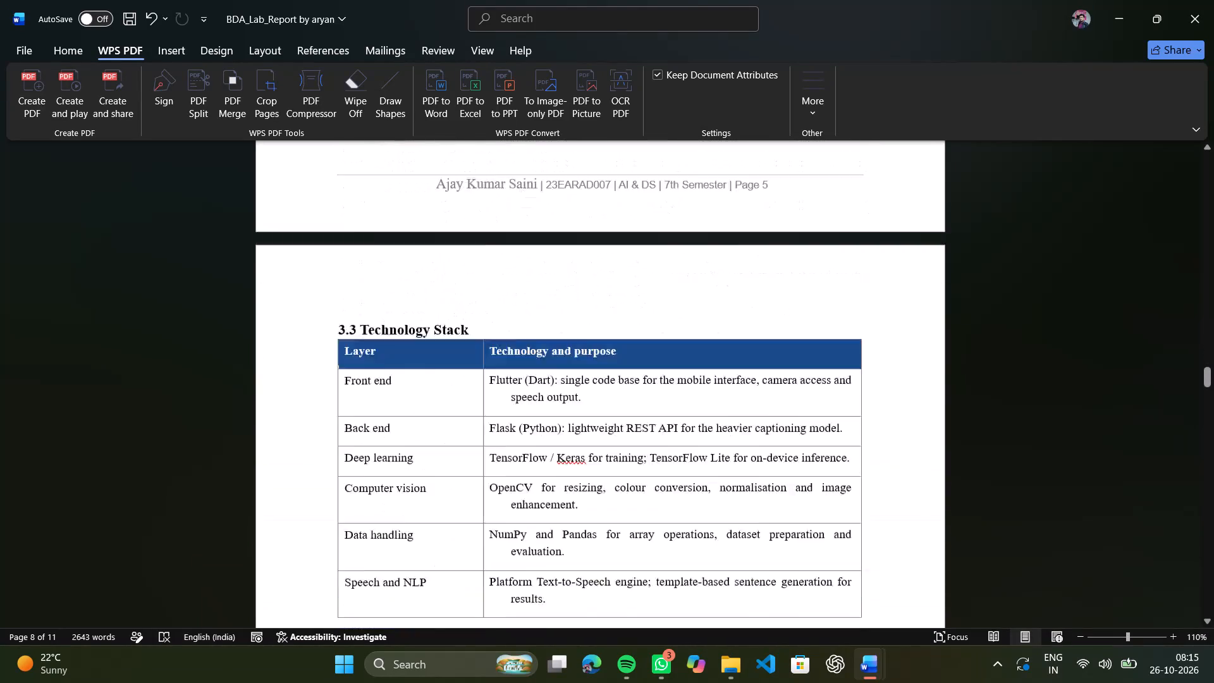
scroll(474, 427, down, 7)
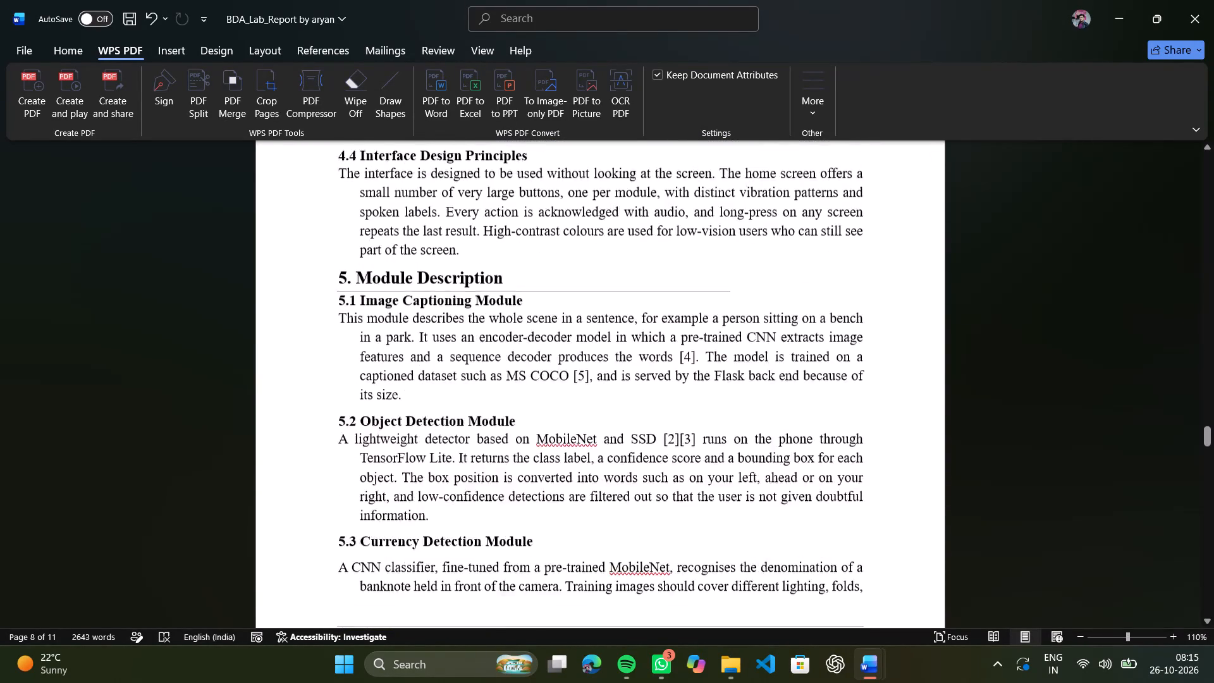
scroll(474, 427, down, 3)
Left-align the centred heading "6.2 Illustrative Back-End Endpoint".
scroll(474, 427, up, 4)
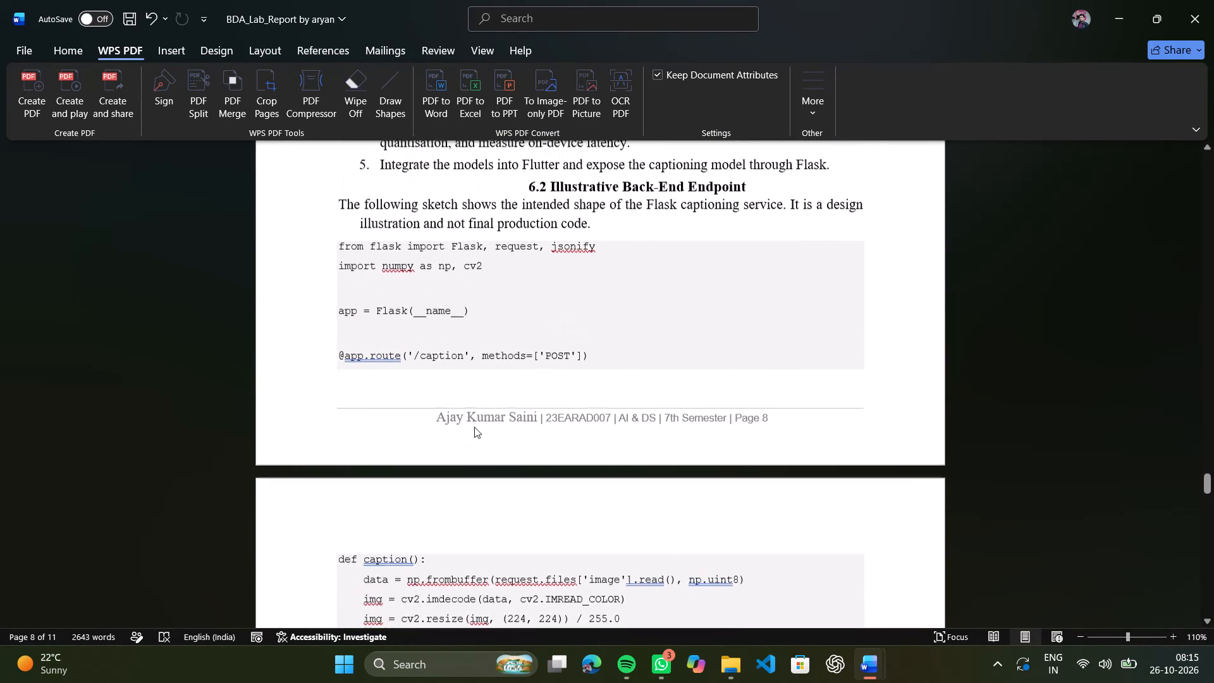
scroll(474, 427, up, 2)
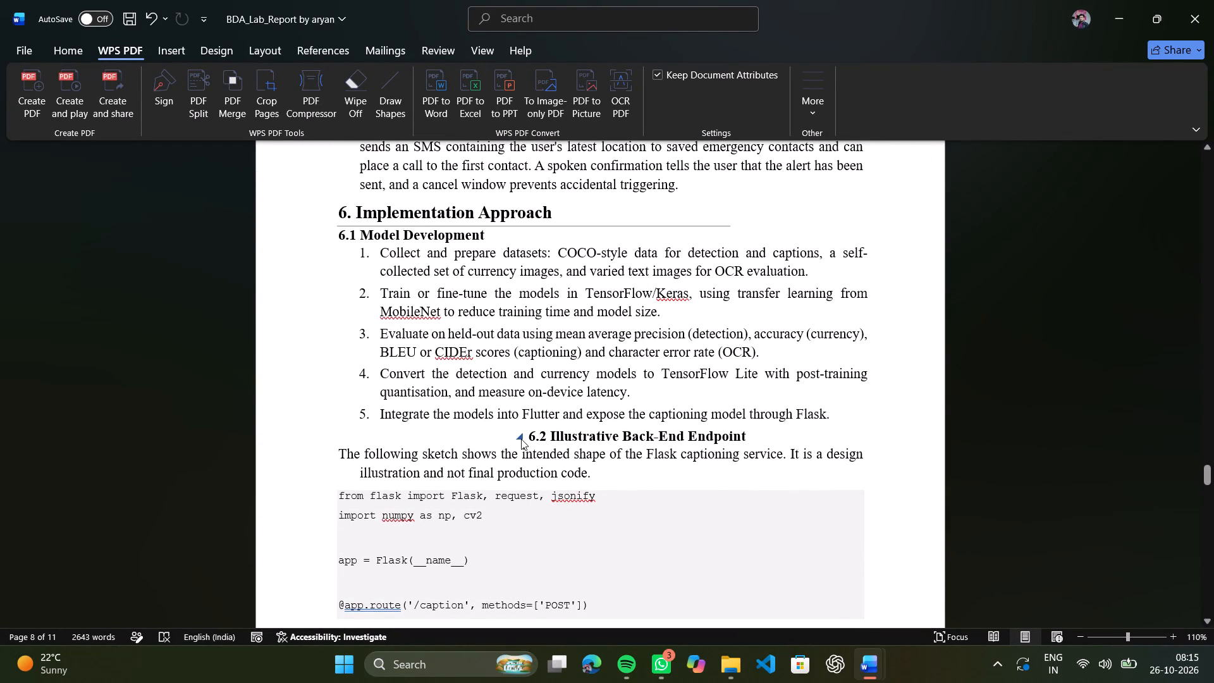
click(528, 437)
key(BackSpace)
Copy the last member's row, with "Testing, Day to Day Operation & Quality check", from the 6.3 Team Responsibilities table.
scroll(528, 437, down, 3)
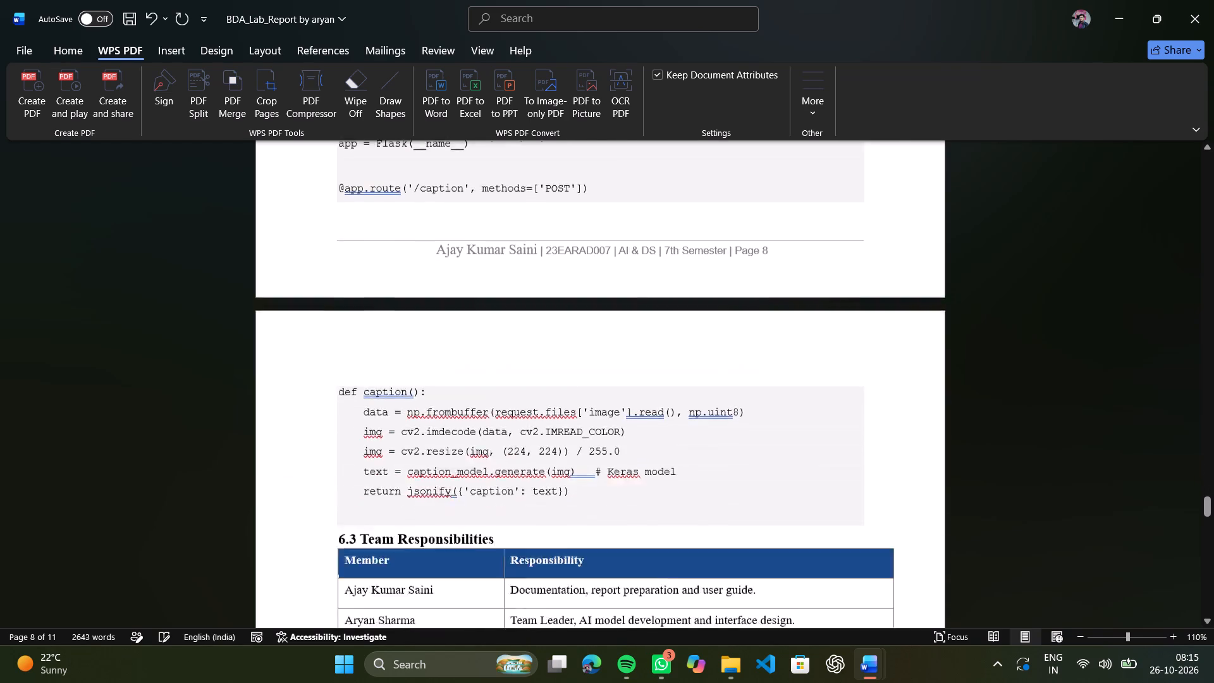
scroll(528, 437, down, 1)
scroll(528, 437, up, 1)
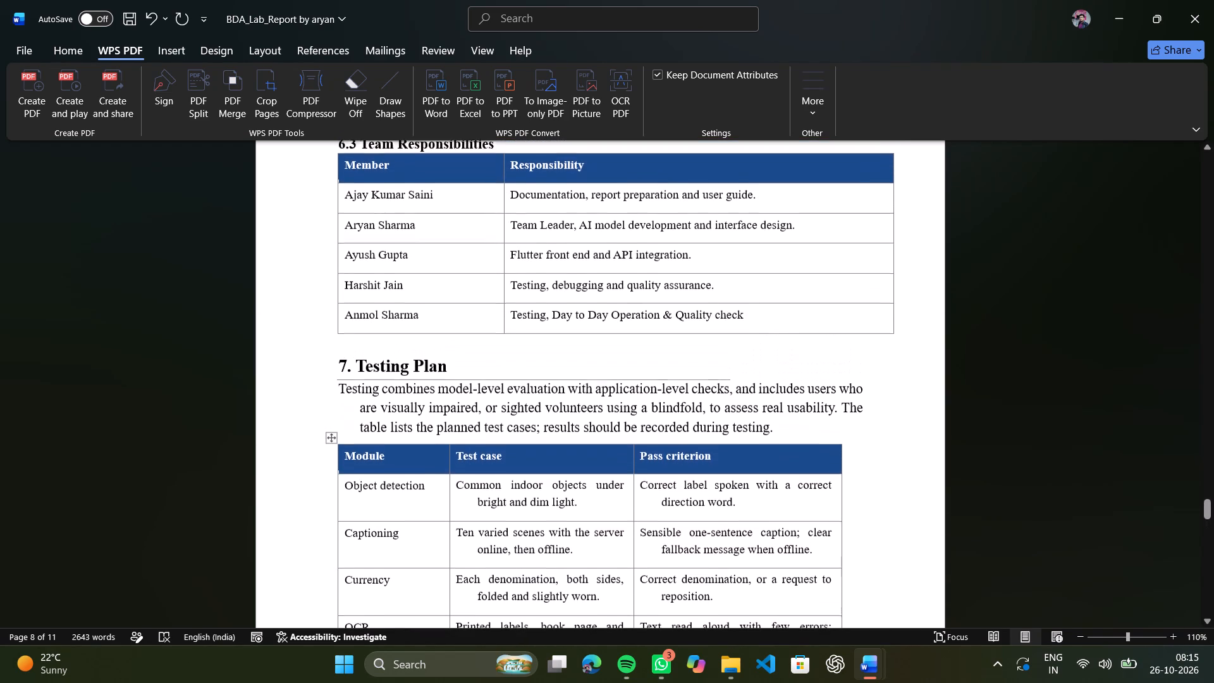
click(346, 317)
drag(346, 317, 605, 314)
key(ctrl+c)
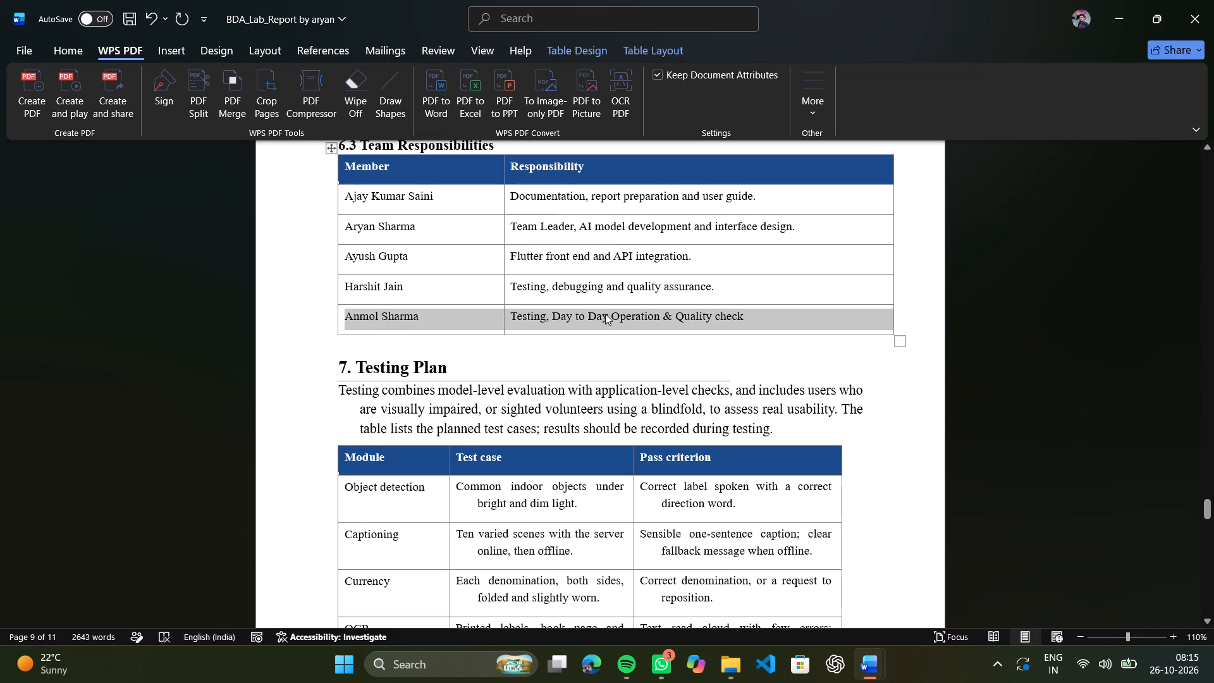
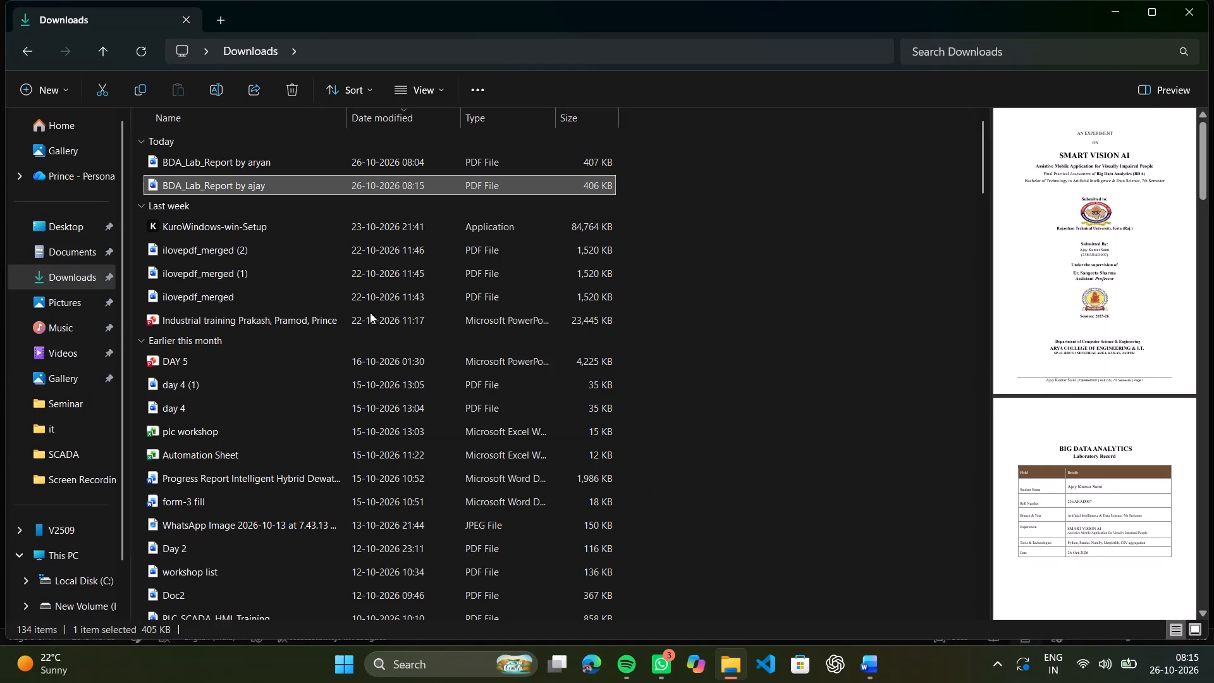
Open the PDF "BDA_Lab_Report by aryan" from the Downloads folder in Word.
double_click(353, 162)
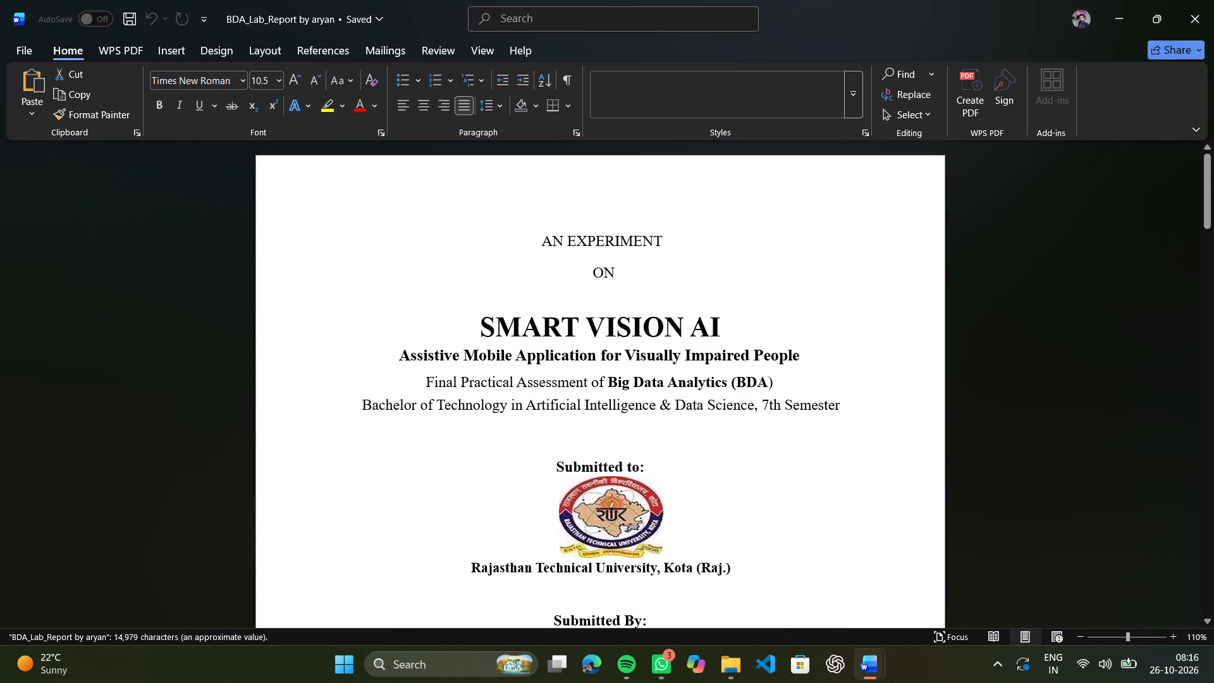
Insert a blank line between the Laboratory Record table and the Abstract heading on page 2.
scroll(341, 243, down, 5)
scroll(341, 243, up, 1)
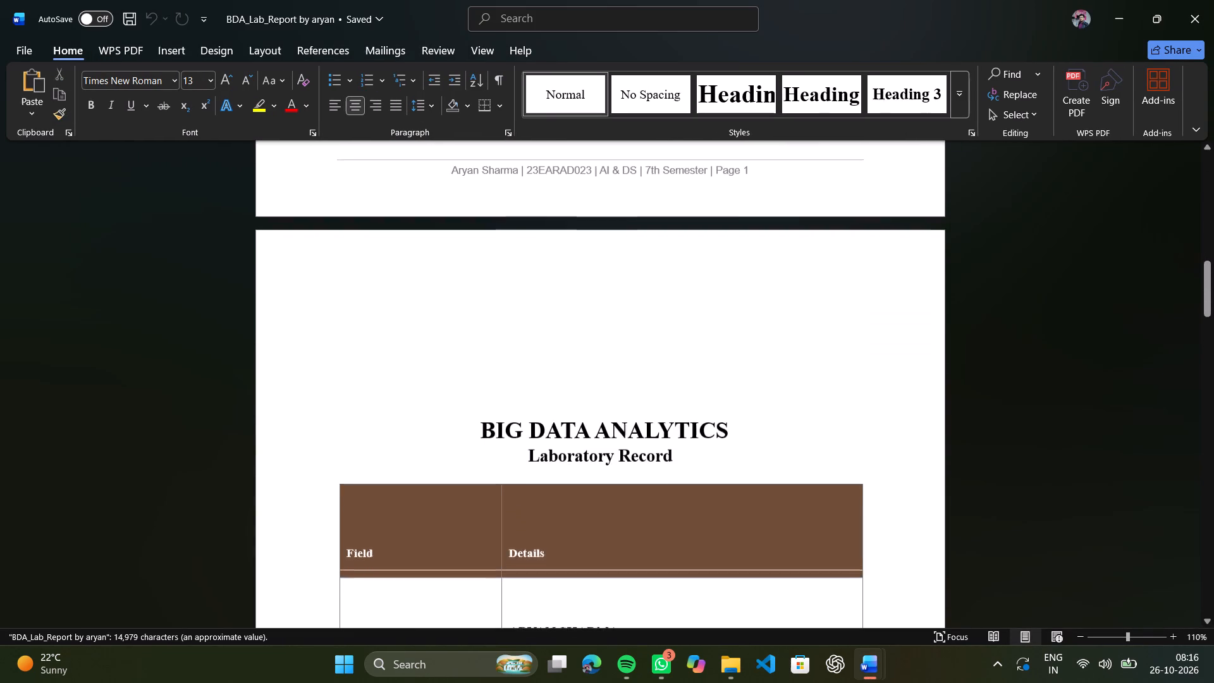
scroll(341, 243, down, 4)
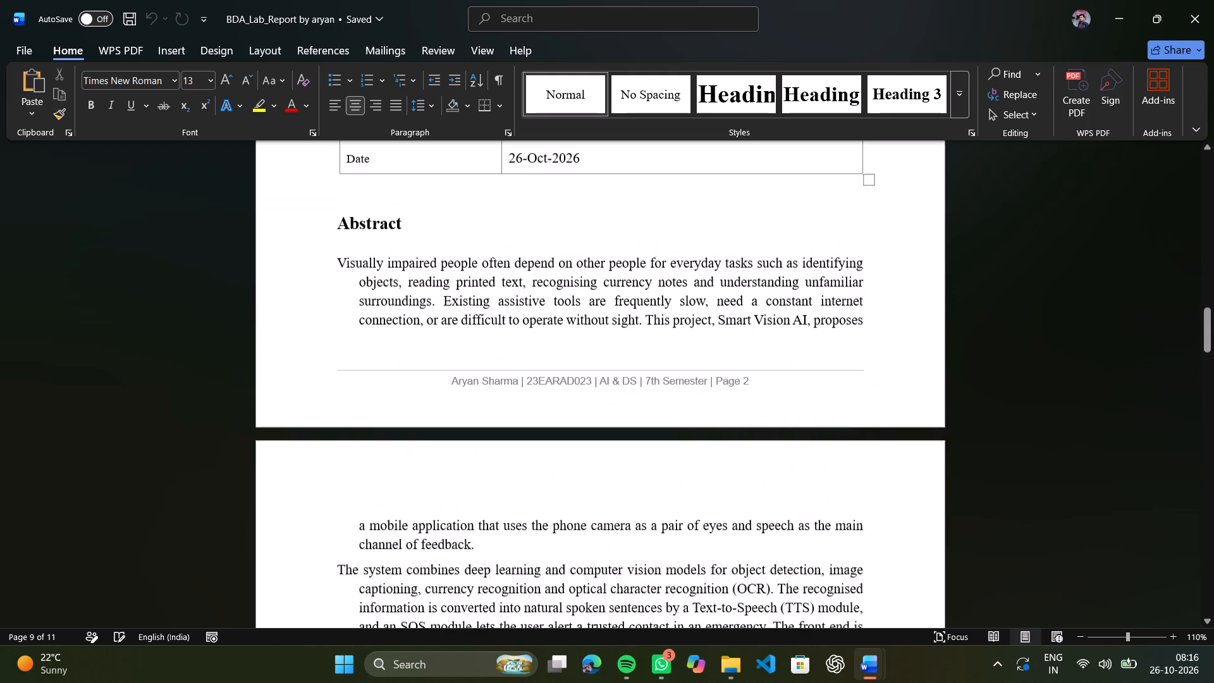
click(354, 231)
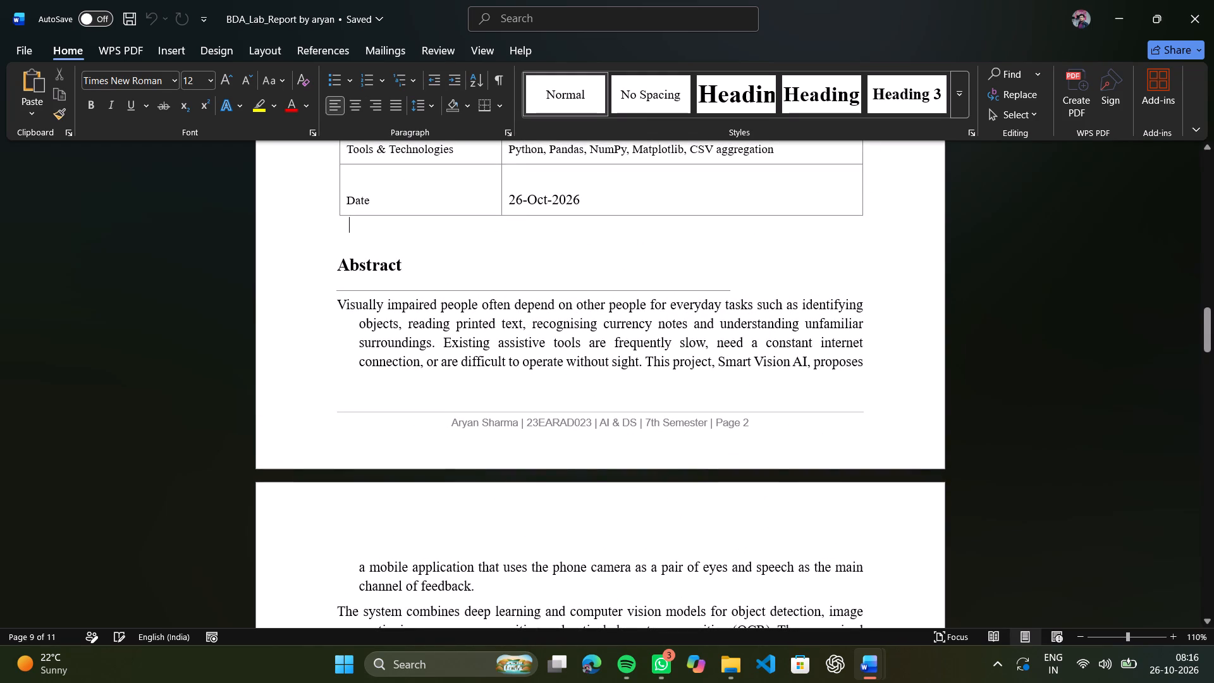
key(Return)
key(BackSpace)
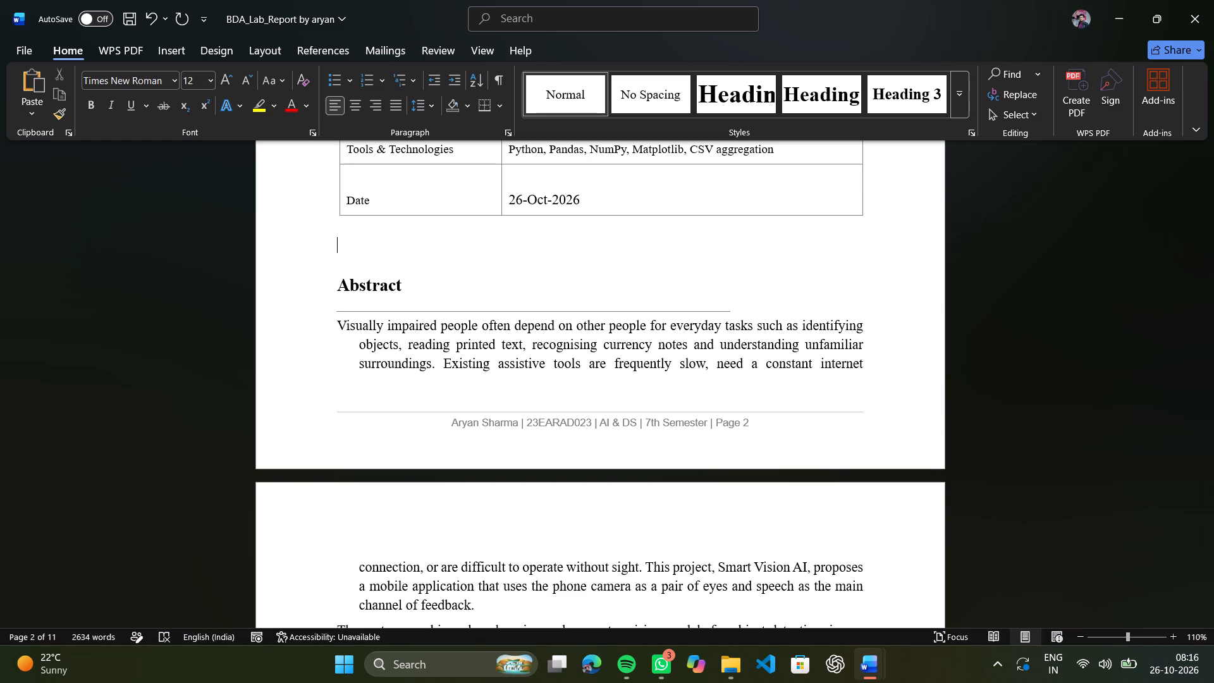
Left-align the centred heading "5.6 SOS Emergency Module".
scroll(354, 231, down, 4)
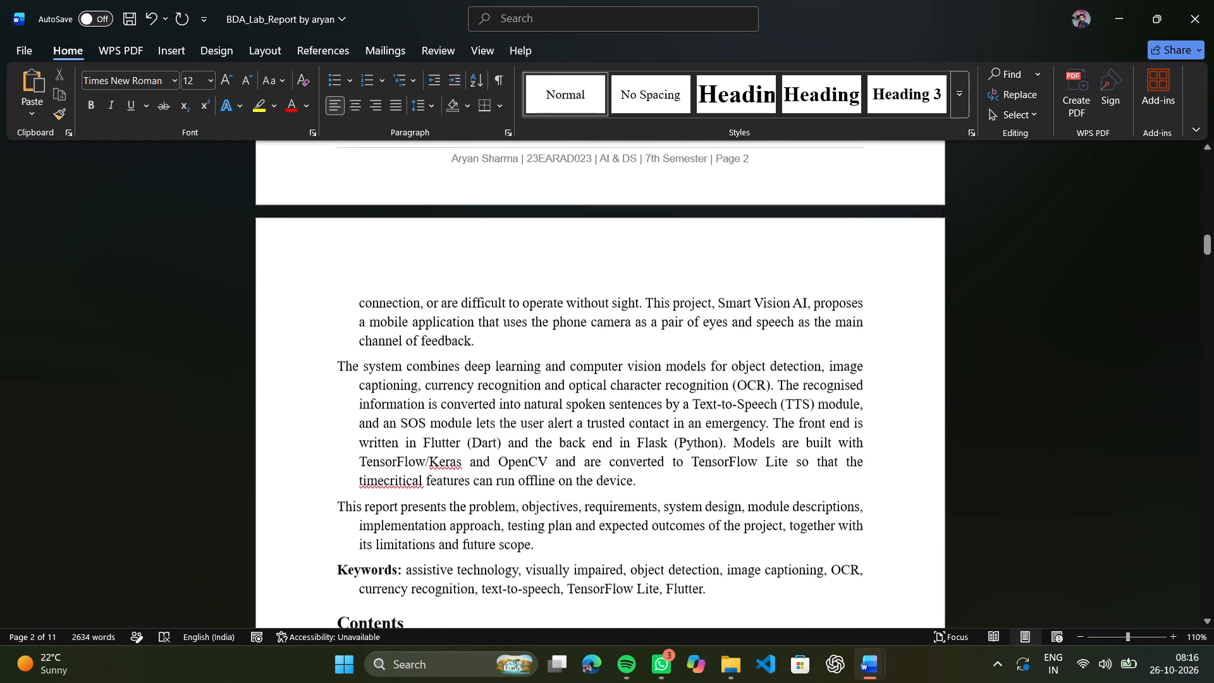
scroll(354, 231, down, 9)
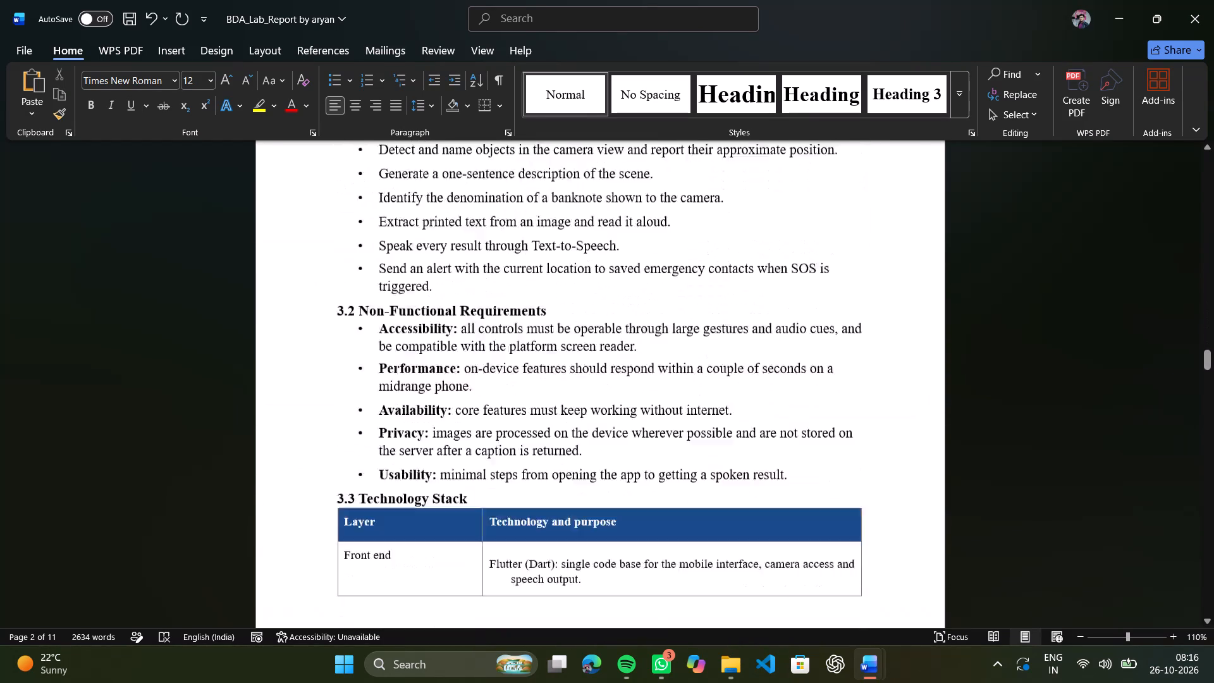
scroll(354, 231, down, 5)
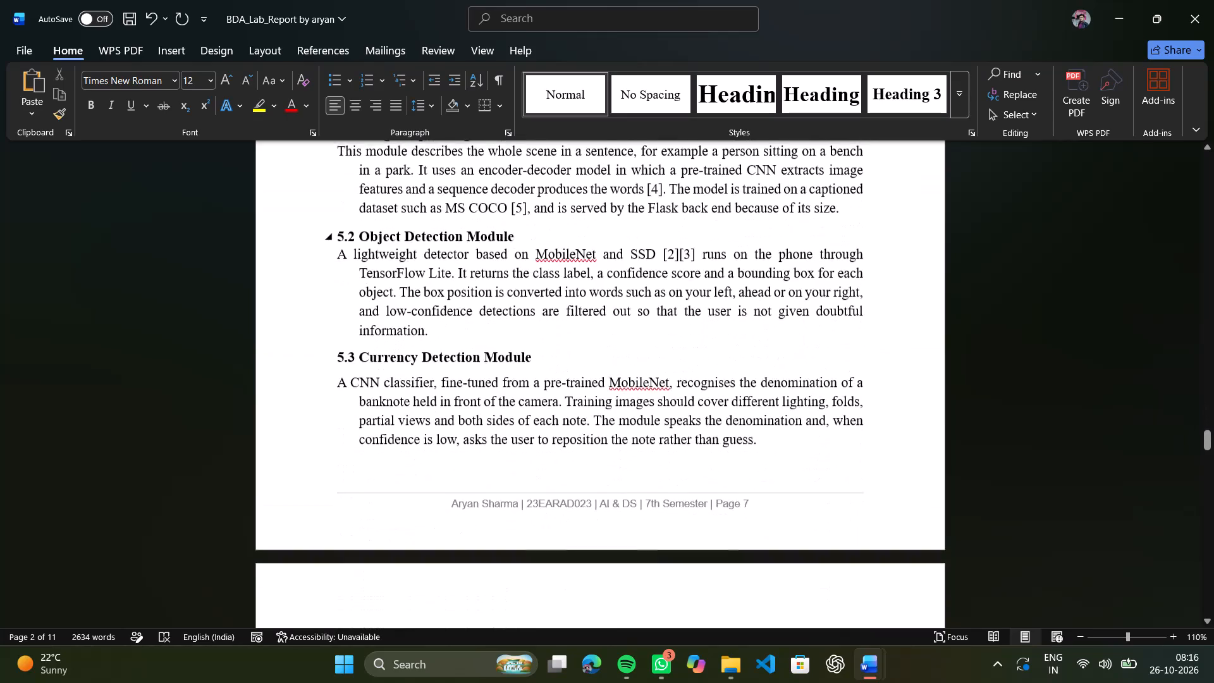
scroll(354, 231, down, 1)
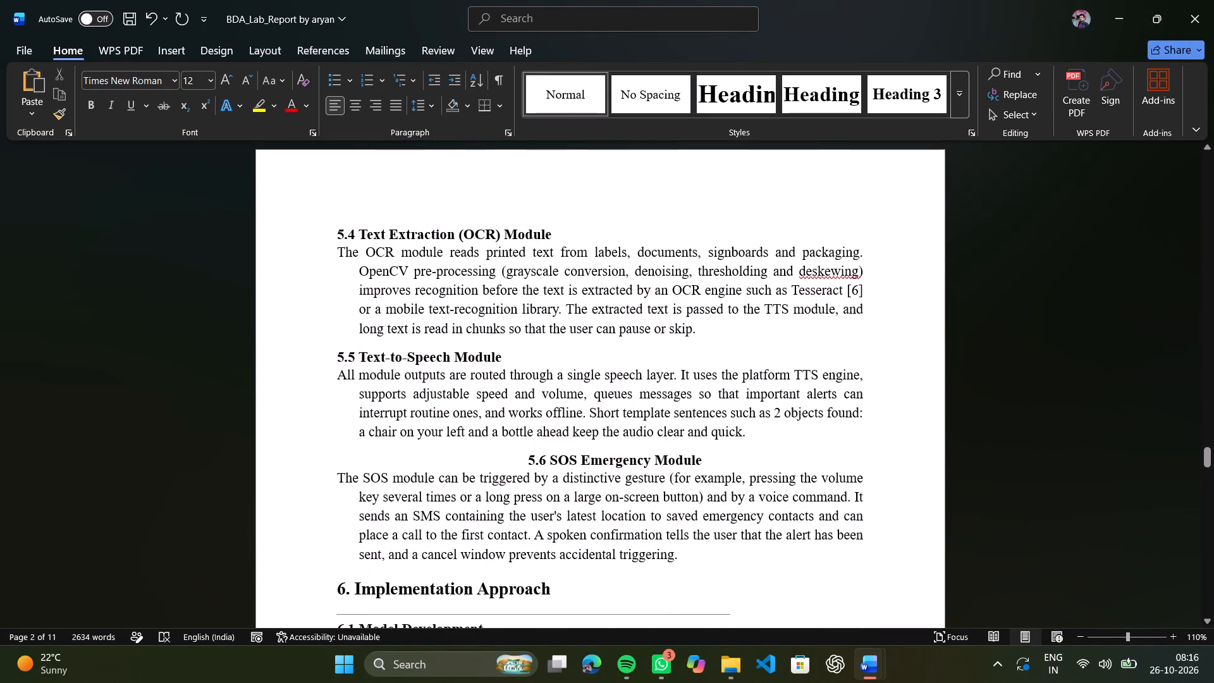
click(527, 460)
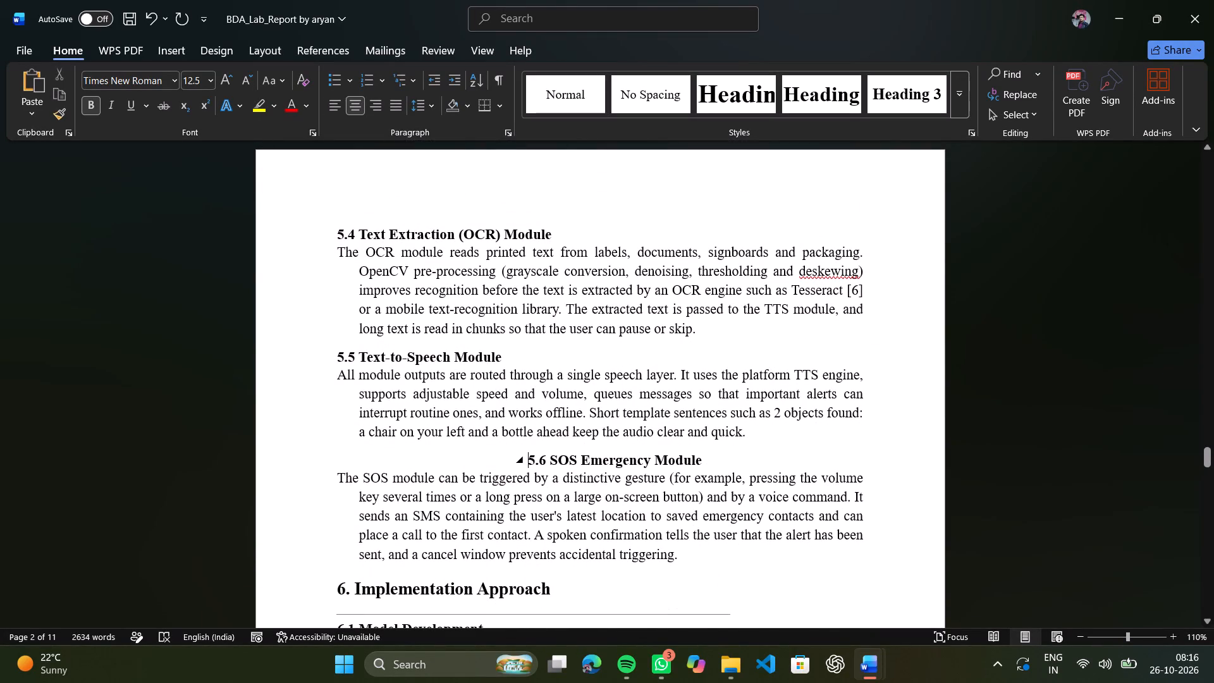
key(BackSpace)
key(BackSpace)
Left-align the centred heading "6.2 Illustrative Back-End Endpoint".
scroll(527, 460, down, 2)
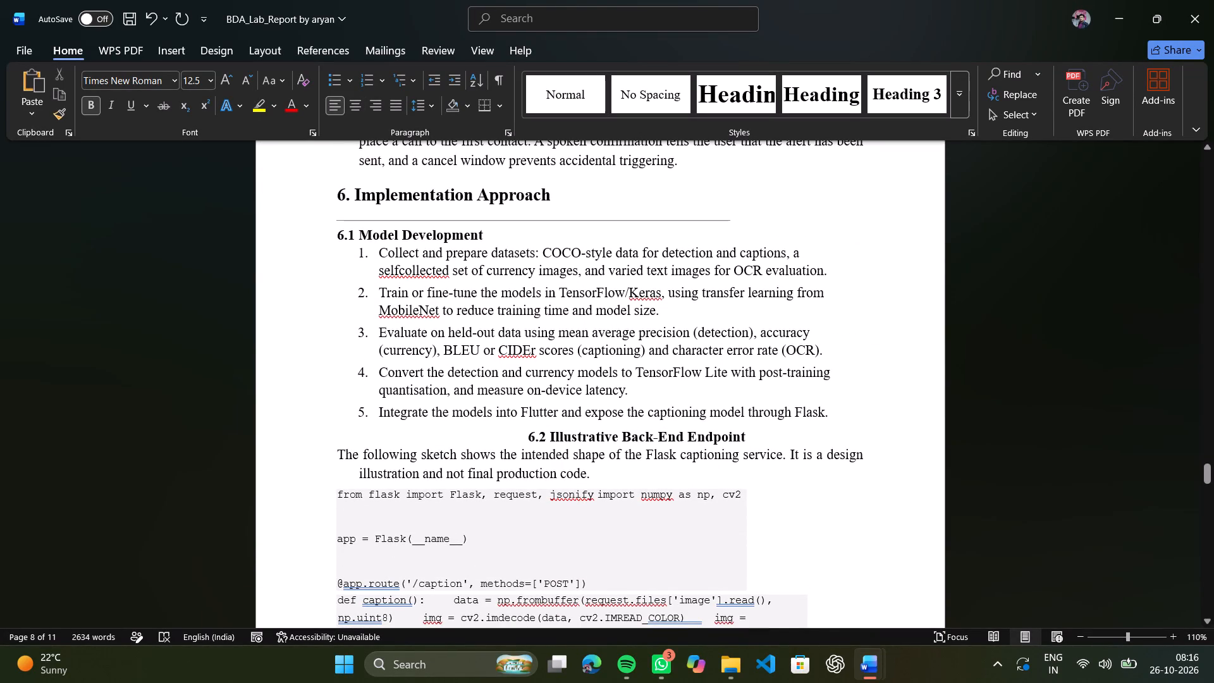
click(529, 437)
key(BackSpace)
key(BackSpace)
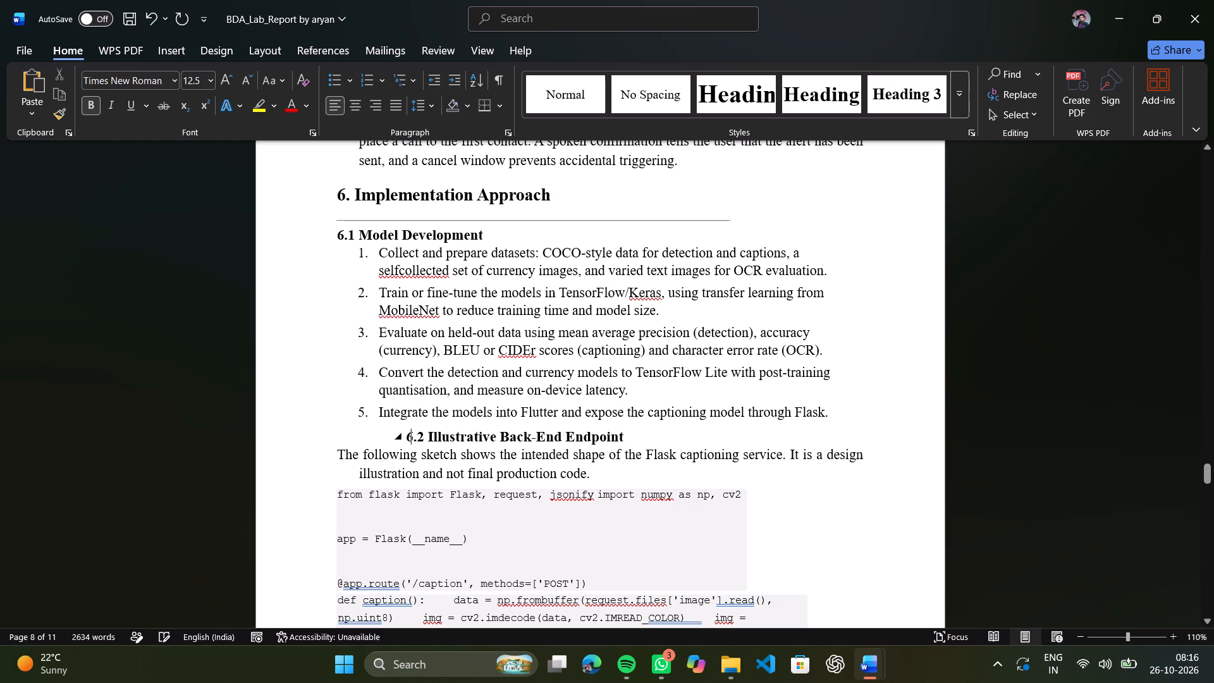
Paste the copied member row, with "Testing, Day to Day Operation & Quality check", at the end of the 6.3 Team Responsibilities table.
scroll(529, 437, down, 2)
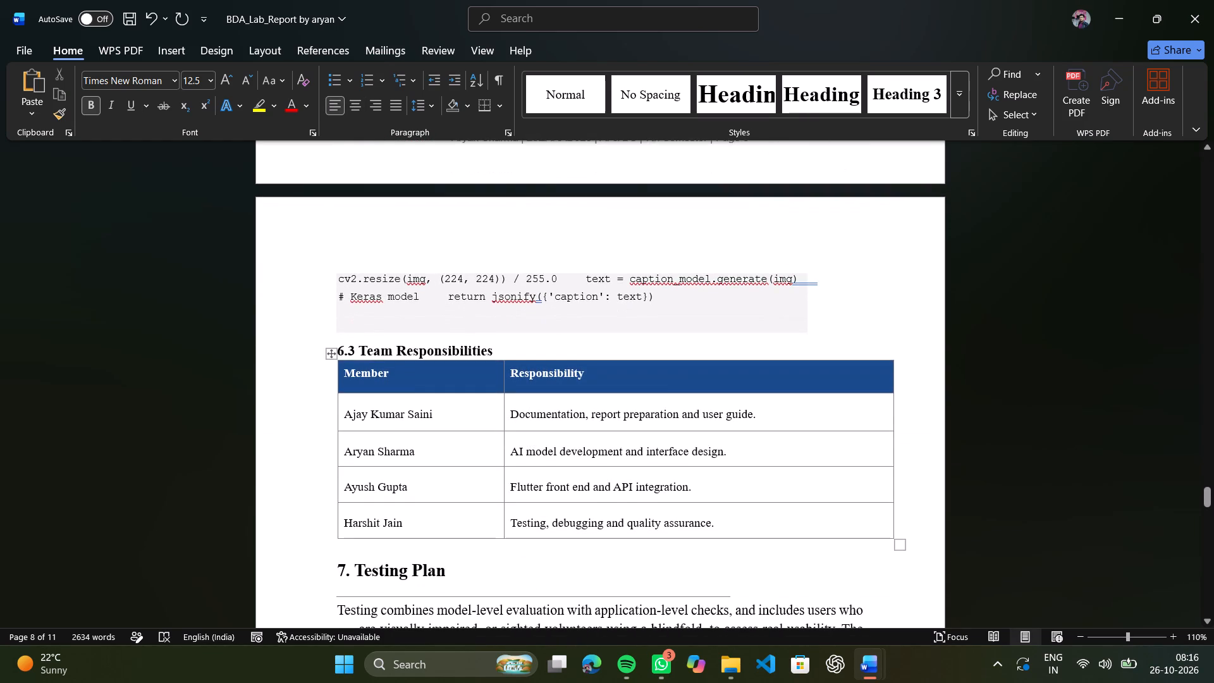
scroll(529, 437, down, 1)
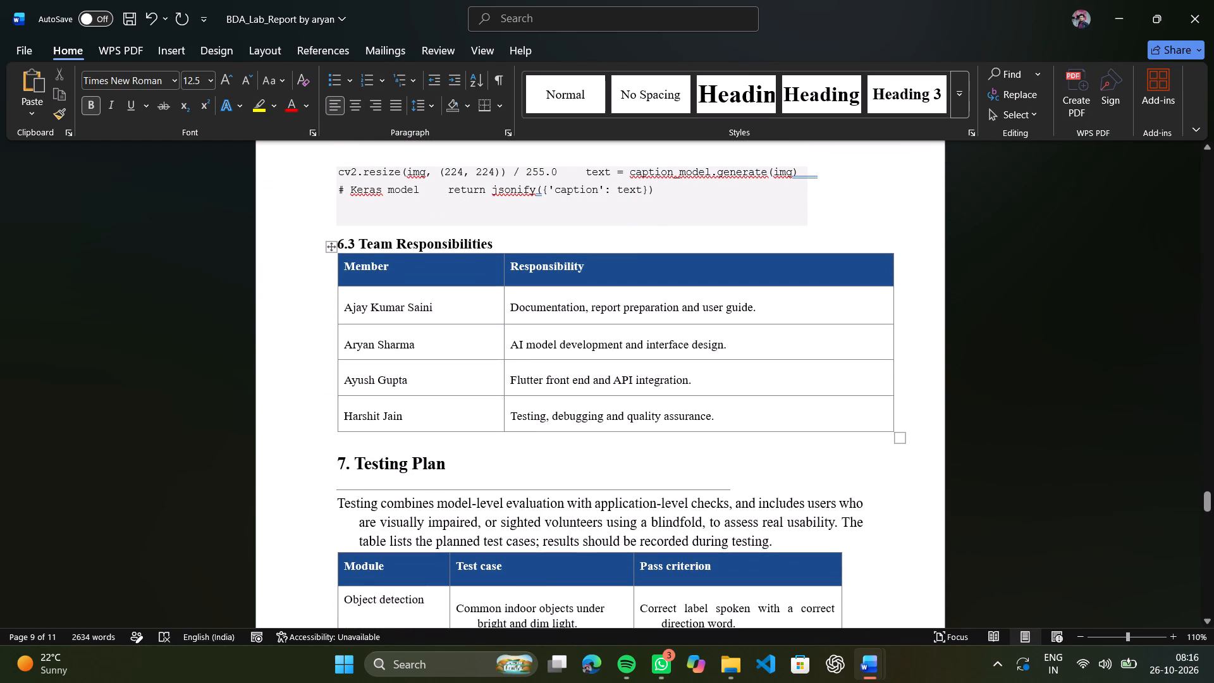
click(896, 421)
key(Return)
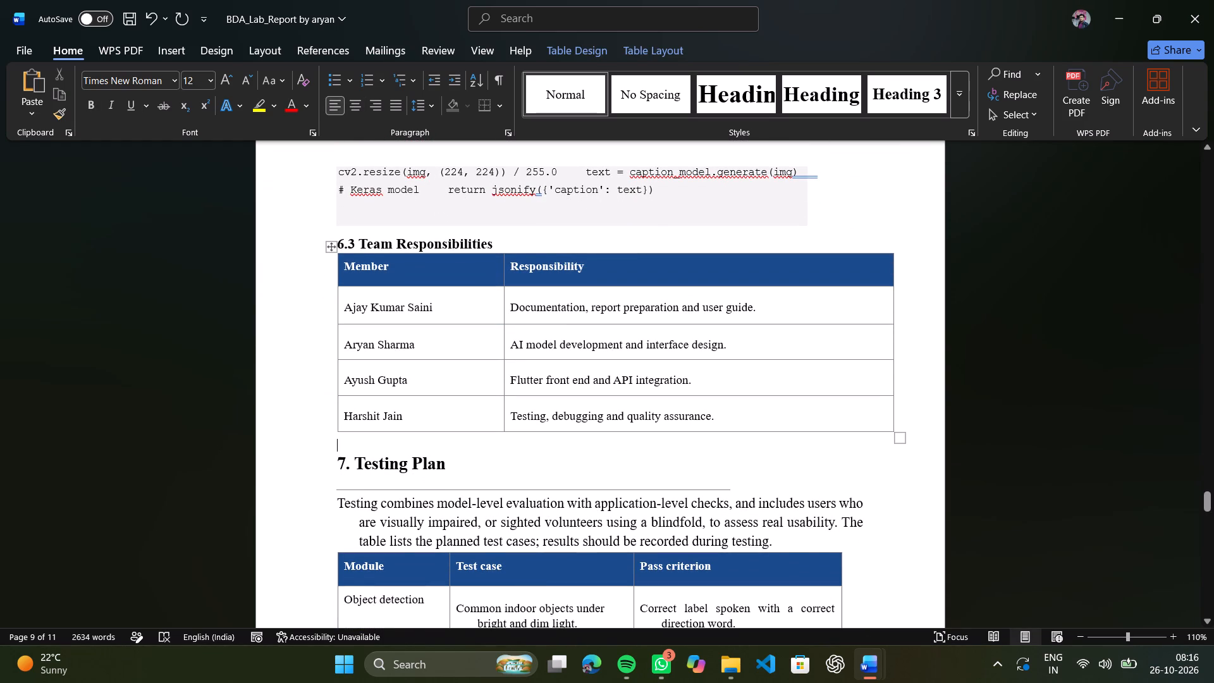
key(ctrl+v)
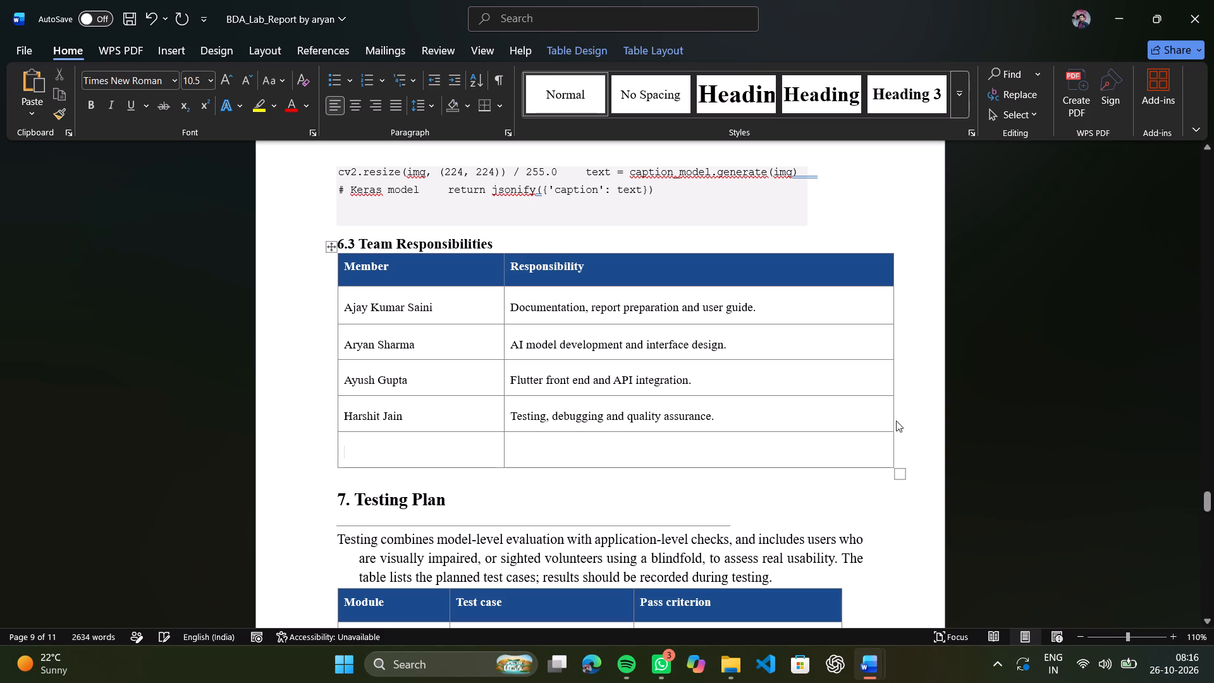
click(508, 345)
click(508, 345)
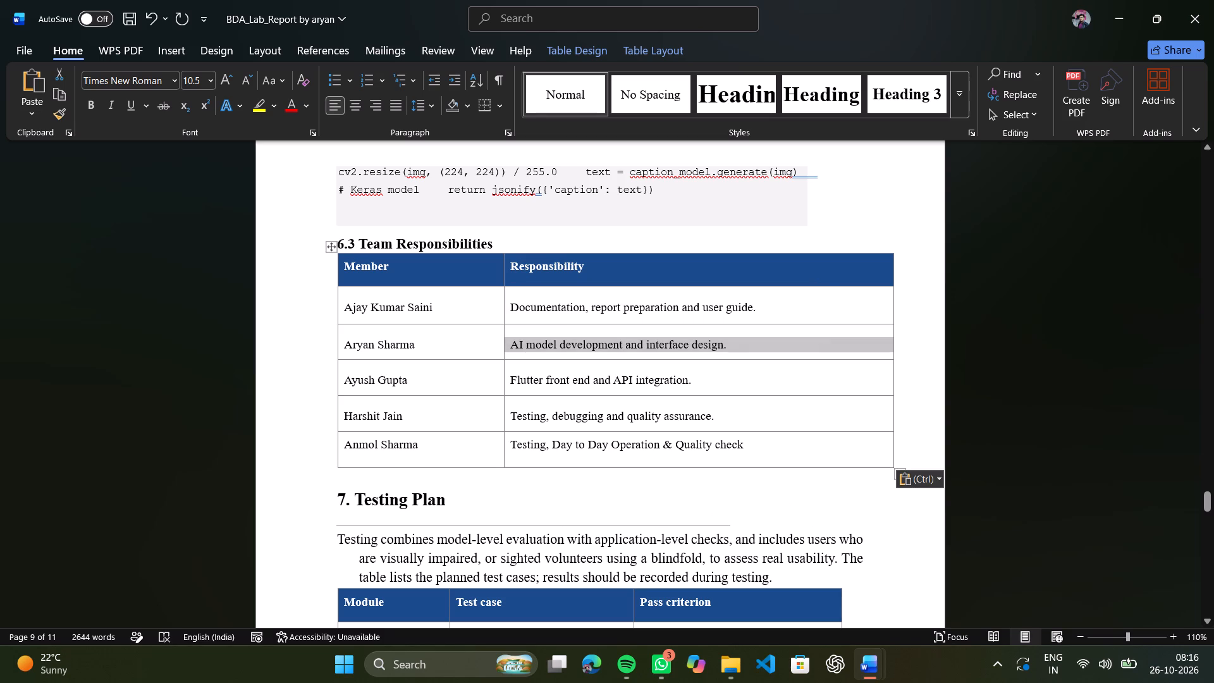
click(511, 345)
click(511, 345)
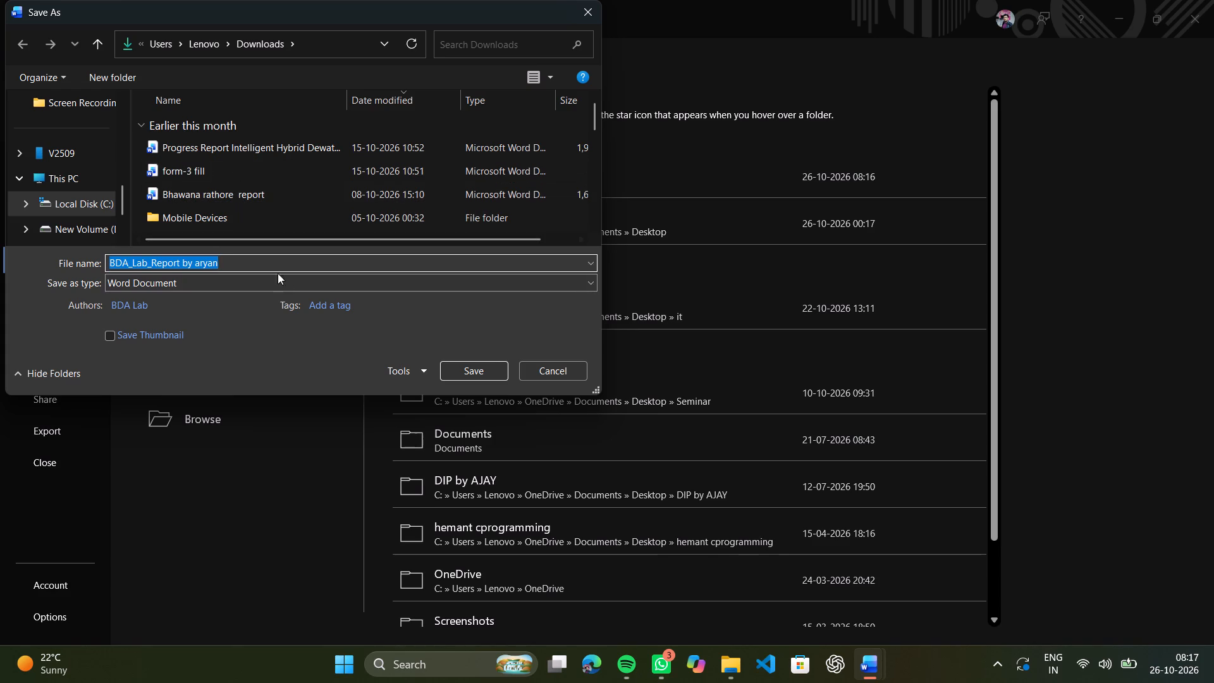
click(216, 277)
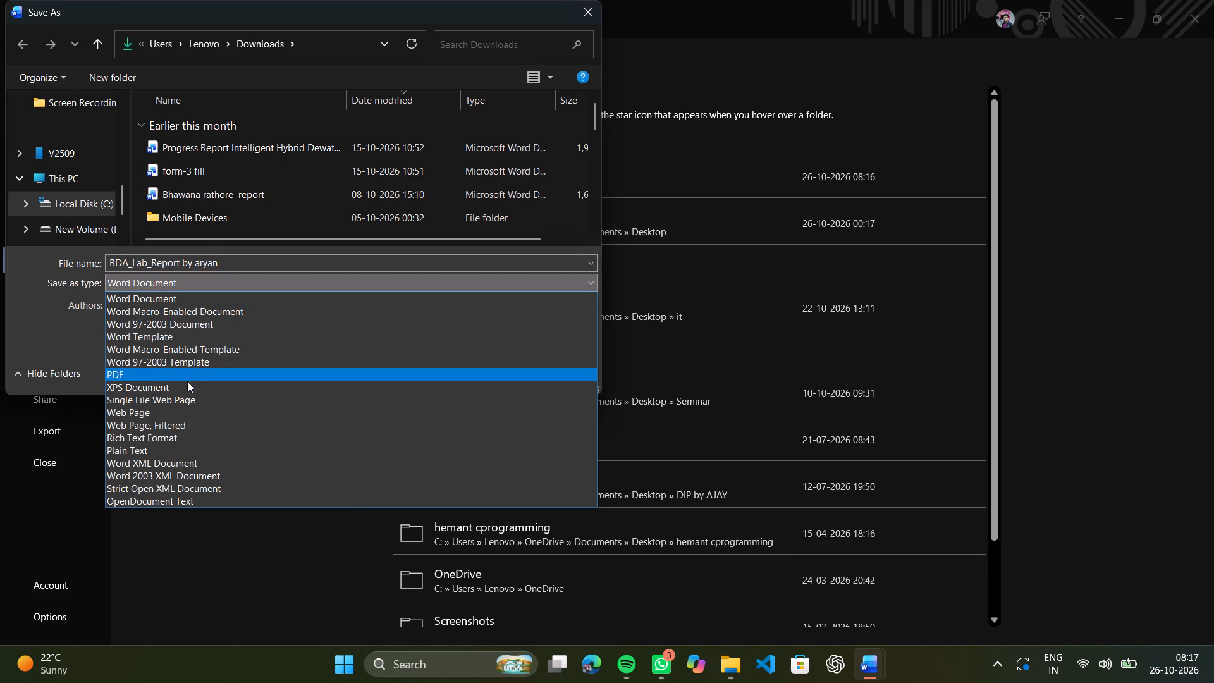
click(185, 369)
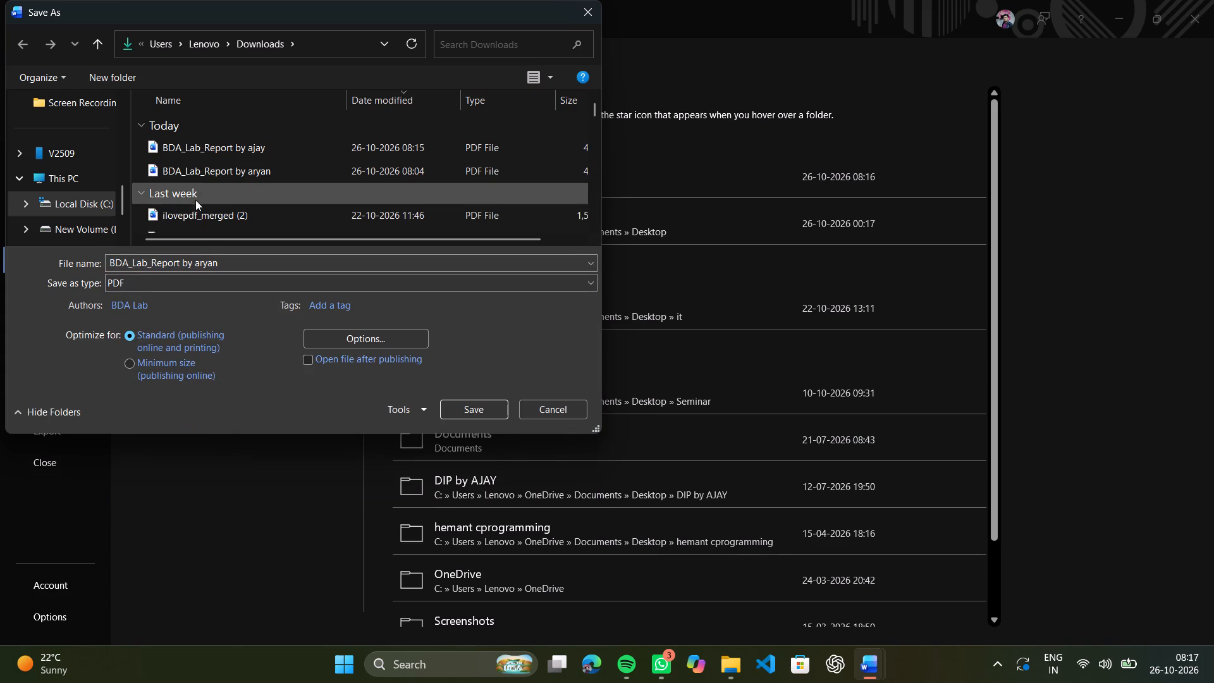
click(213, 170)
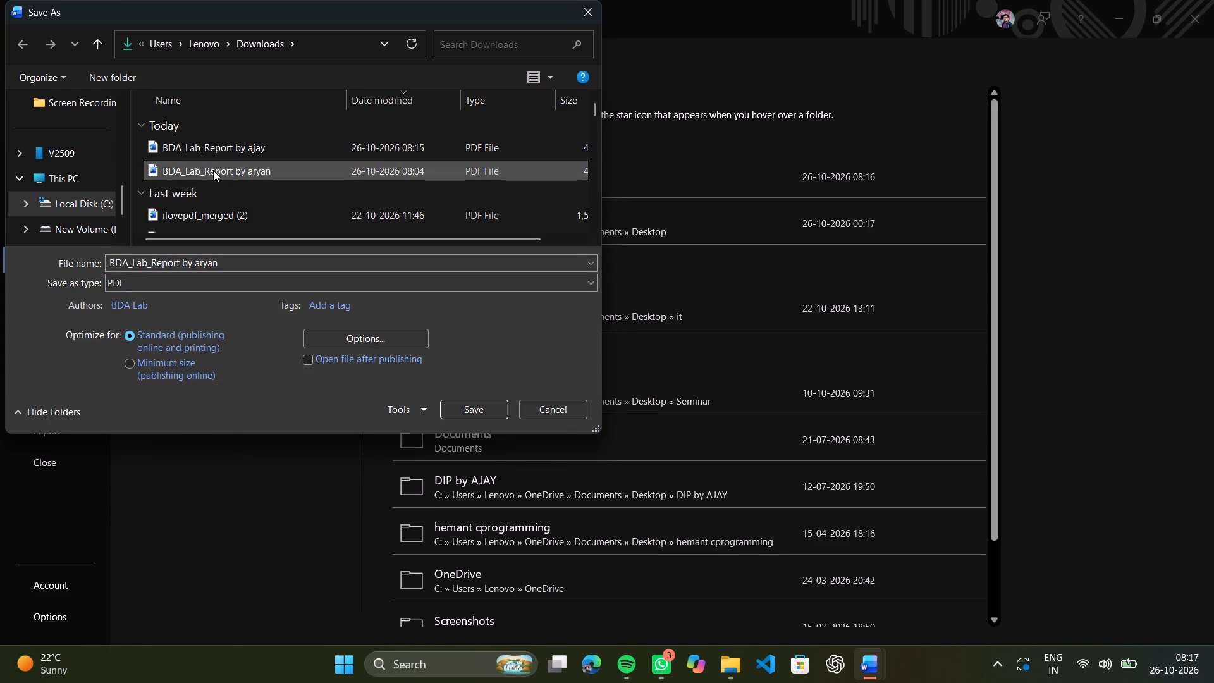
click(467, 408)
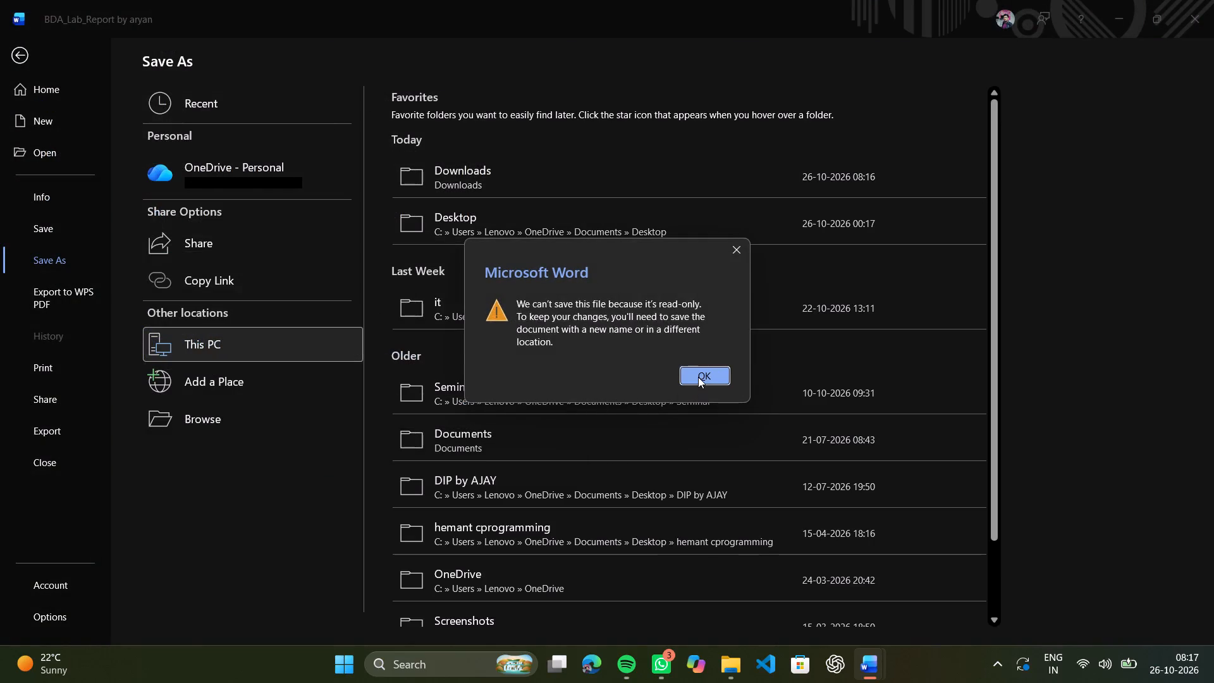
Save the report as a PDF in the Downloads folder, appending the student's surname to the file name "BDA_Lab_Report by aryan".
click(698, 377)
click(561, 186)
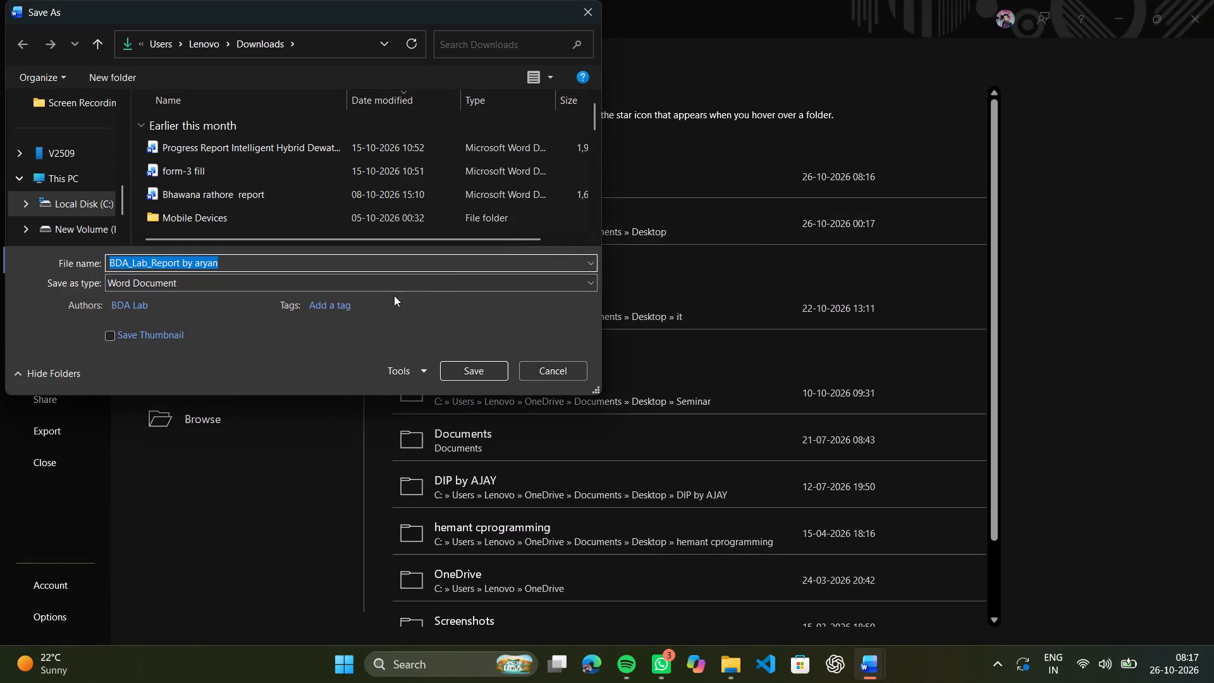
click(397, 286)
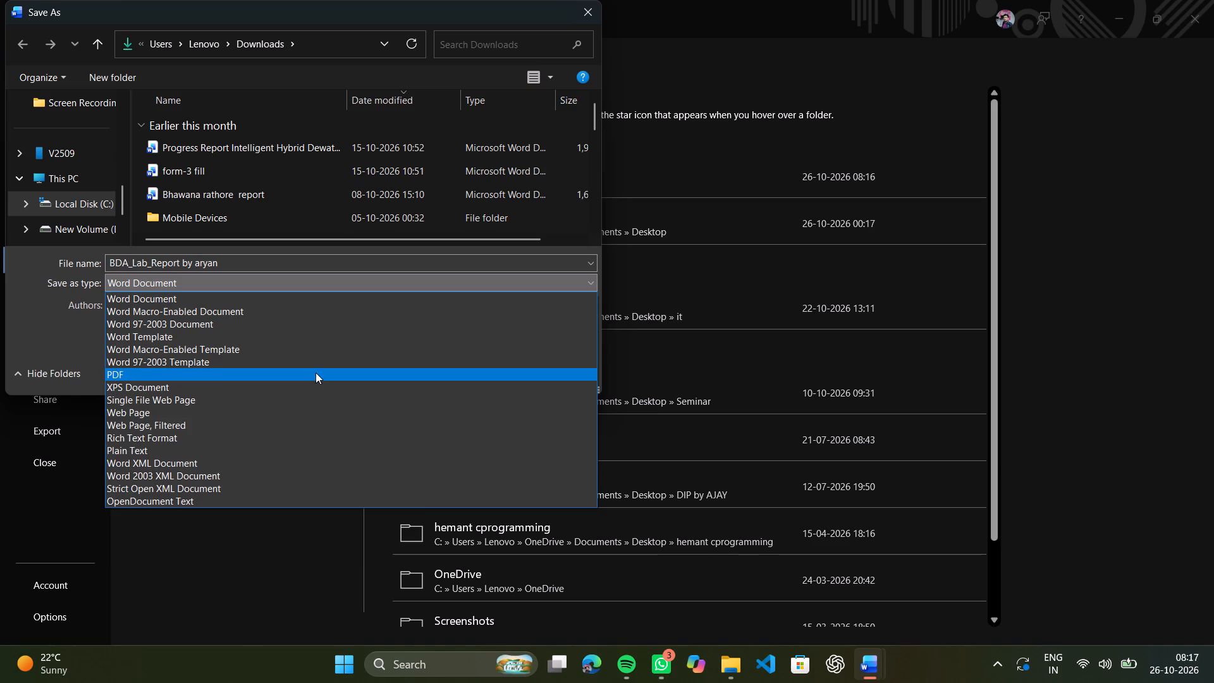
click(316, 372)
click(274, 263)
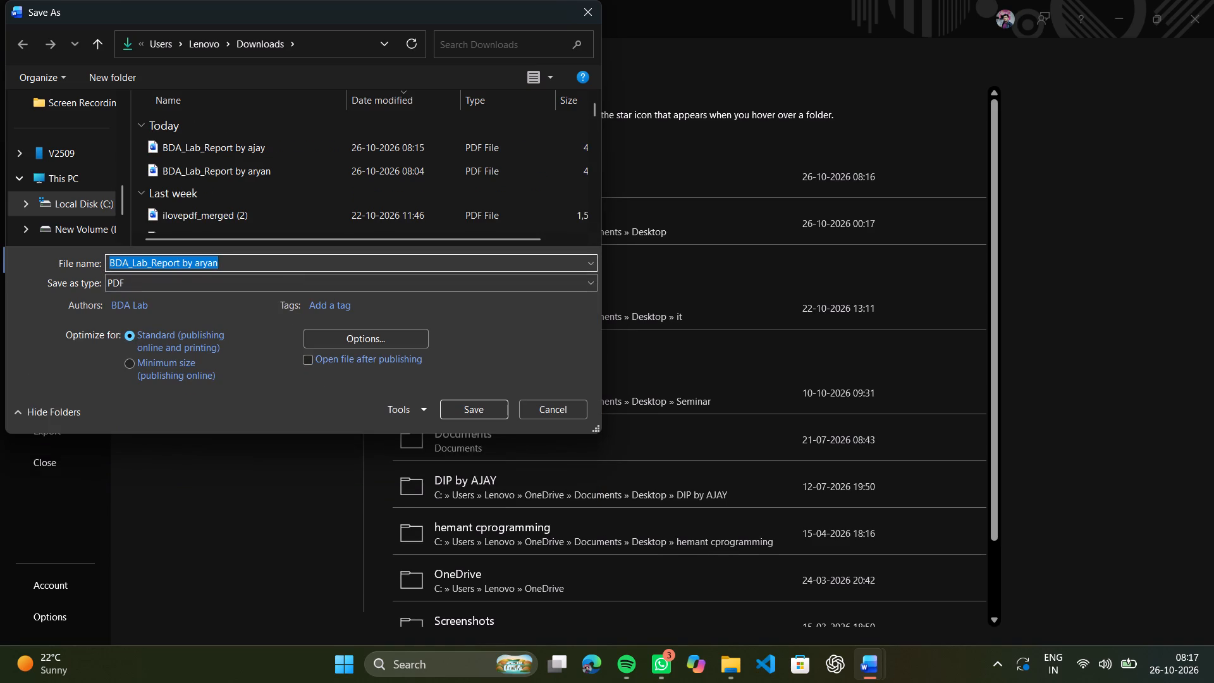
click(274, 263)
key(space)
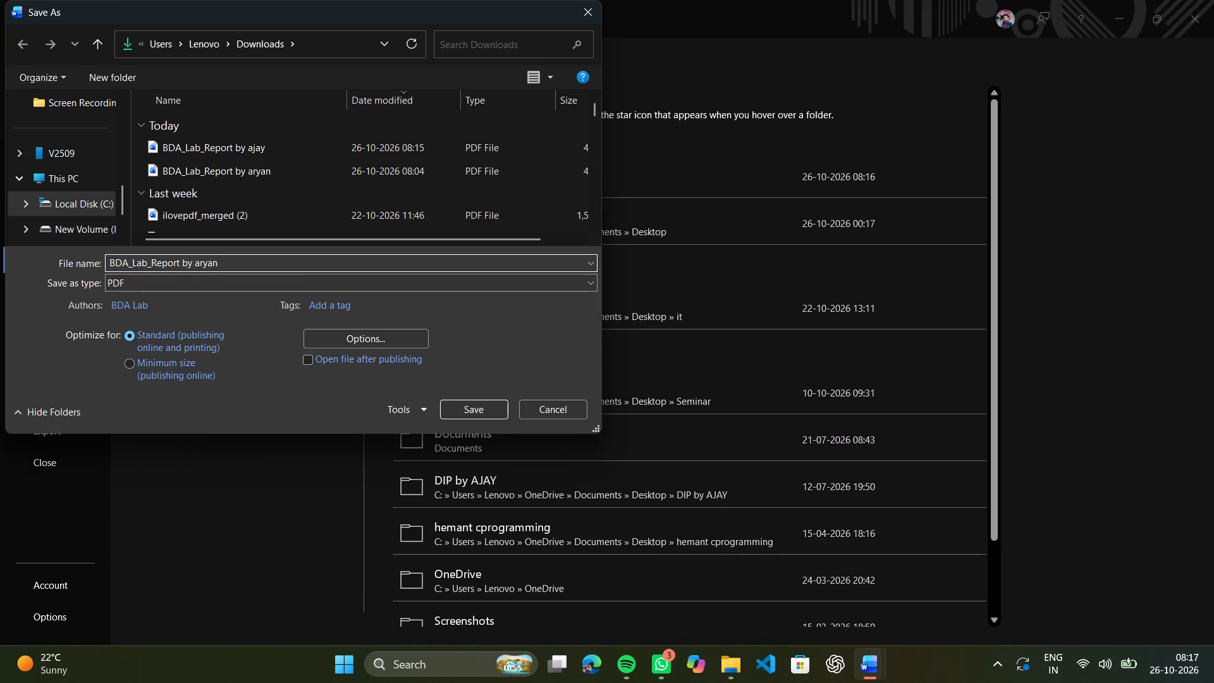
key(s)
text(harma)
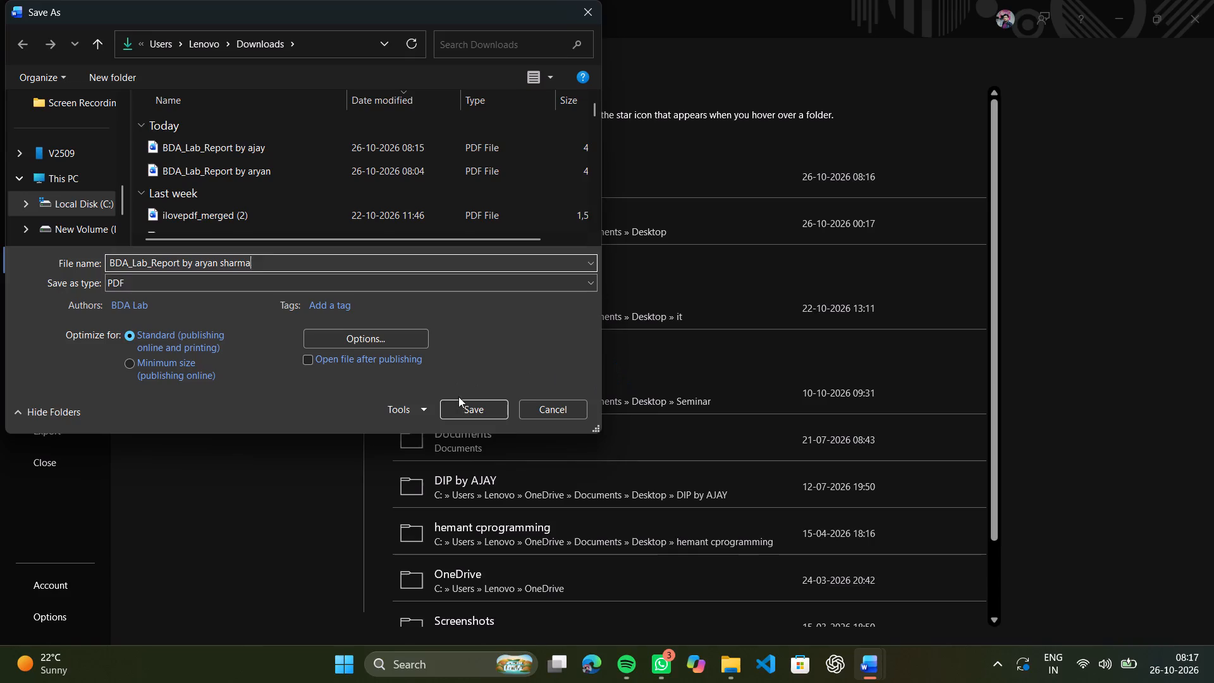